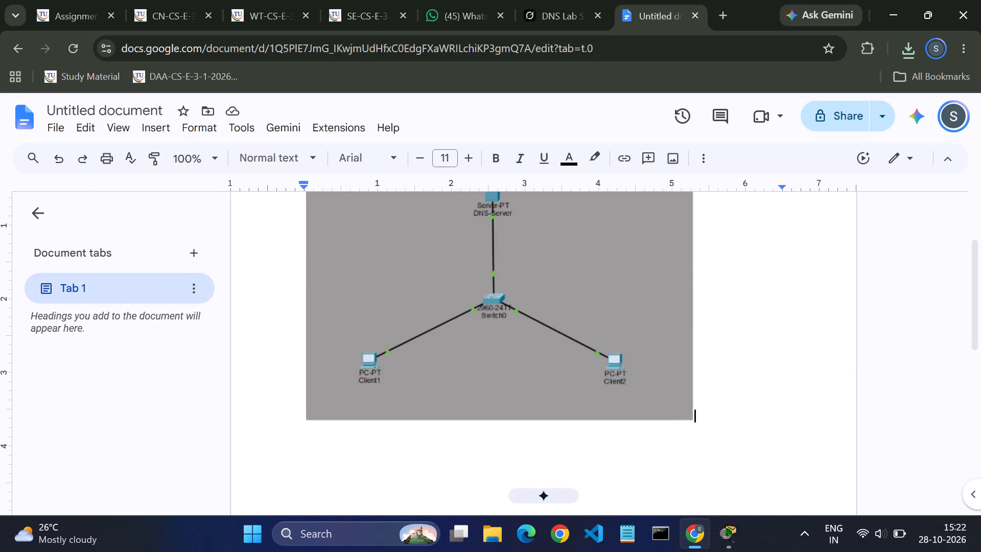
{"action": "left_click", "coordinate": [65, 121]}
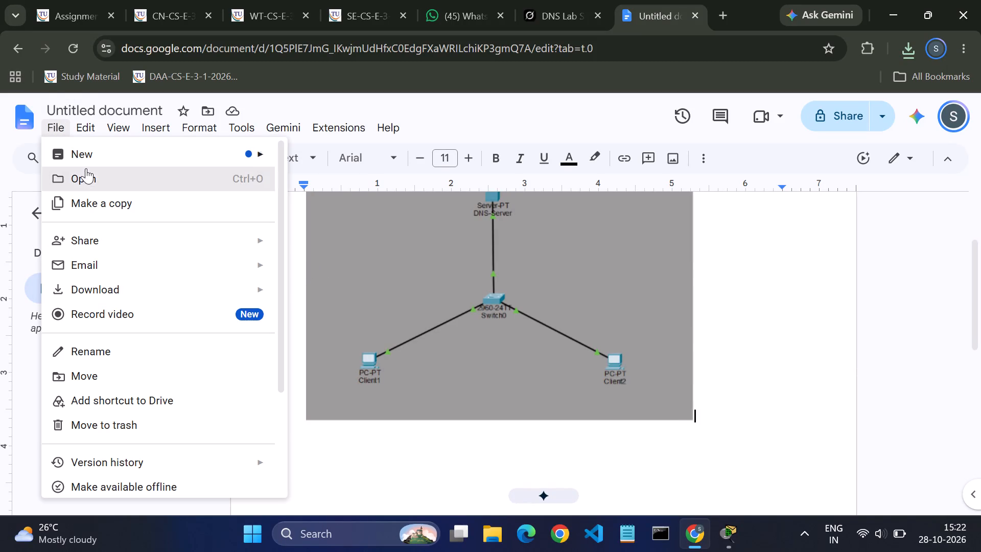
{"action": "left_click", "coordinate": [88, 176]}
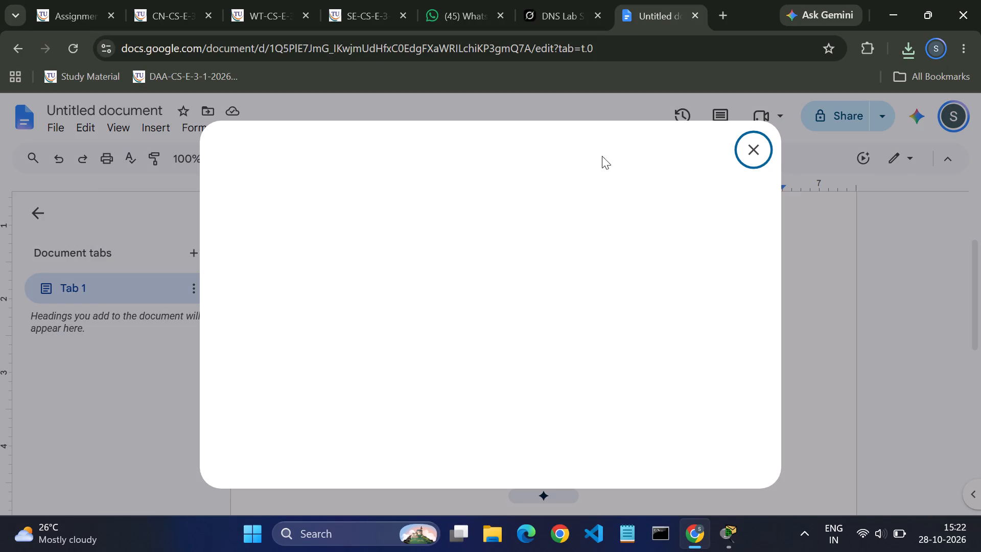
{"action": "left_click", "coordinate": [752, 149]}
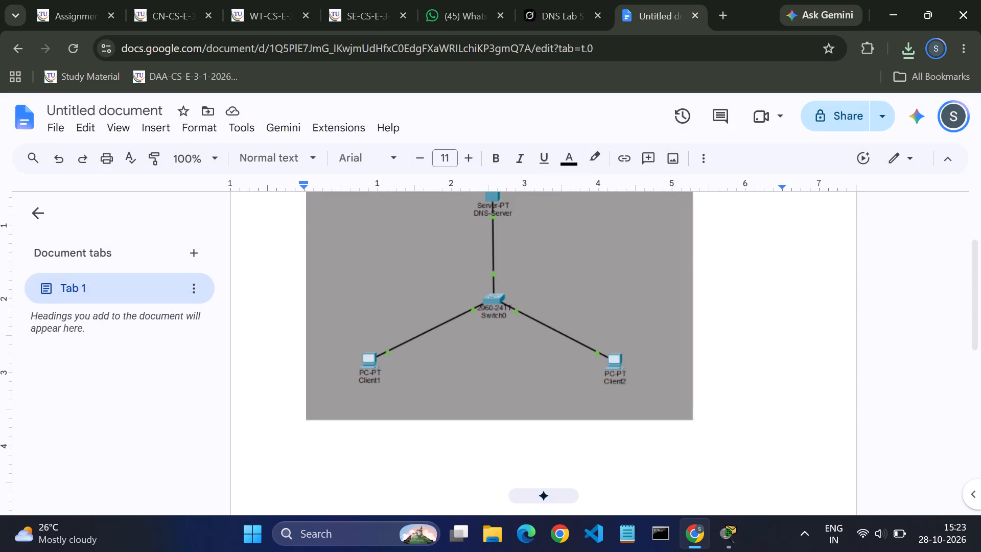
Undo the insertion of the network topology image in the untitled document.
{"action": "scroll", "coordinate": [497, 309], "scroll_direction": "up", "scroll_amount": 2}
{"action": "scroll", "coordinate": [497, 309], "scroll_direction": "right", "scroll_amount": 1}
{"action": "key", "text": "ctrl+z"}
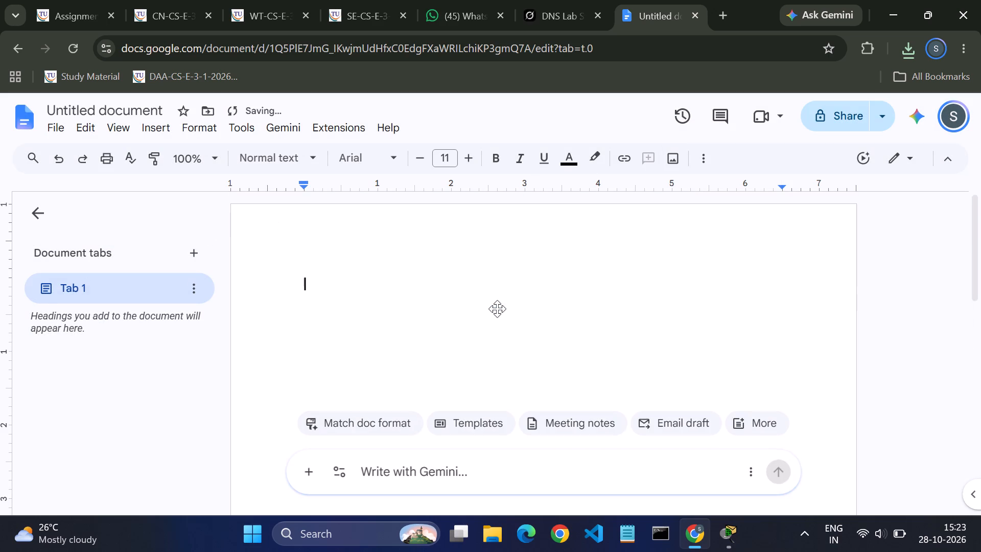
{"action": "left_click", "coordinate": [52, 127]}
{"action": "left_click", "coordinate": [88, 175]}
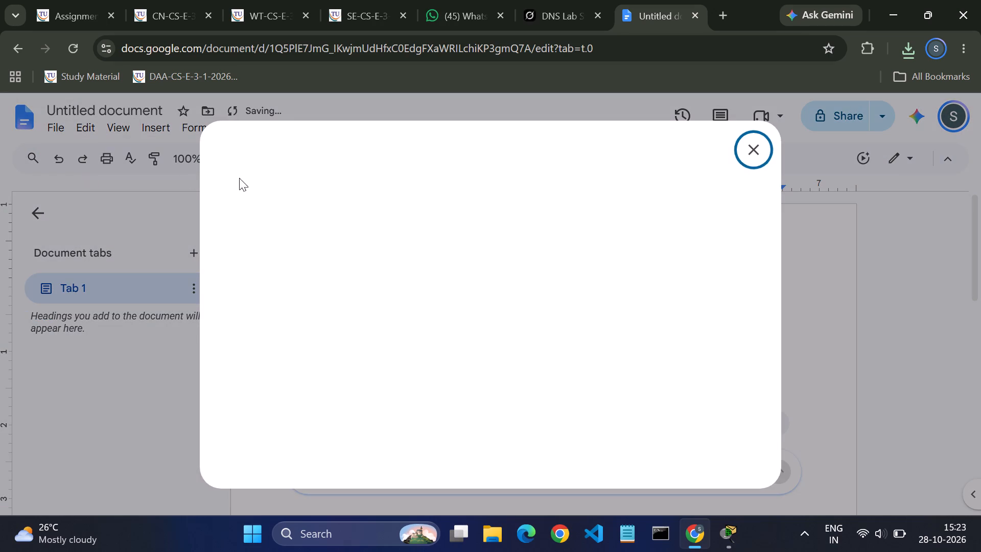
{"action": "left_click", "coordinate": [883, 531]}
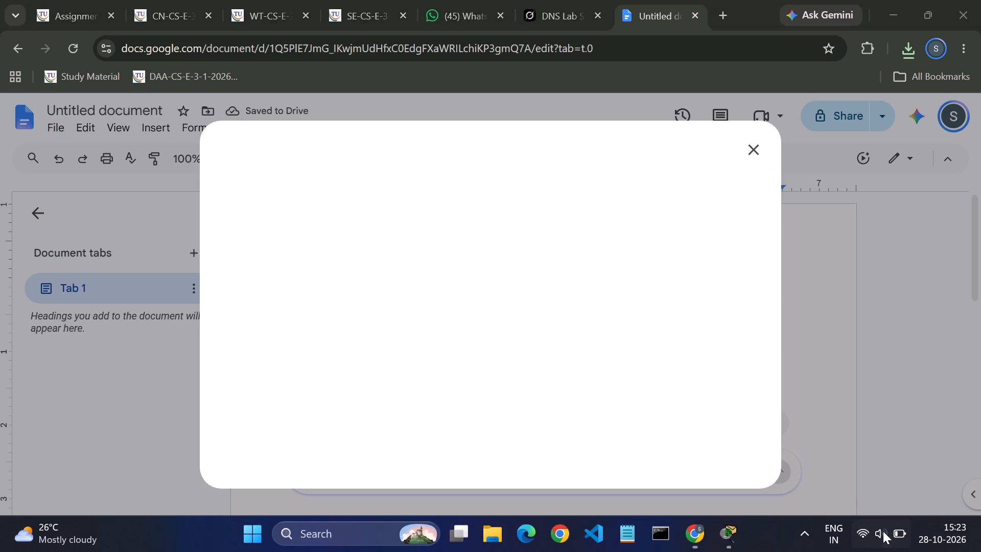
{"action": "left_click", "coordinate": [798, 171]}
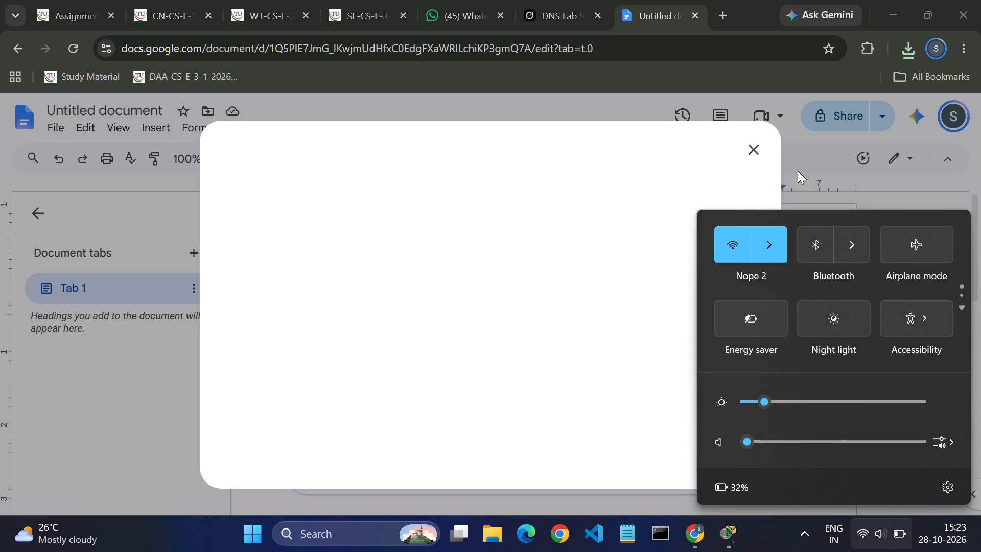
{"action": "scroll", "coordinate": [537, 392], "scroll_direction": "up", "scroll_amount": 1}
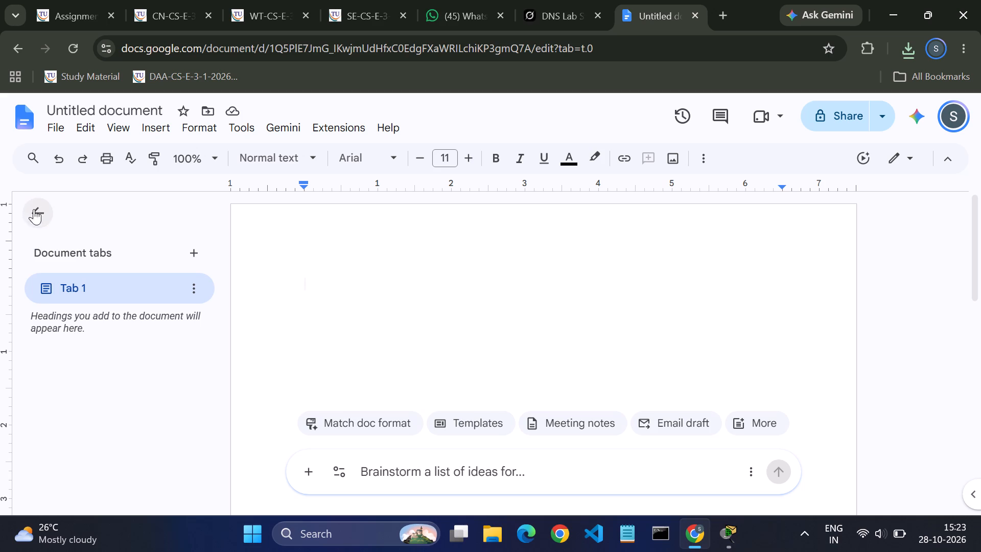
{"action": "left_click", "coordinate": [52, 133]}
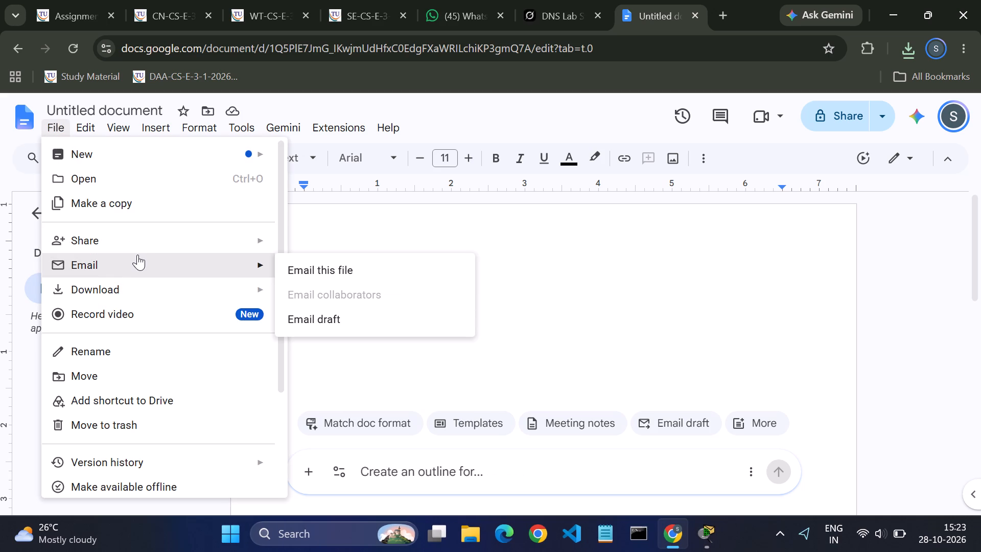
{"action": "scroll", "coordinate": [161, 354], "scroll_direction": "down", "scroll_amount": 2}
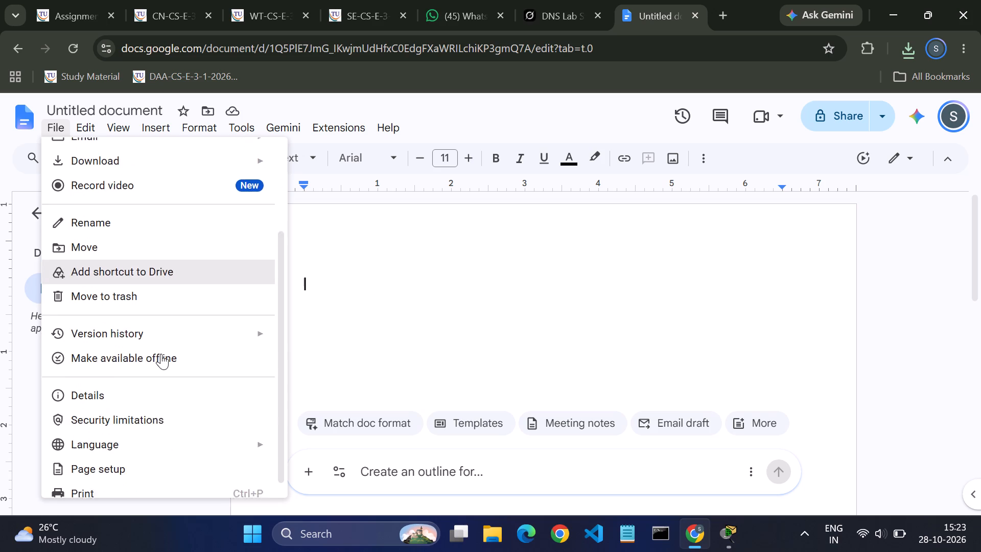
{"action": "scroll", "coordinate": [161, 354], "scroll_direction": "up", "scroll_amount": 2}
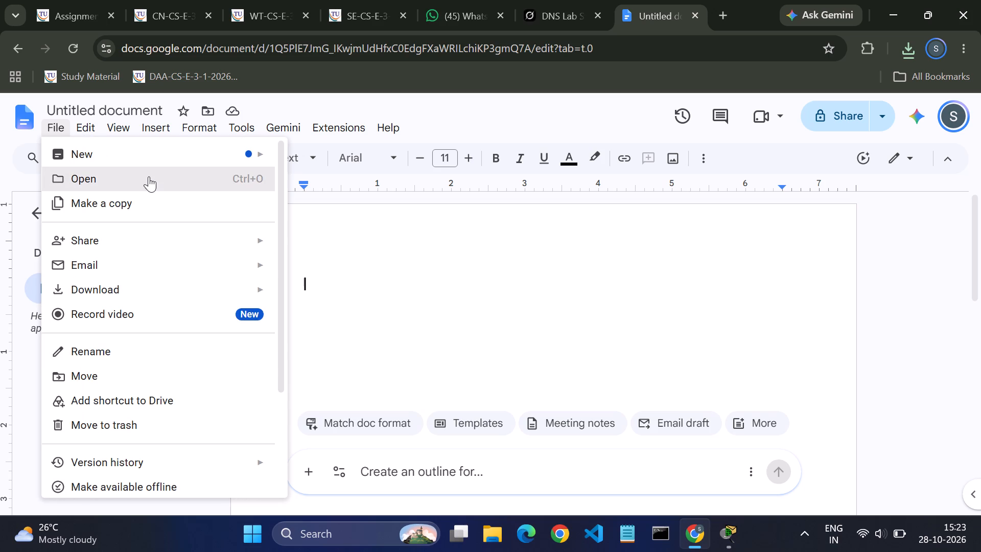
{"action": "left_click", "coordinate": [149, 174]}
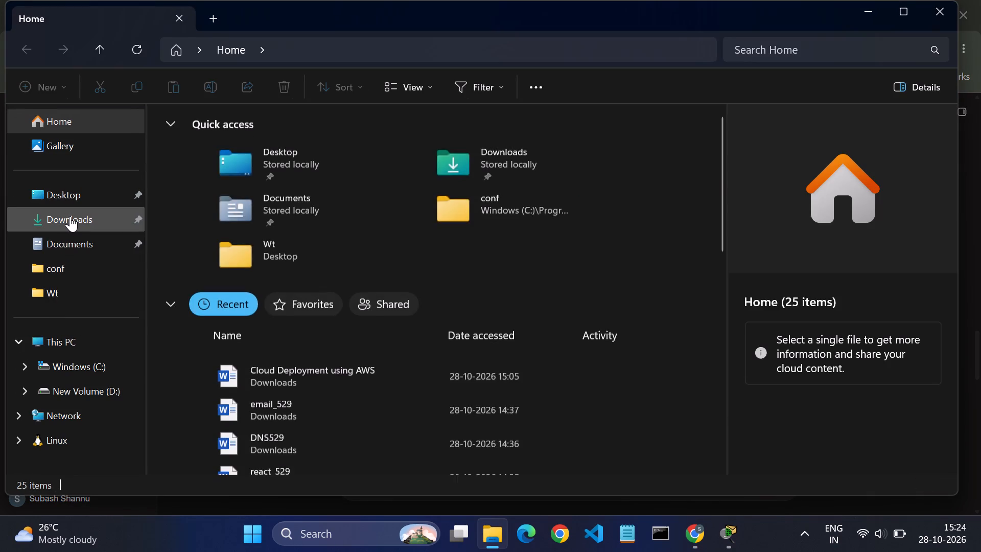
{"action": "left_click", "coordinate": [70, 216]}
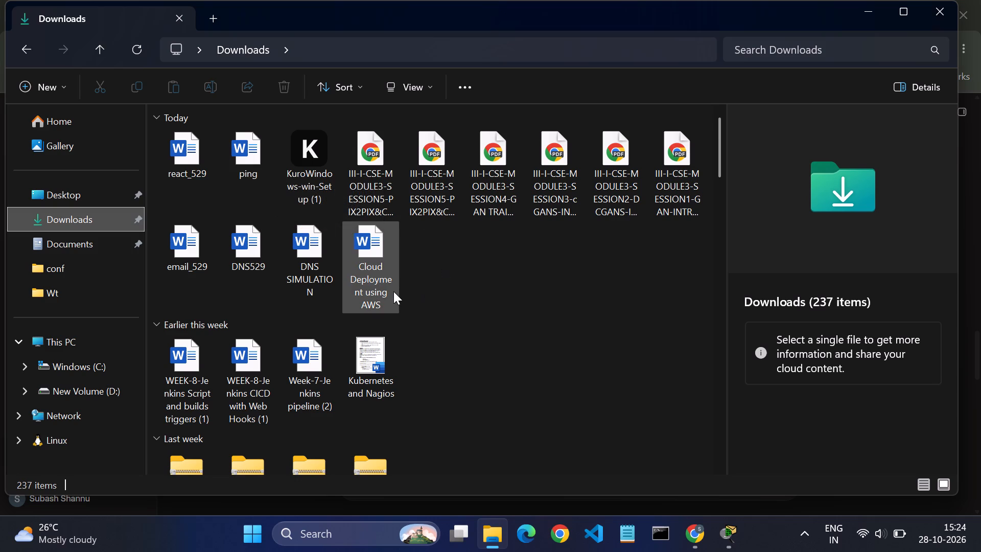
{"action": "scroll", "coordinate": [393, 291], "scroll_direction": "up", "scroll_amount": 1}
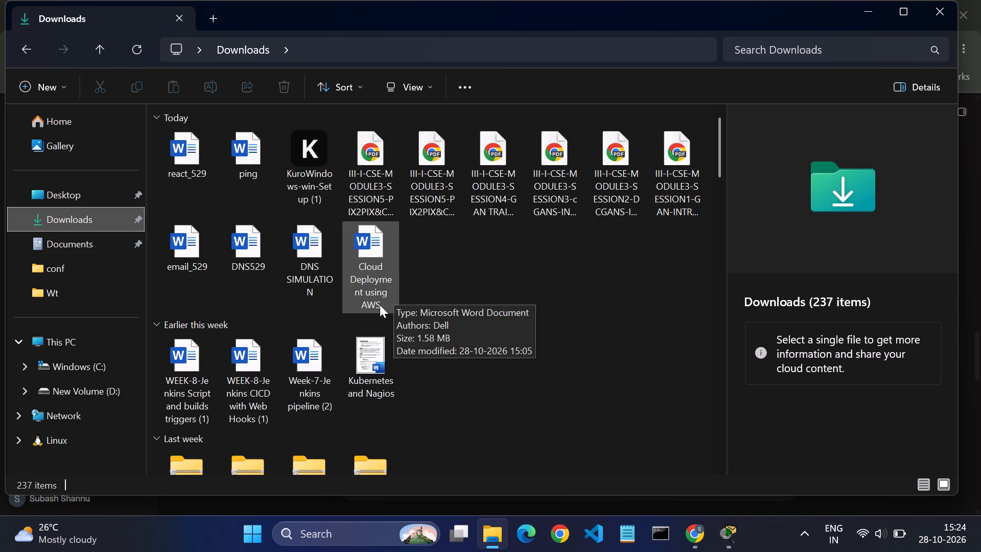
{"action": "left_click", "coordinate": [311, 262], "text": "ctrl"}
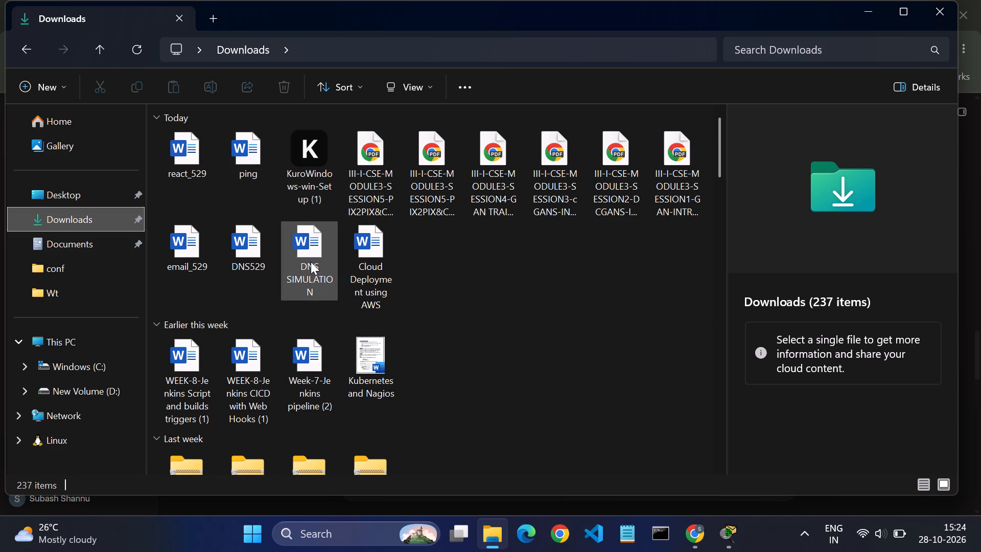
{"action": "left_click", "coordinate": [249, 171], "text": "ctrl"}
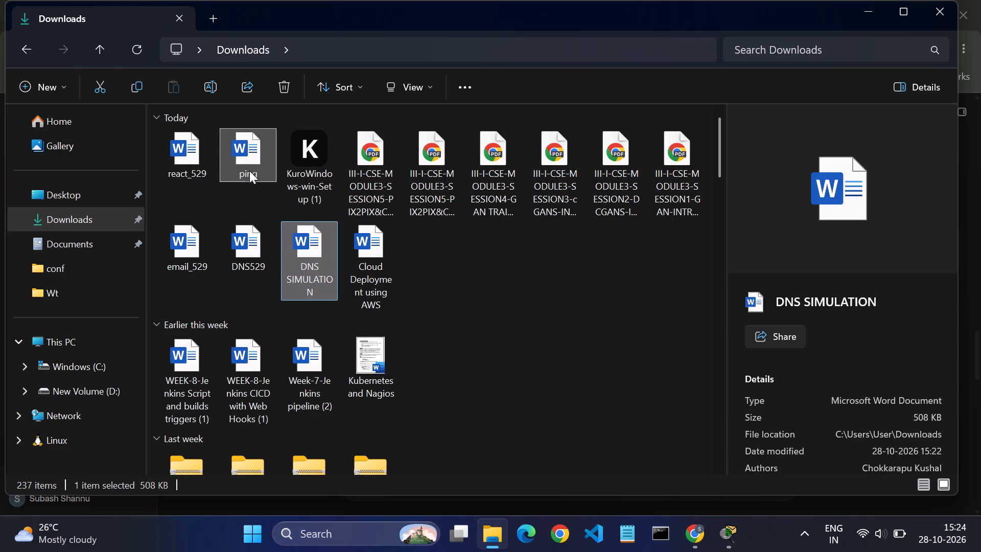
{"action": "left_click", "coordinate": [260, 254], "text": "ctrl"}
{"action": "left_click", "coordinate": [196, 245], "text": "ctrl"}
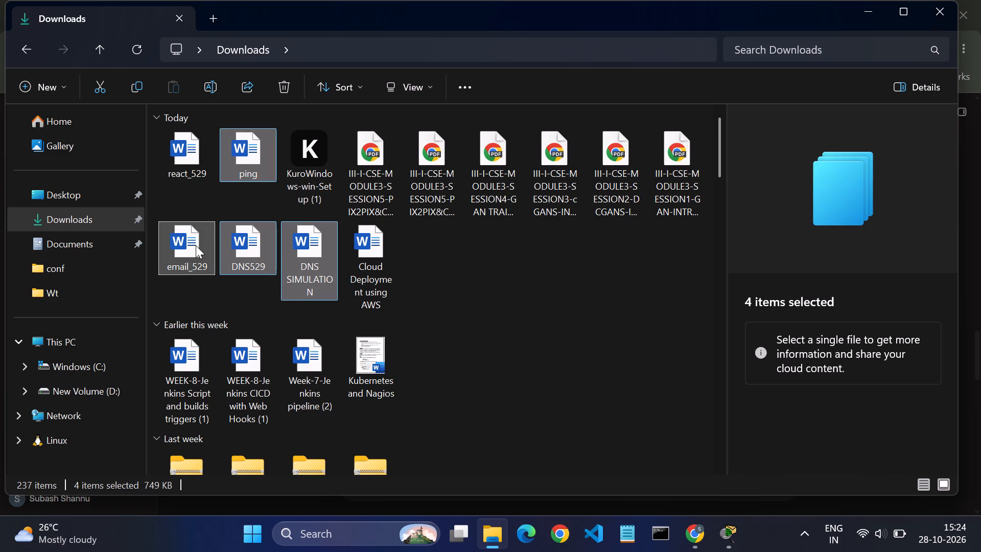
{"action": "key", "text": "ctrl+x"}
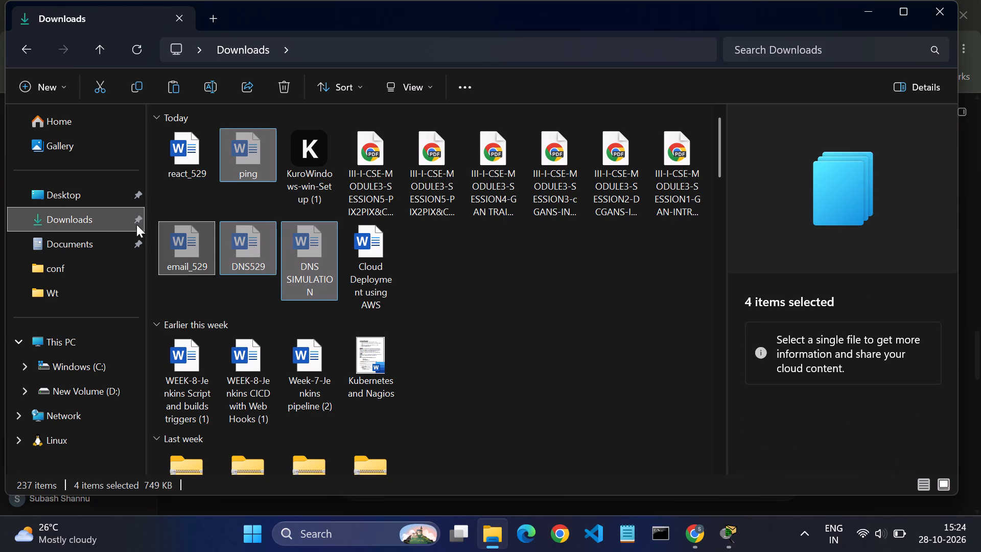
{"action": "left_click", "coordinate": [80, 242]}
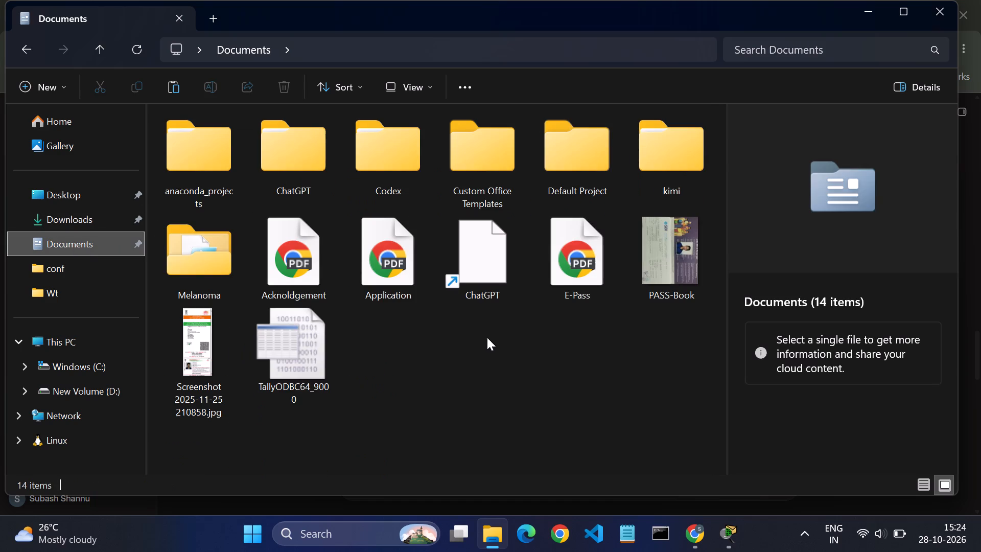
{"action": "left_click", "coordinate": [423, 378]}
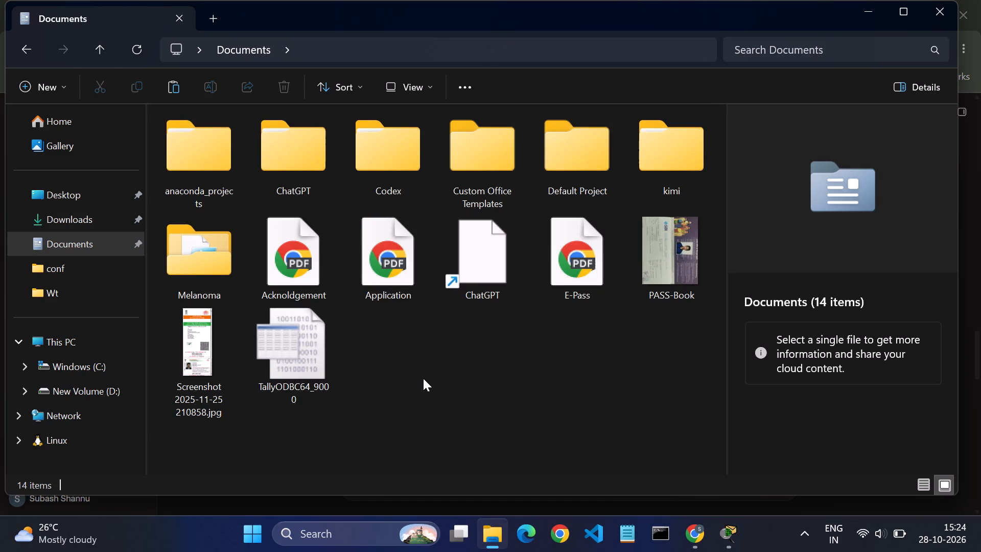
{"action": "key", "text": "ctrl+v"}
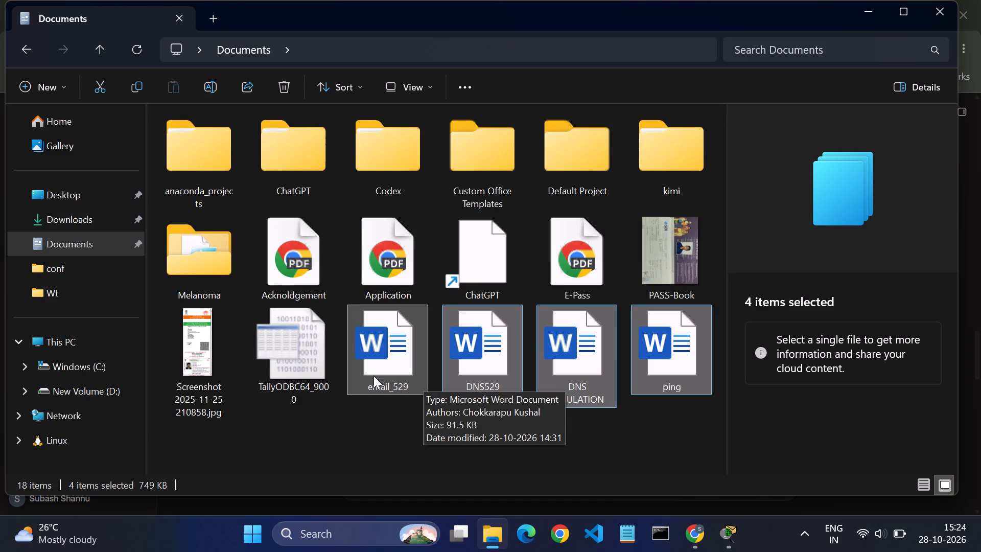
{"action": "left_click", "coordinate": [868, 11]}
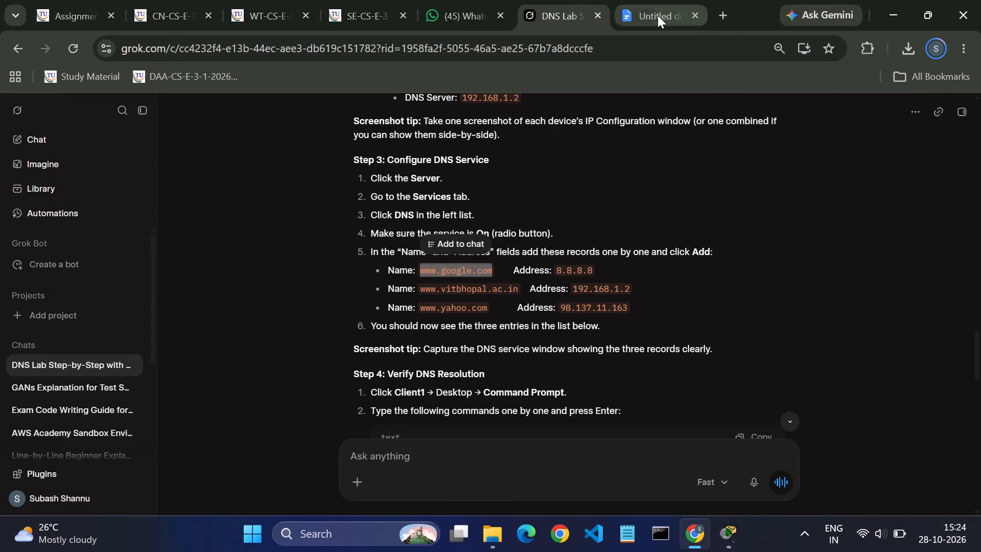
Open Google Drive in a new browser tab and go to My Drive.
{"action": "left_click", "coordinate": [657, 15]}
{"action": "scroll", "coordinate": [345, 270], "scroll_direction": "up", "scroll_amount": 1}
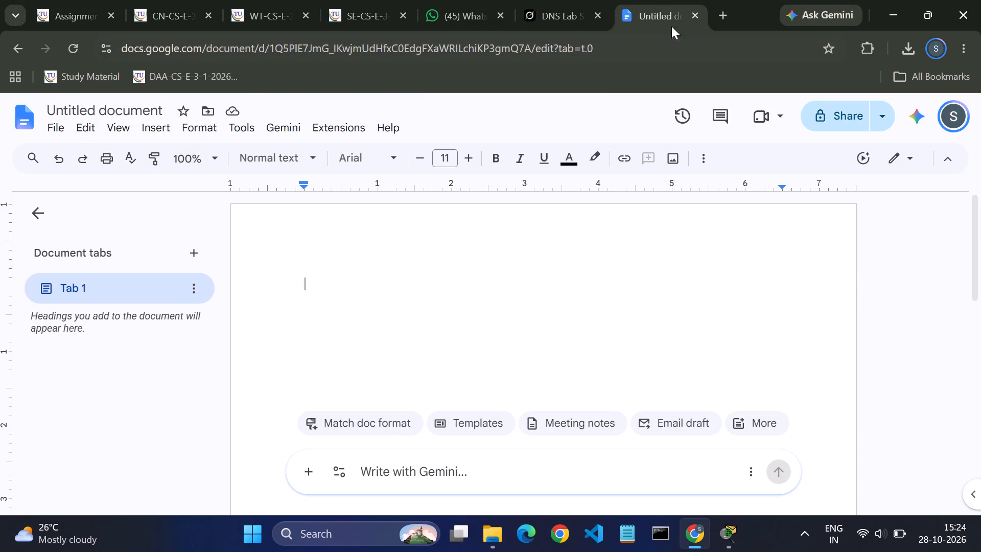
{"action": "left_click", "coordinate": [725, 14]}
{"action": "type", "text": "dr"}
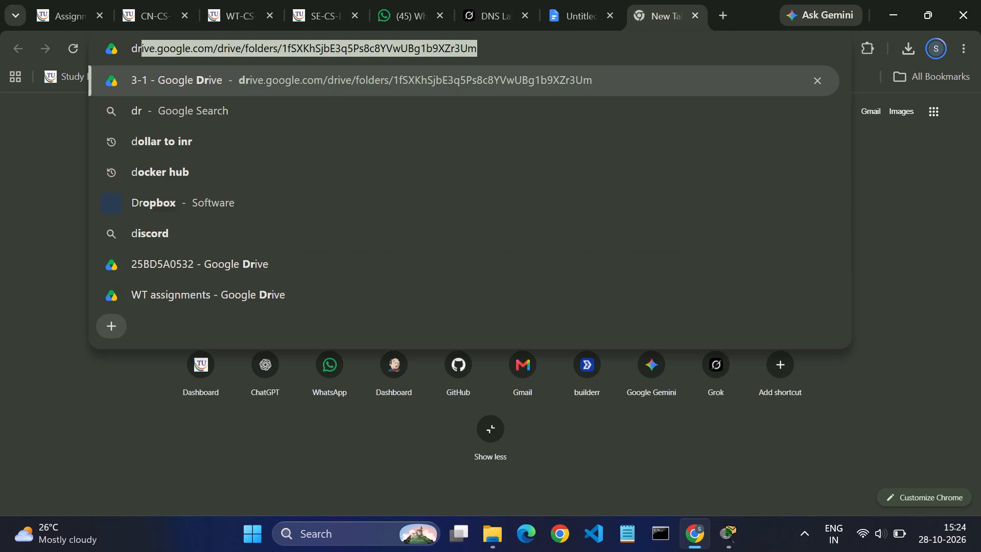
{"action": "key", "text": "Return"}
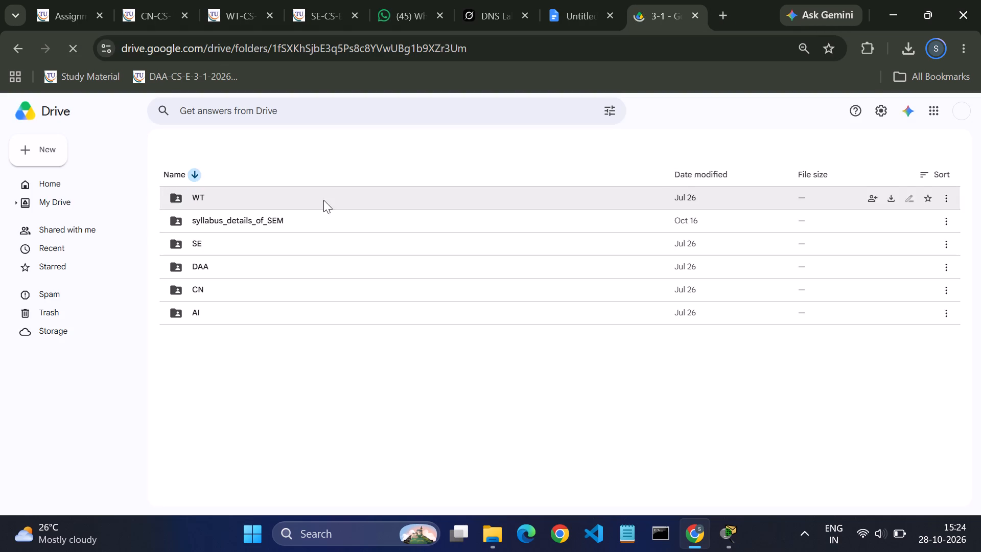
{"action": "left_click", "coordinate": [66, 202]}
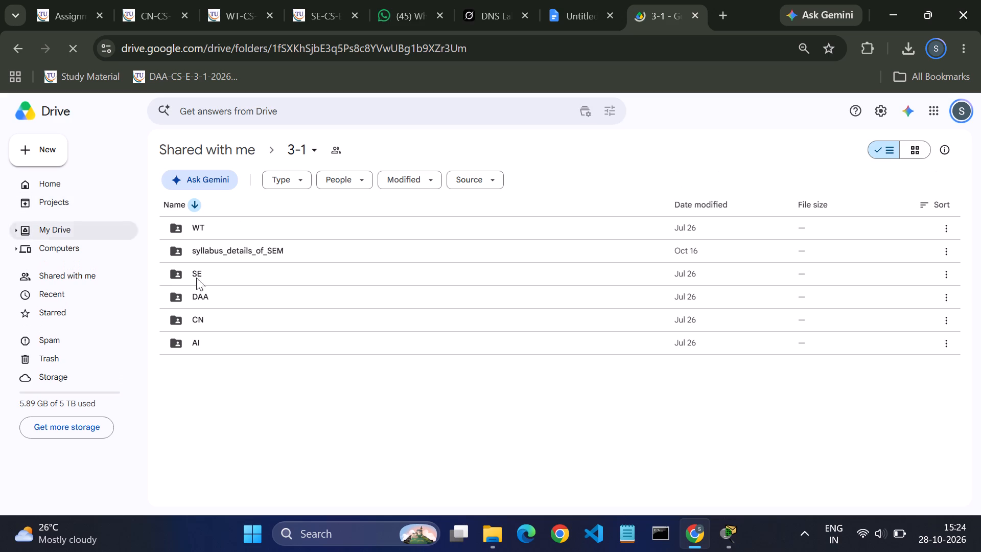
{"action": "left_click", "coordinate": [73, 236]}
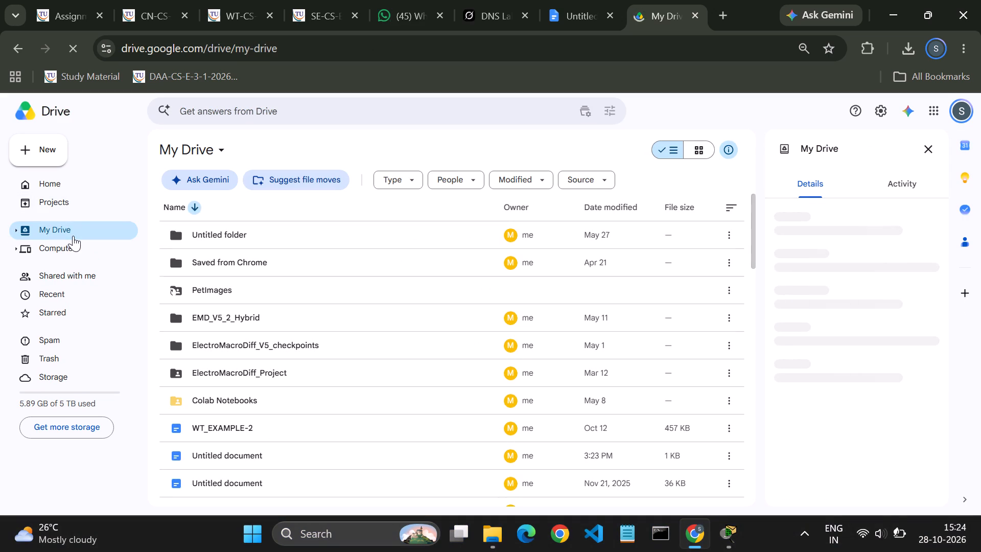
Create a folder named CN in My Drive and open it.
{"action": "left_click", "coordinate": [48, 152]}
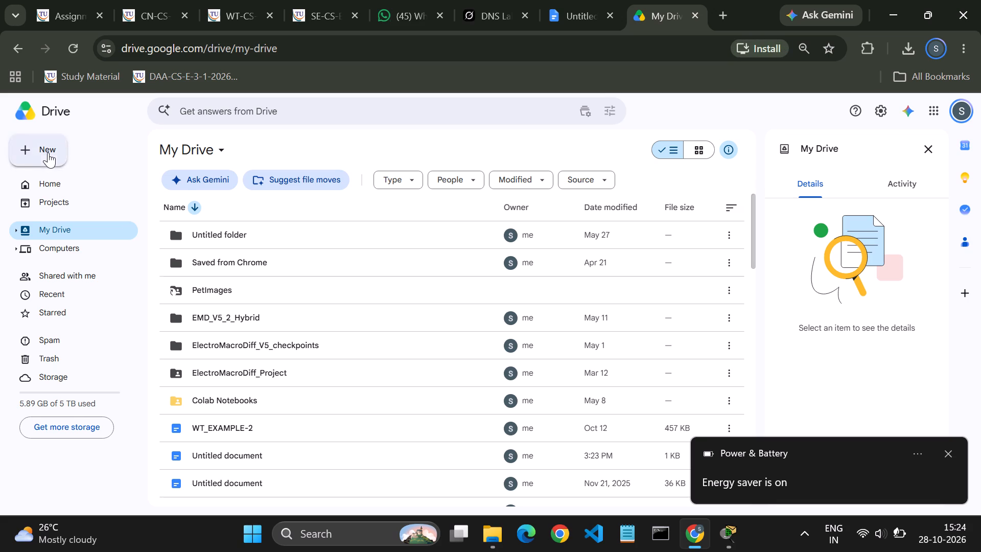
{"action": "left_click", "coordinate": [68, 150]}
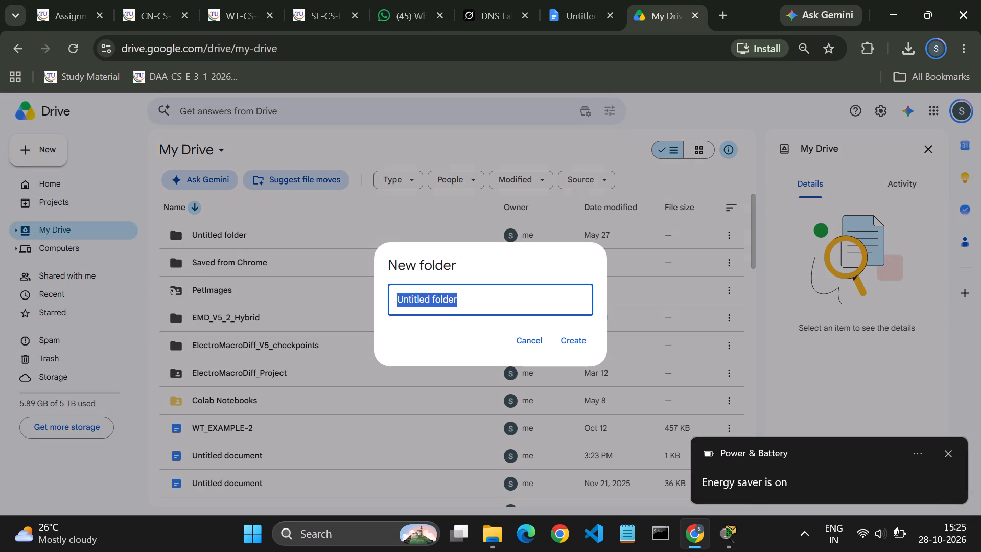
{"action": "key", "text": "BackSpace"}
{"action": "type", "text": "wt"}
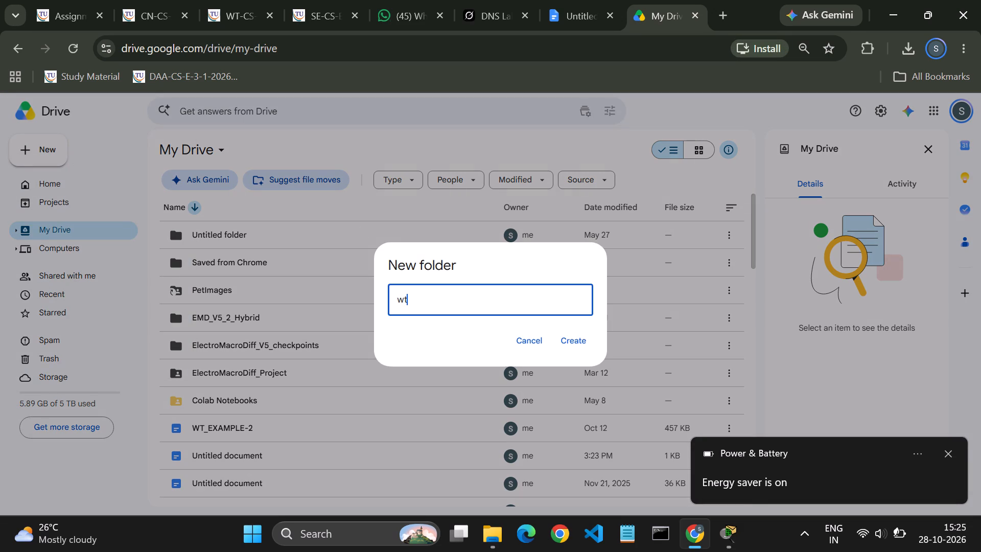
{"action": "key", "text": "BackSpace"}
{"action": "key", "text": "BackSpace"}
{"action": "key", "text": "BackSpace"}
{"action": "type", "text": "CN"}
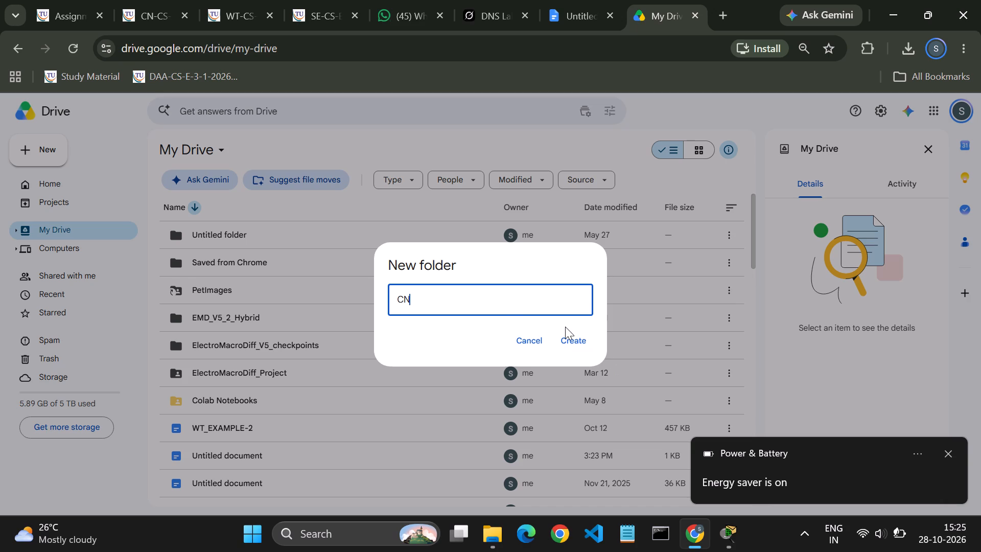
{"action": "left_click", "coordinate": [565, 335]}
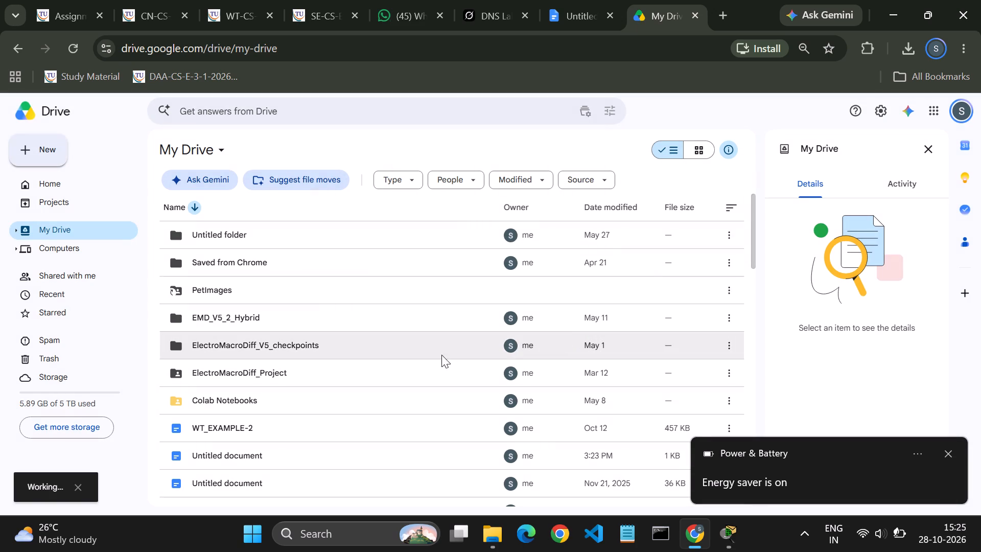
{"action": "scroll", "coordinate": [342, 368], "scroll_direction": "down", "scroll_amount": 2}
{"action": "scroll", "coordinate": [342, 368], "scroll_direction": "up", "scroll_amount": 1}
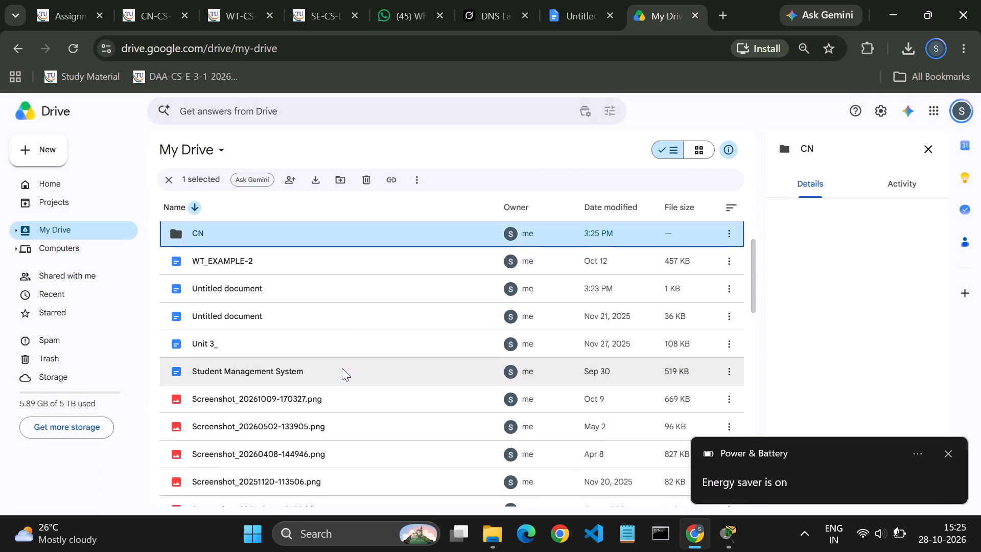
{"action": "scroll", "coordinate": [342, 368], "scroll_direction": "up", "scroll_amount": 1}
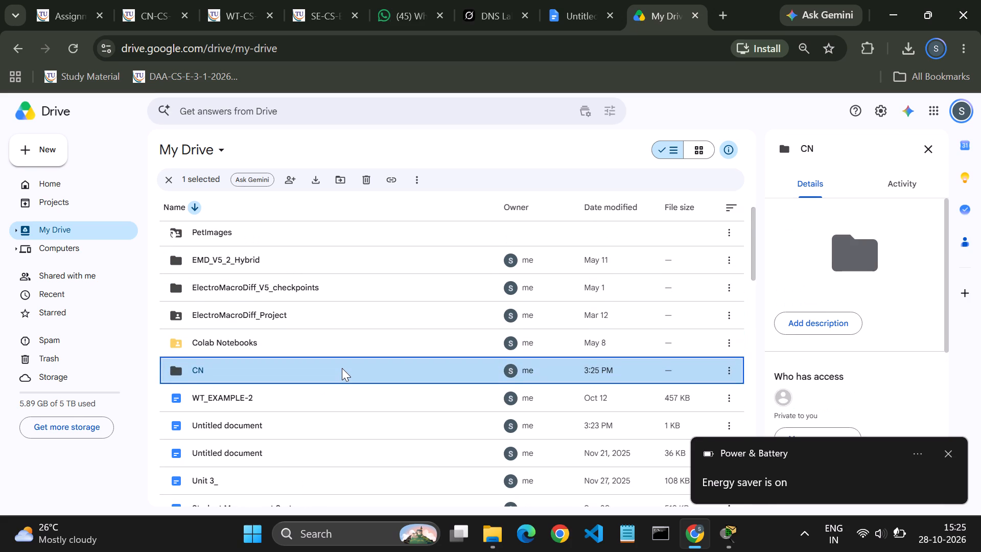
{"action": "double_click", "coordinate": [342, 368]}
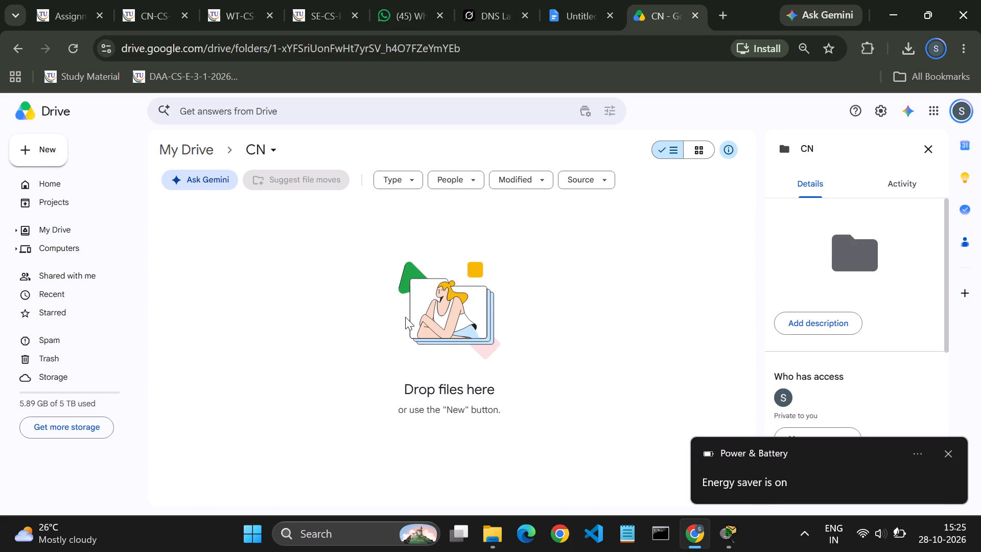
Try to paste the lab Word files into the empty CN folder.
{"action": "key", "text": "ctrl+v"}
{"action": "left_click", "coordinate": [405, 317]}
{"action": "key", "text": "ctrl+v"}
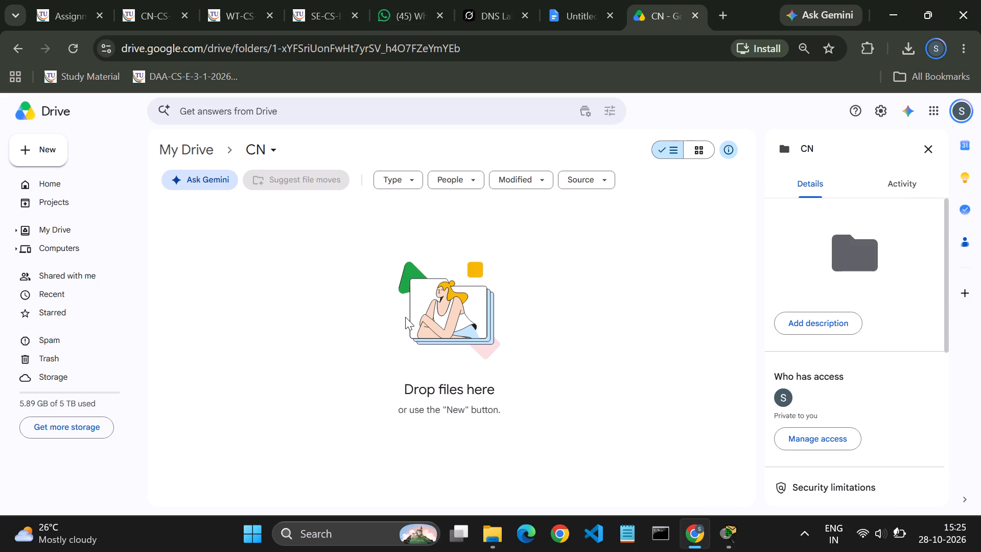
Upload the Word files ping, email_529, DNS SIMULATION and DNS529 from the Documents folder into the CN folder.
{"action": "left_click", "coordinate": [44, 145]}
{"action": "left_click", "coordinate": [64, 172]}
{"action": "left_click", "coordinate": [84, 170]}
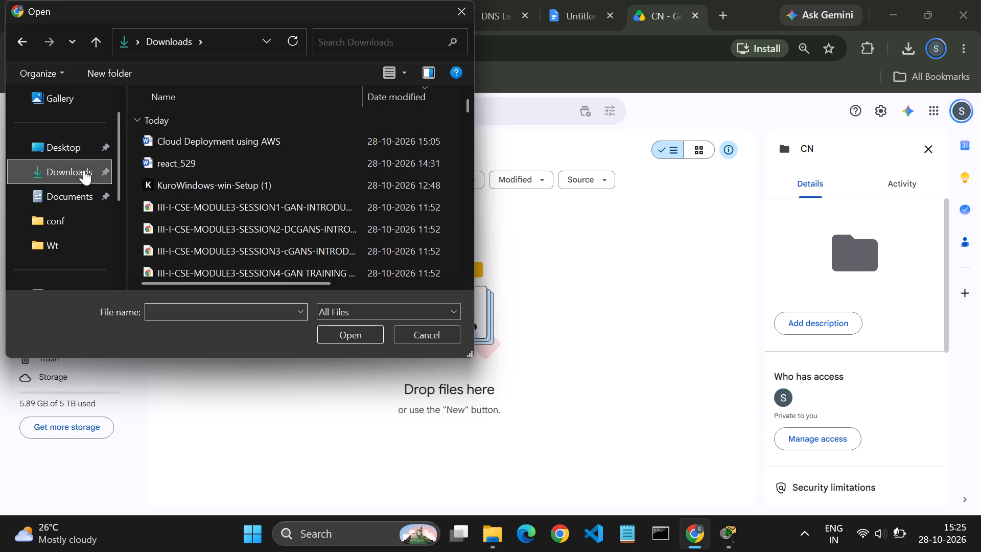
{"action": "left_click", "coordinate": [78, 189]}
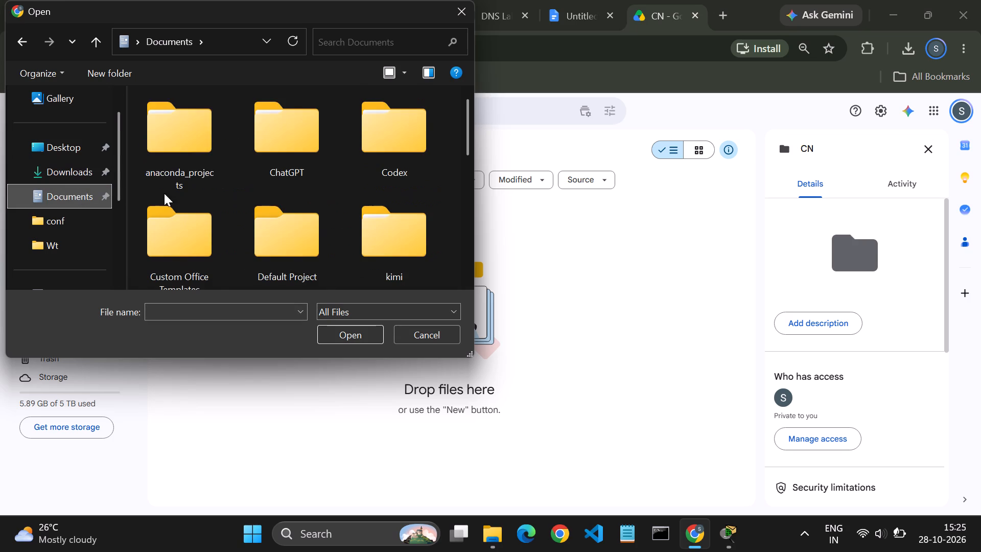
{"action": "scroll", "coordinate": [277, 211], "scroll_direction": "down", "scroll_amount": 3}
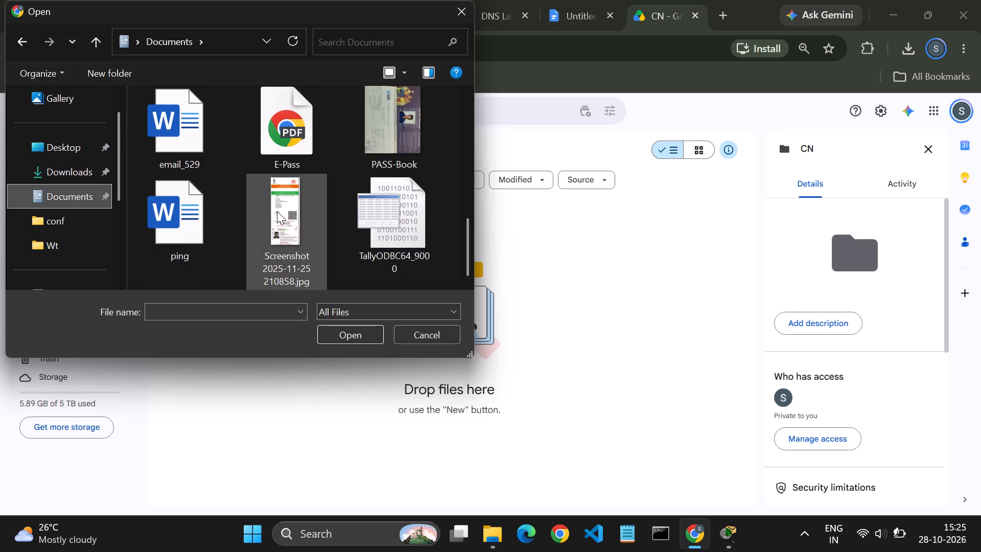
{"action": "left_click", "coordinate": [190, 250], "text": "ctrl"}
{"action": "left_click", "coordinate": [183, 145], "text": "ctrl"}
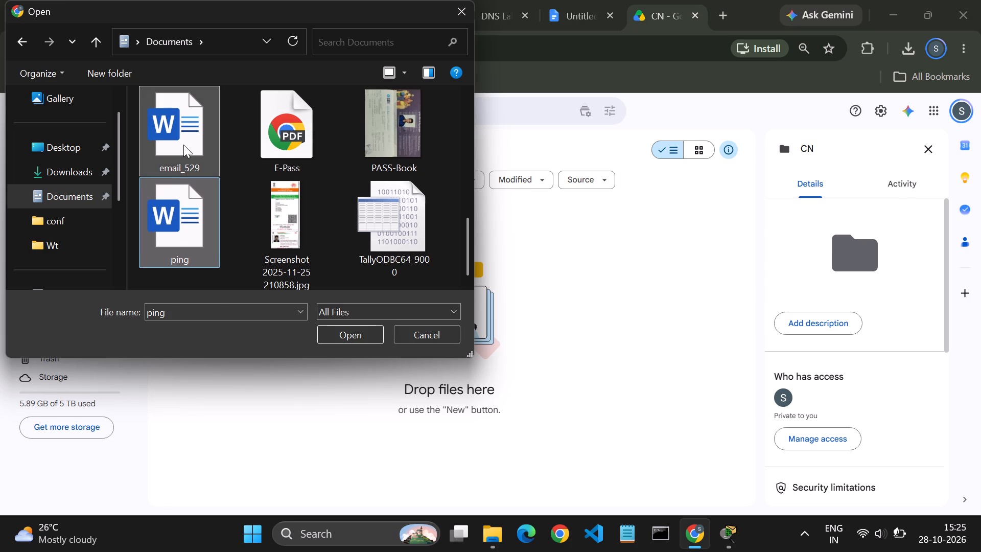
{"action": "scroll", "coordinate": [288, 158], "scroll_direction": "up", "scroll_amount": 1}
{"action": "scroll", "coordinate": [288, 158], "scroll_direction": "down", "scroll_amount": 1}
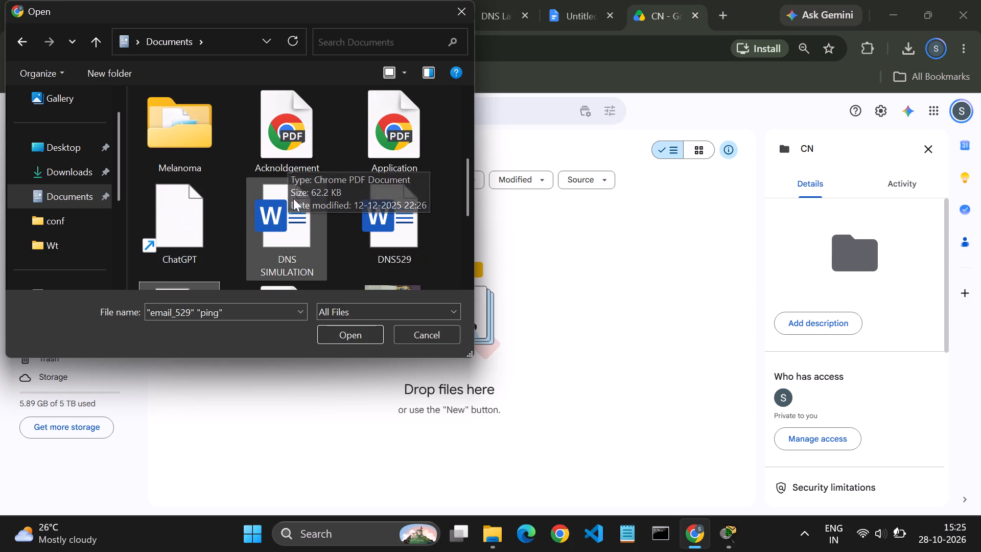
{"action": "left_click", "coordinate": [289, 209], "text": "ctrl"}
{"action": "left_click", "coordinate": [404, 229], "text": "ctrl"}
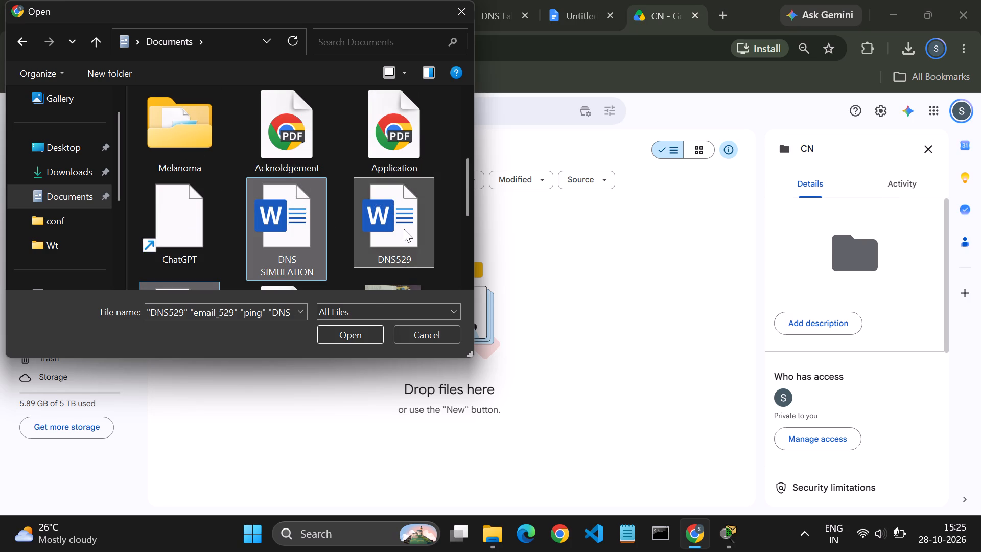
{"action": "left_click", "coordinate": [357, 329]}
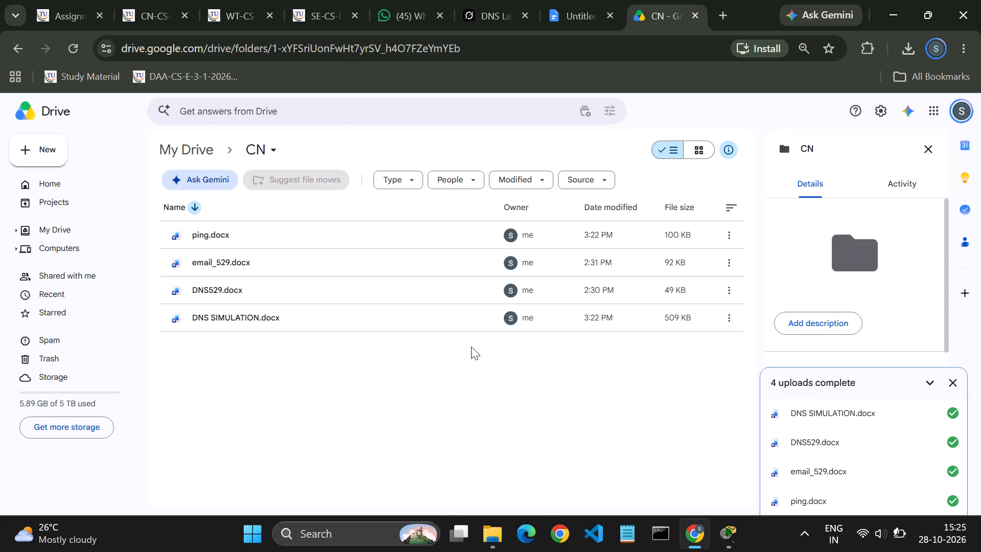
{"action": "left_click", "coordinate": [955, 384]}
Close the browser tabs with the CN folder and the untitled document.
{"action": "left_click", "coordinate": [693, 15]}
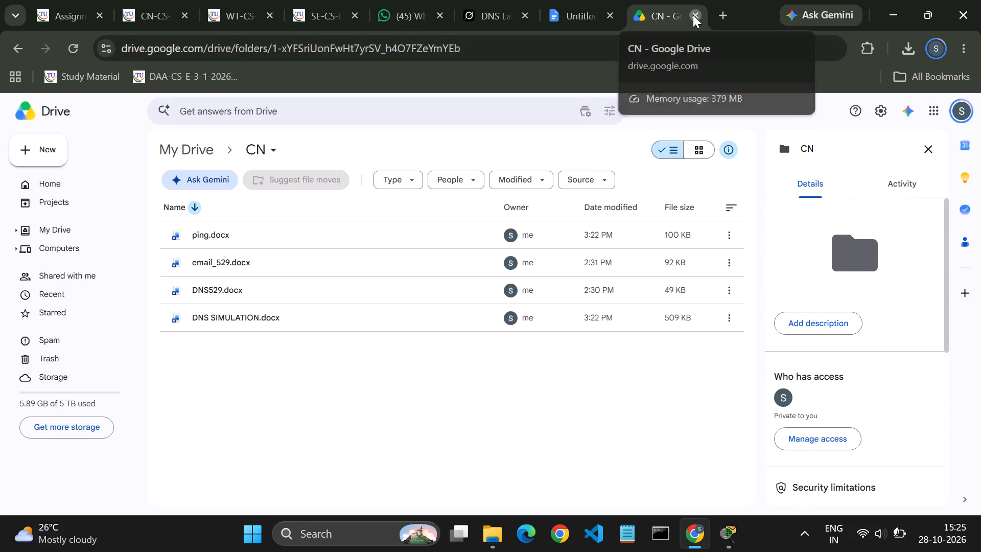
{"action": "left_click", "coordinate": [696, 17]}
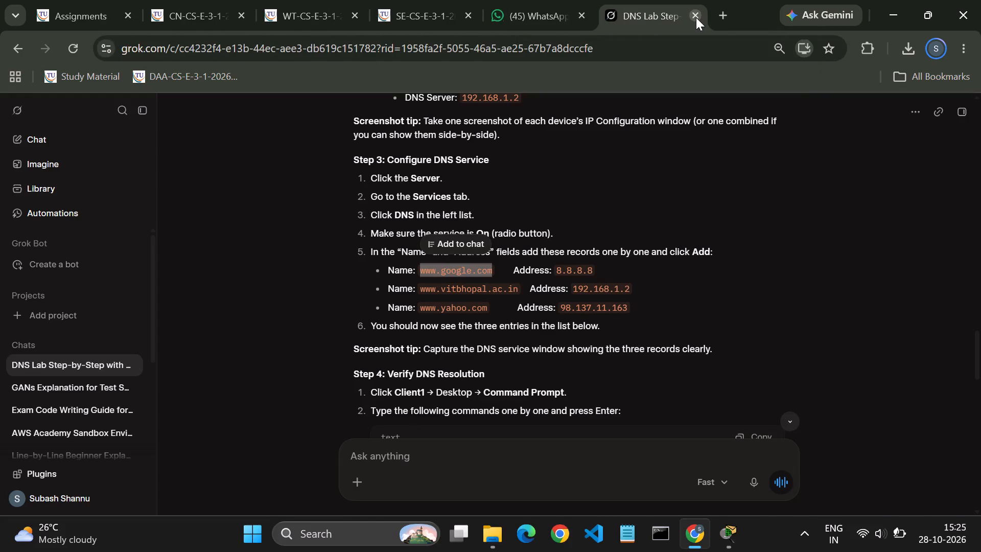
Search for Google Docs in a new browser tab and create a blank document from its sign-in result.
{"action": "left_click", "coordinate": [717, 16]}
{"action": "type", "text": "dri"}
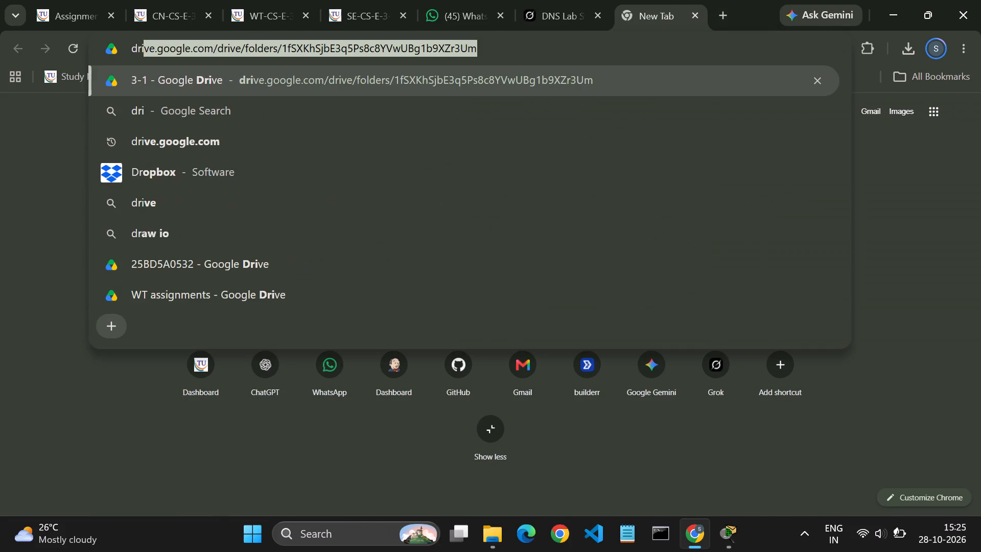
{"action": "key", "text": "BackSpace"}
{"action": "key", "text": "BackSpace"}
{"action": "key", "text": "BackSpace"}
{"action": "key", "text": "BackSpace"}
{"action": "key", "text": "BackSpace"}
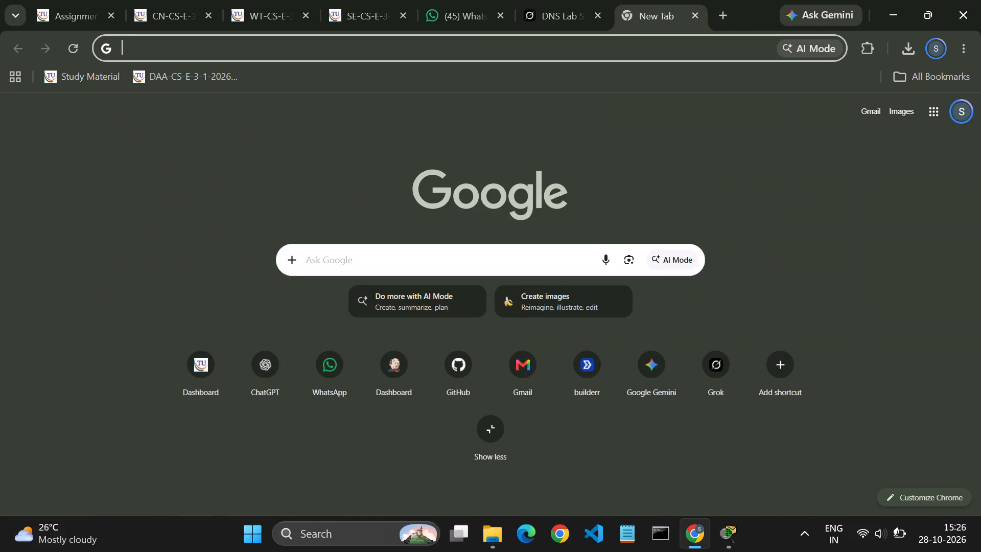
{"action": "type", "text": "goo"}
{"action": "key", "text": "Return"}
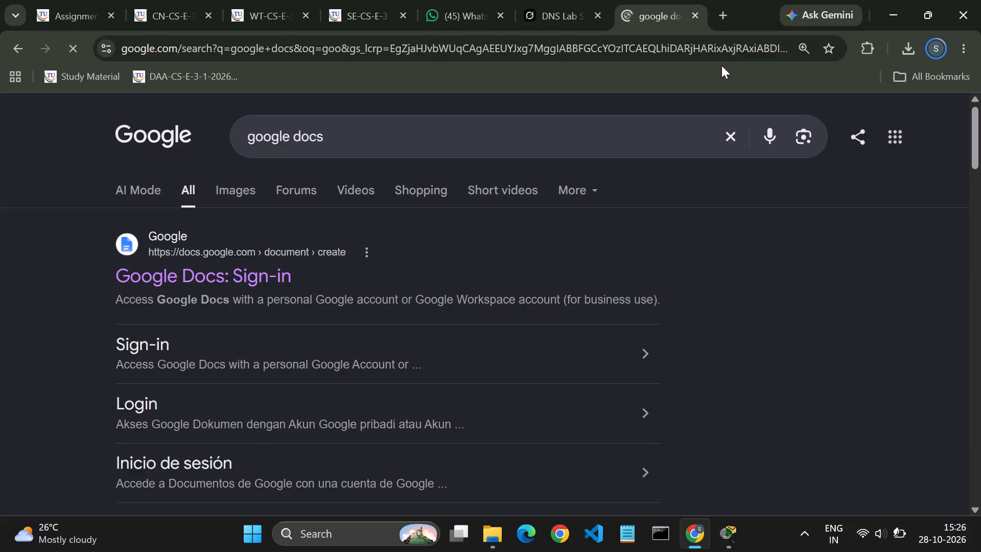
{"action": "left_click", "coordinate": [268, 265]}
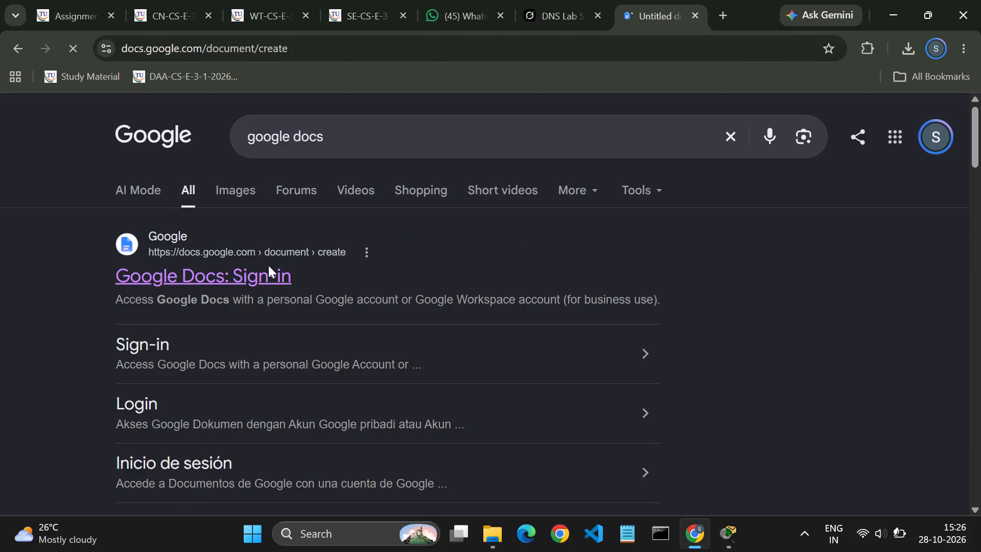
In File Explorer, delete DNS SIMULATION, DNS529, email_529, ping and TallyODBC64_9000 from Documents, and close the window.
{"action": "left_click", "coordinate": [485, 537]}
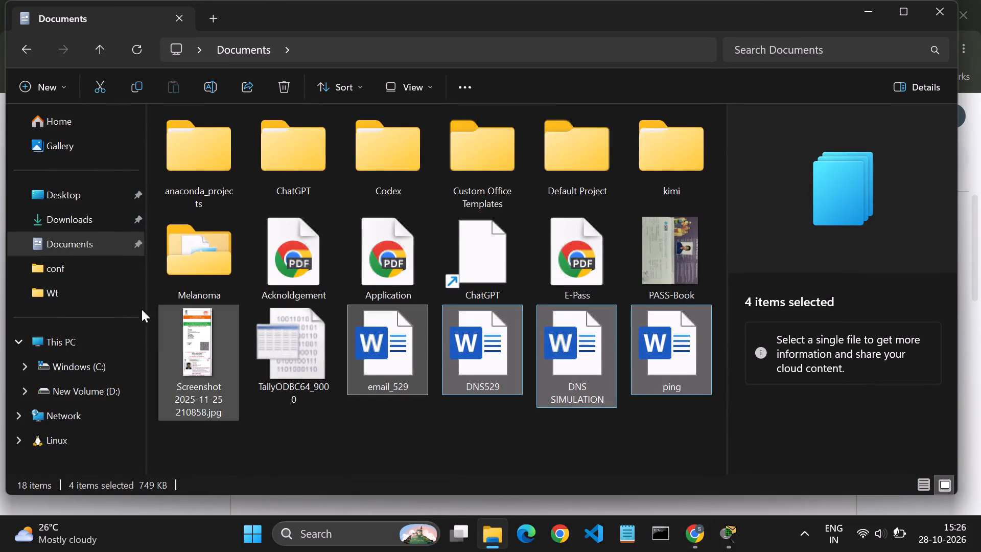
{"action": "left_click", "coordinate": [57, 236]}
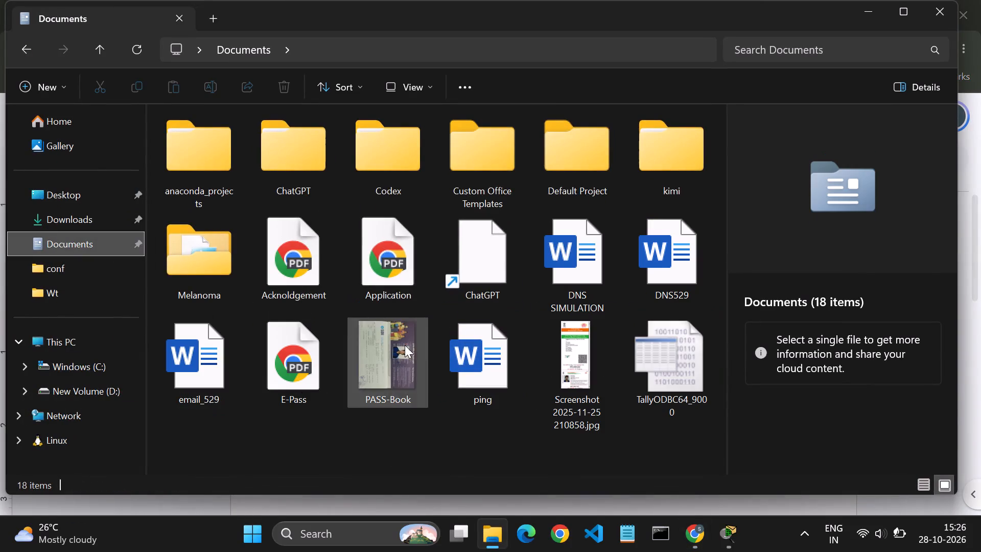
{"action": "left_click", "coordinate": [558, 266], "text": "ctrl"}
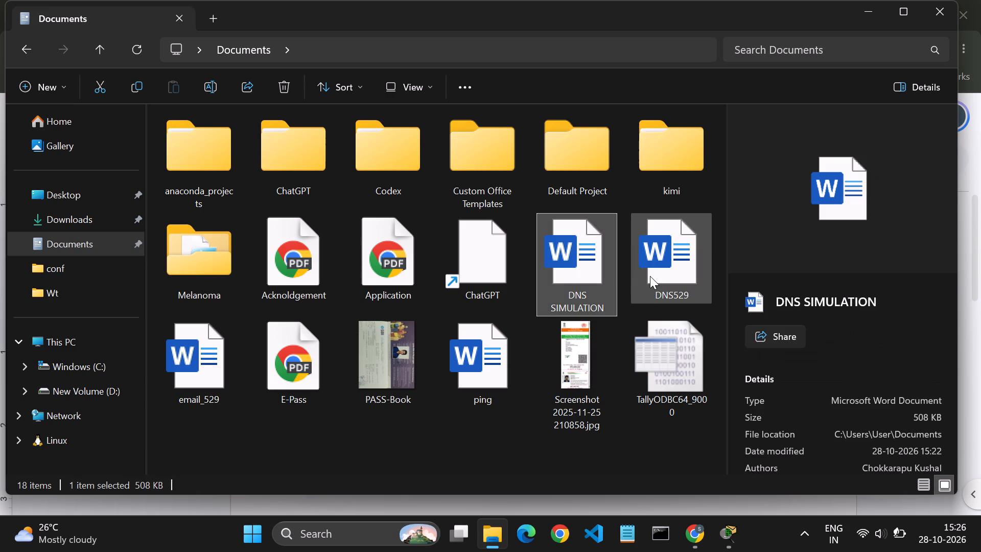
{"action": "left_click", "coordinate": [650, 276], "text": "ctrl"}
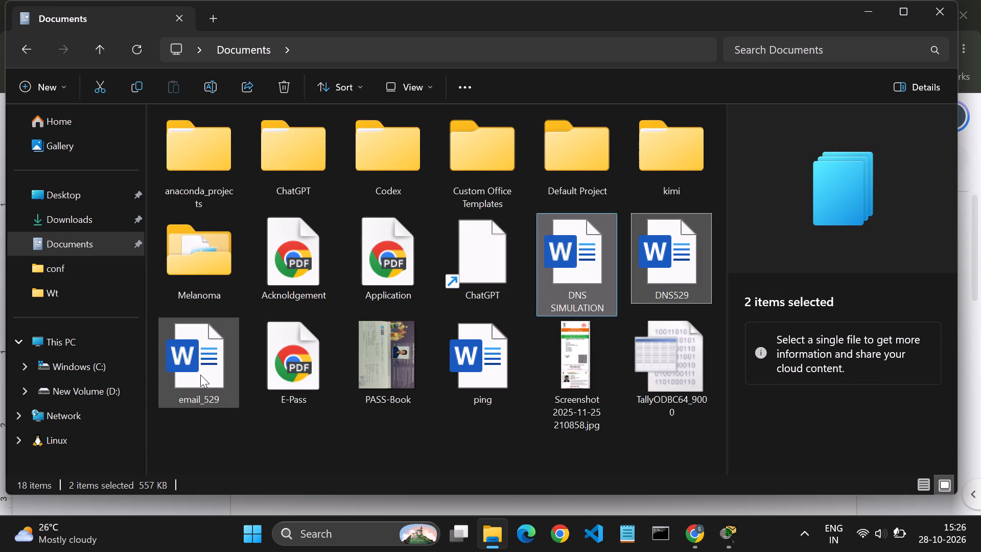
{"action": "left_click", "coordinate": [200, 375], "text": "ctrl"}
{"action": "left_click", "coordinate": [499, 387], "text": "ctrl"}
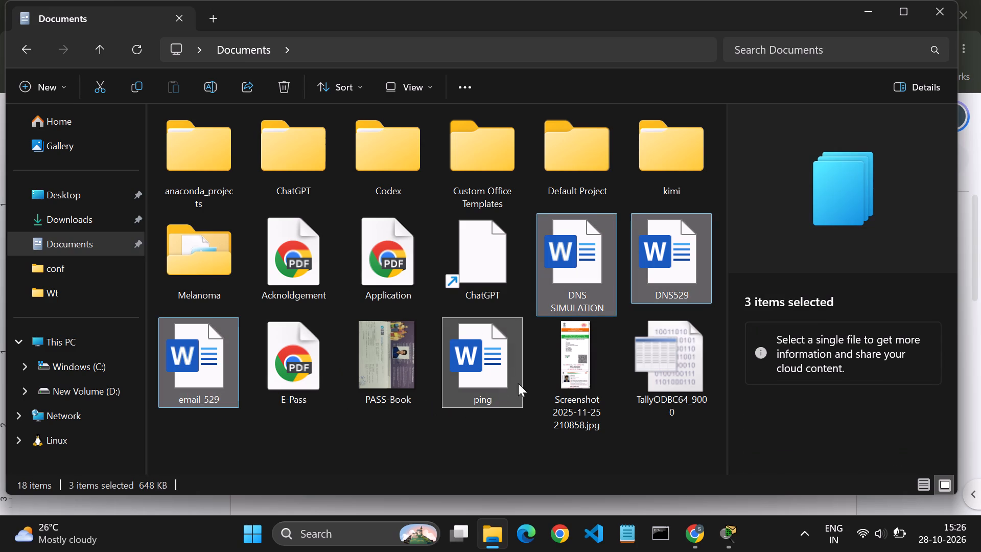
{"action": "left_click", "coordinate": [684, 374], "text": "ctrl"}
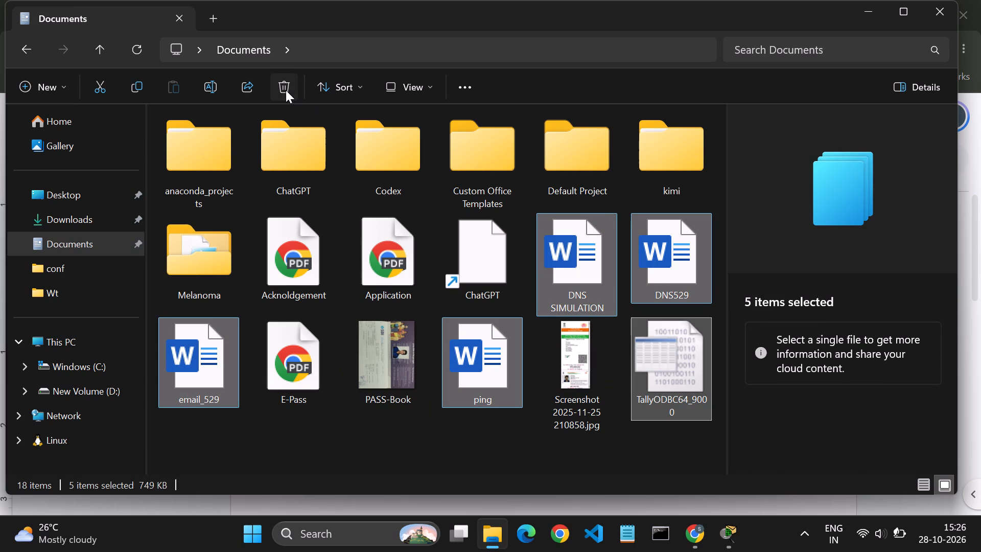
{"action": "left_click", "coordinate": [286, 90]}
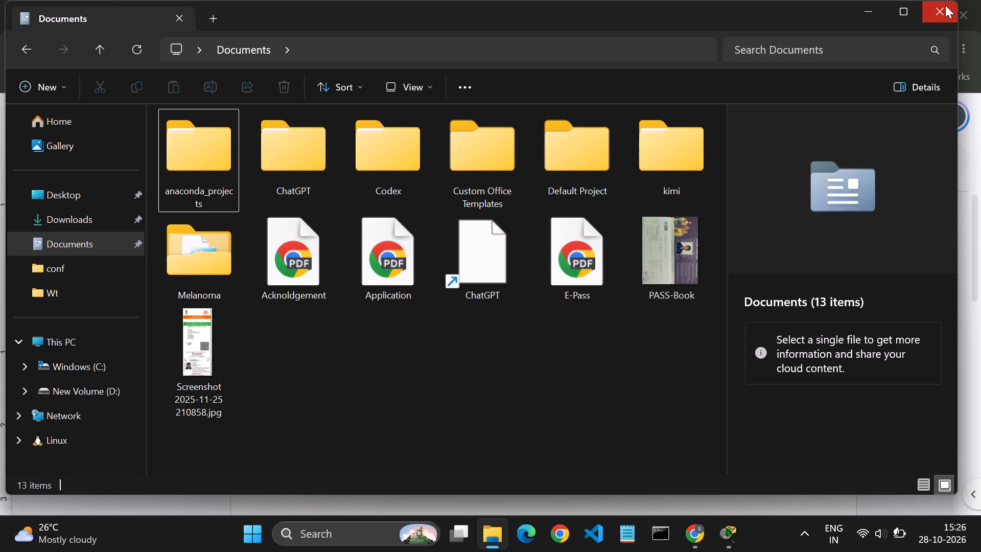
{"action": "left_click", "coordinate": [945, 5]}
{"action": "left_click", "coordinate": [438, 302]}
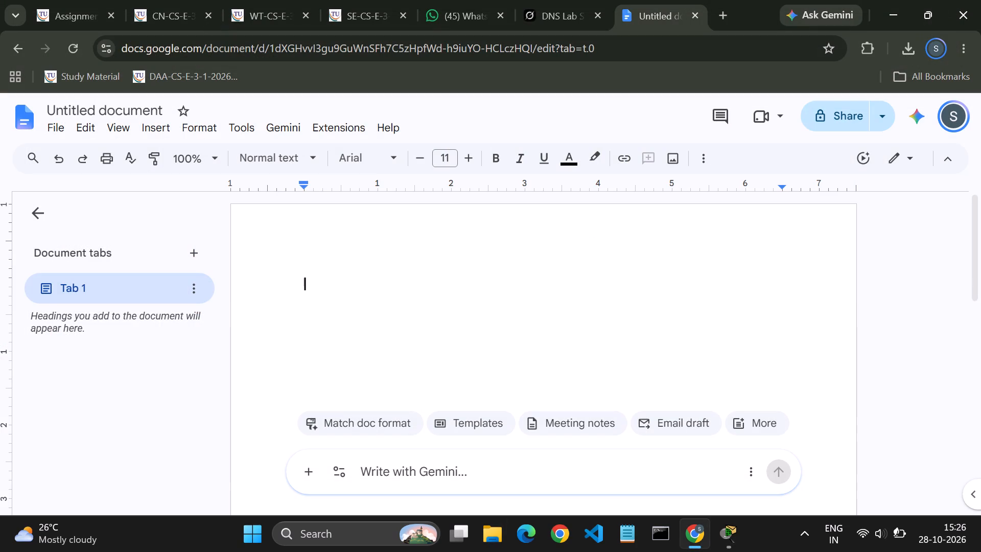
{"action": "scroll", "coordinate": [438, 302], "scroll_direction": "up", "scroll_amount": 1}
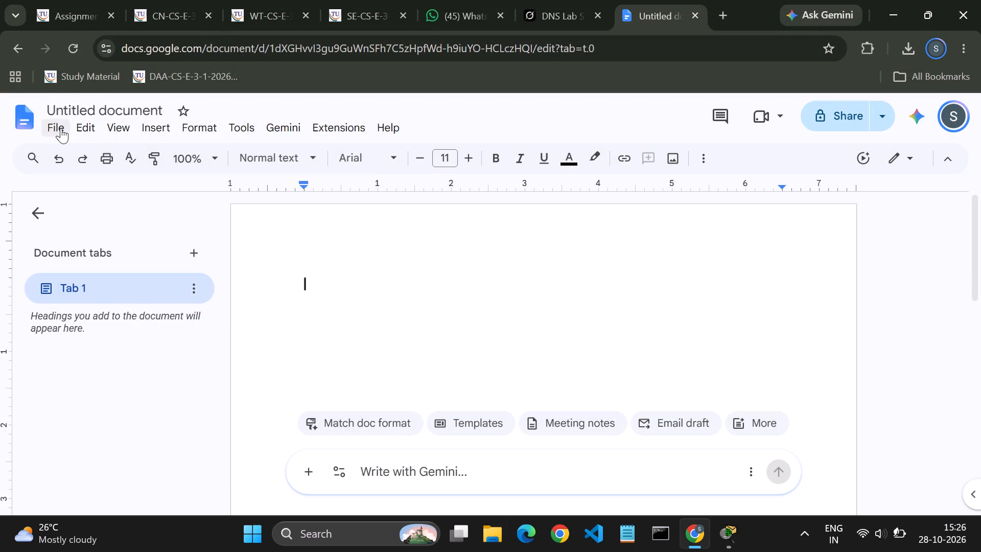
Rename the untitled document as PING.
{"action": "left_click", "coordinate": [61, 128]}
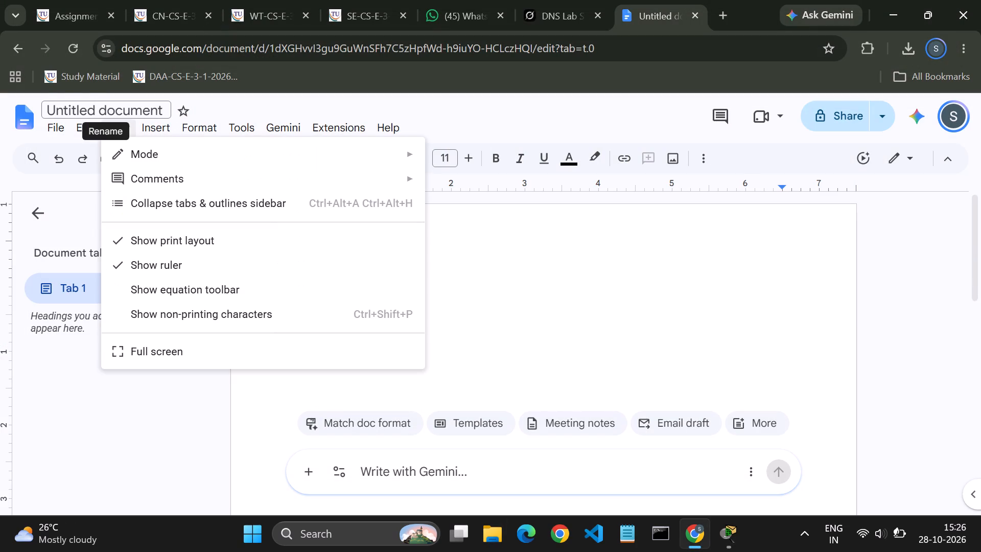
{"action": "left_click_drag", "start_coordinate": [161, 109], "coordinate": [42, 107]}
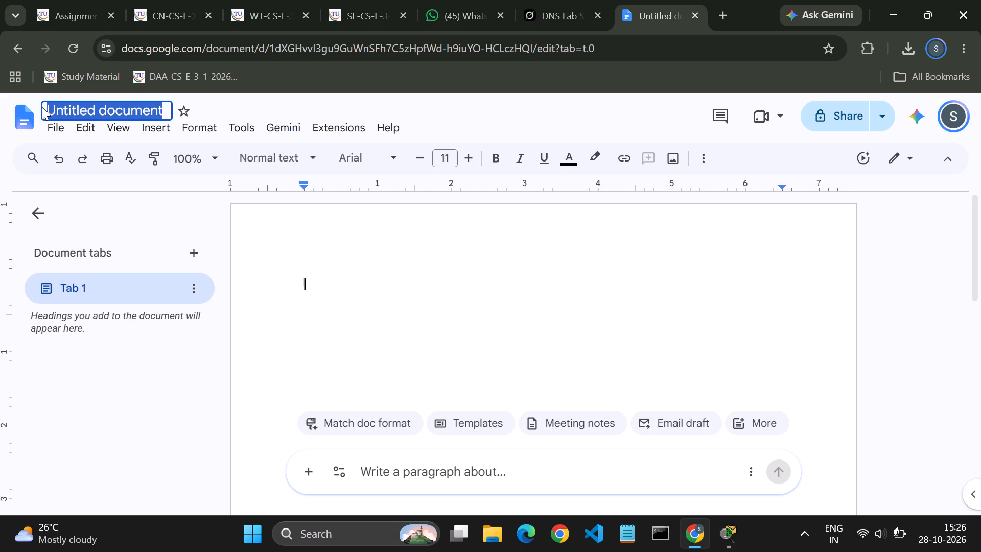
{"action": "key", "text": "BackSpace"}
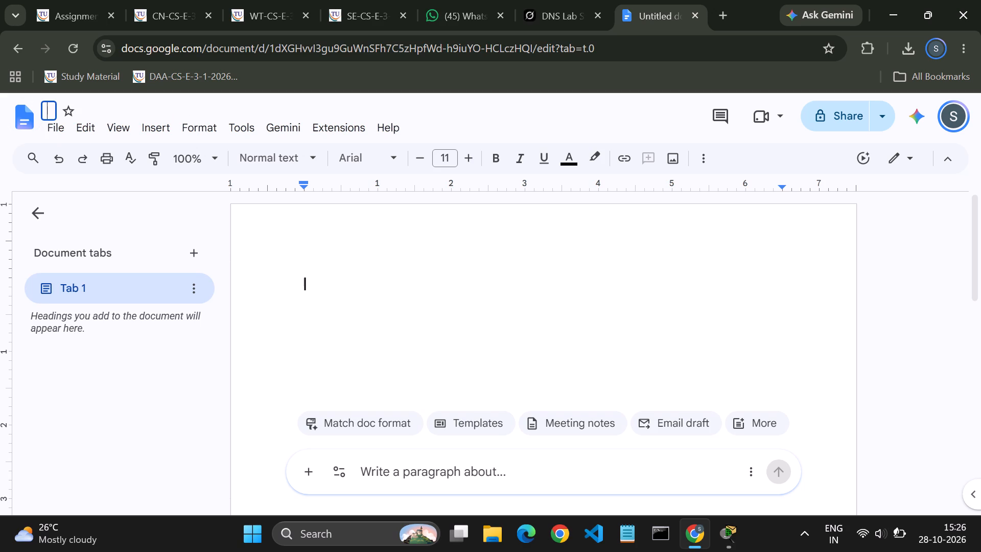
{"action": "type", "text": "PING"}
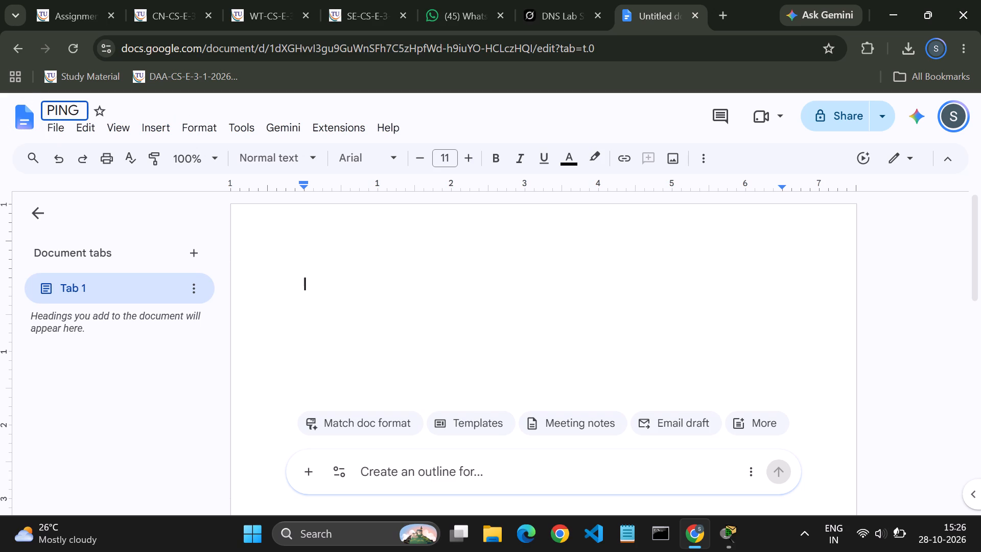
{"action": "key", "text": "Return"}
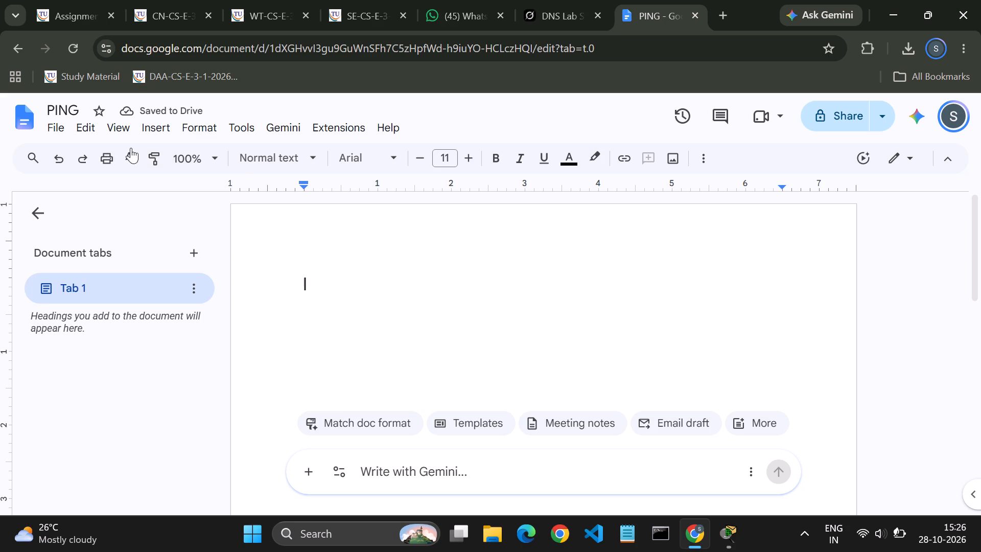
Find the CN folder in My Drive by searching for cn and open ping.docx from it.
{"action": "left_click", "coordinate": [62, 127]}
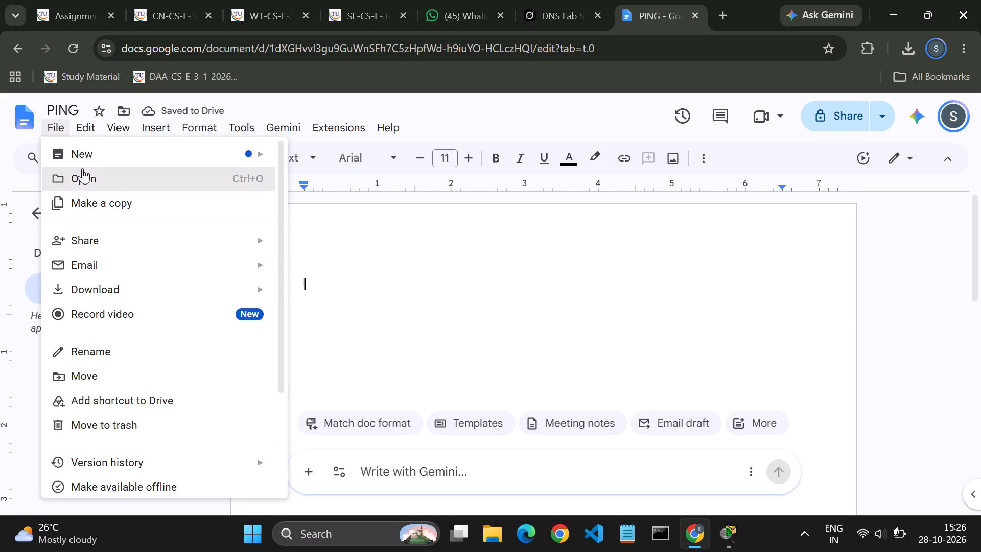
{"action": "left_click", "coordinate": [85, 171]}
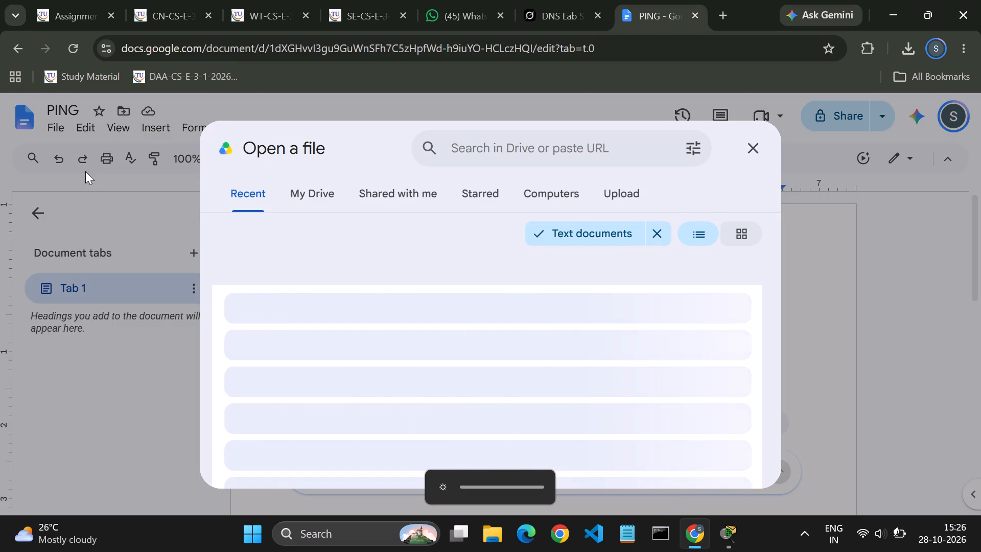
{"action": "left_click", "coordinate": [308, 204]}
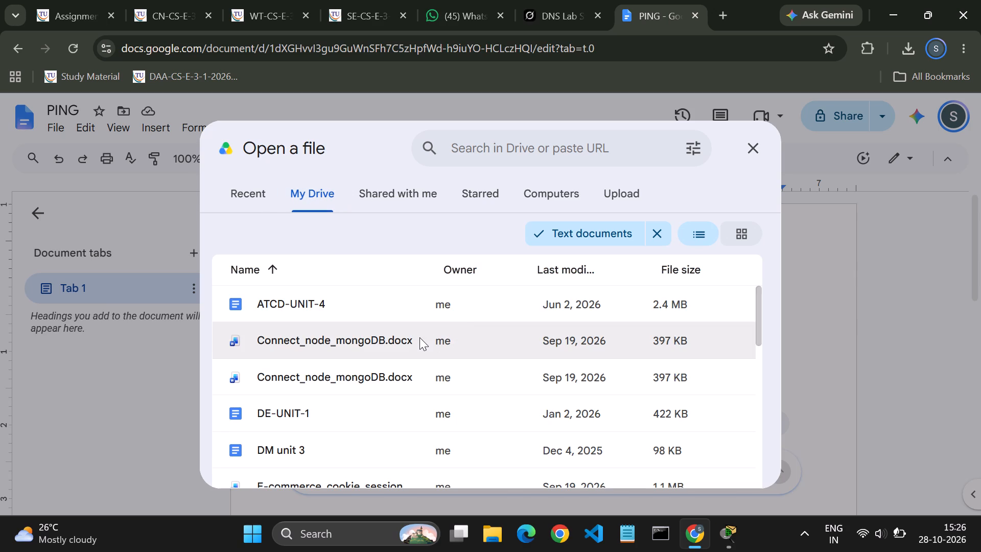
{"action": "scroll", "coordinate": [419, 337], "scroll_direction": "down", "scroll_amount": 7}
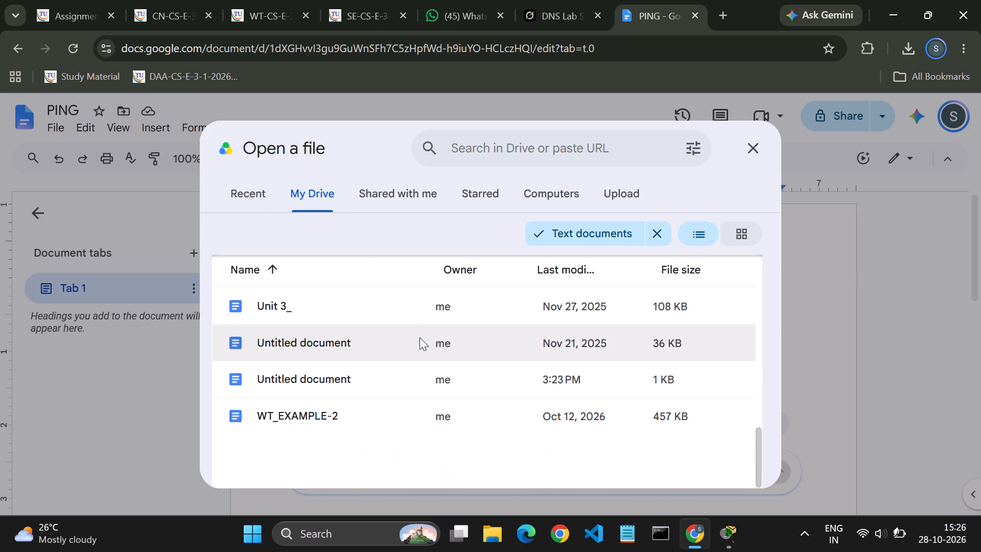
{"action": "scroll", "coordinate": [419, 337], "scroll_direction": "down", "scroll_amount": 1}
{"action": "scroll", "coordinate": [419, 337], "scroll_direction": "up", "scroll_amount": 10}
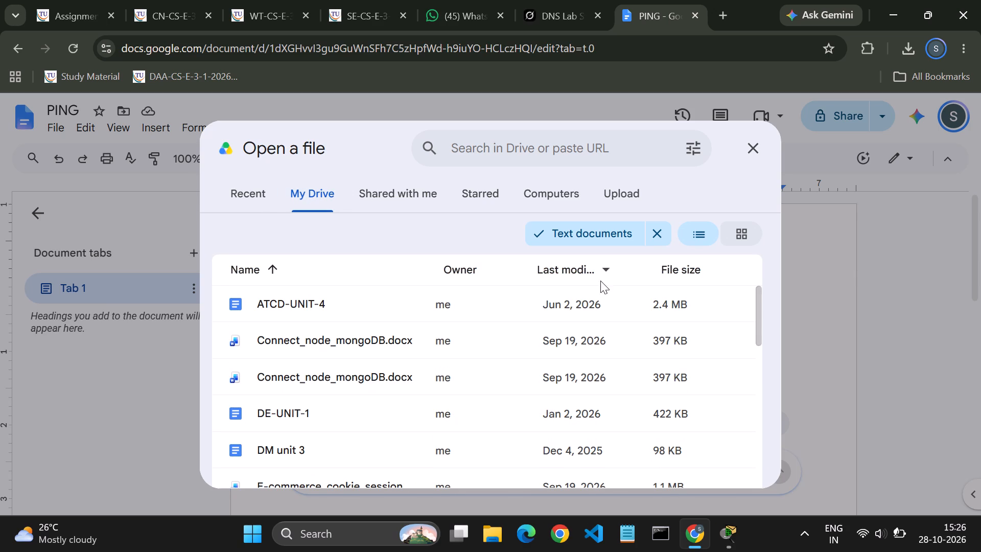
{"action": "left_click", "coordinate": [548, 152]}
{"action": "type", "text": "cn"}
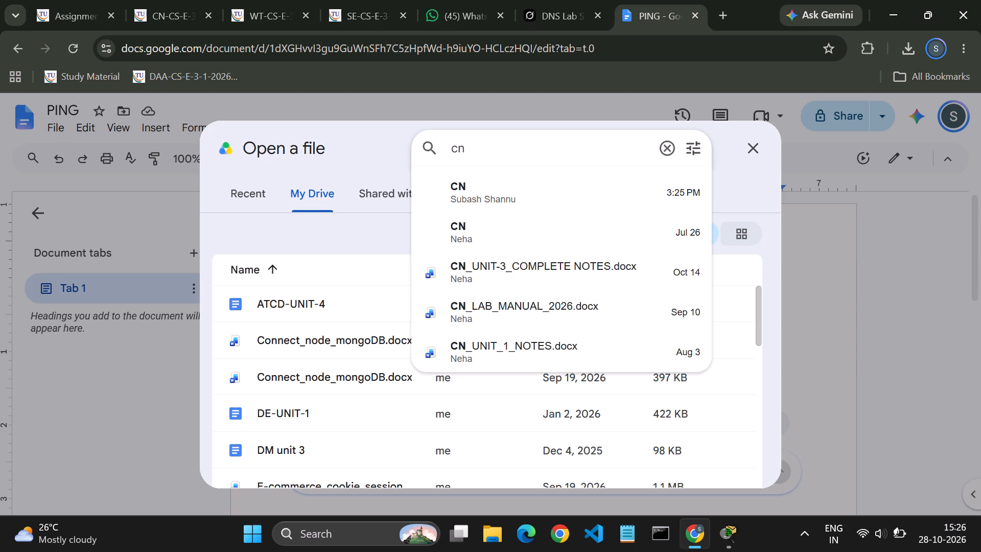
{"action": "left_click", "coordinate": [524, 186]}
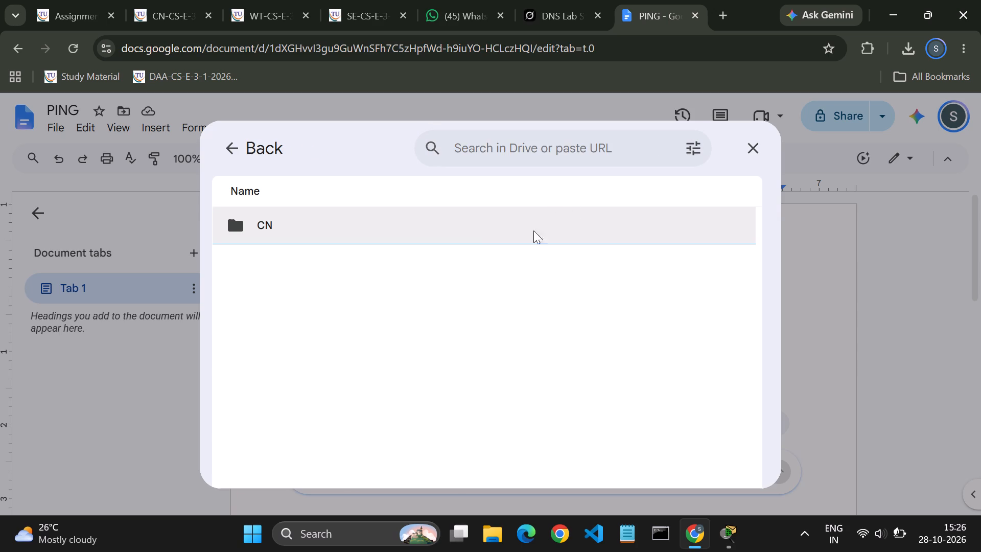
{"action": "double_click", "coordinate": [449, 225]}
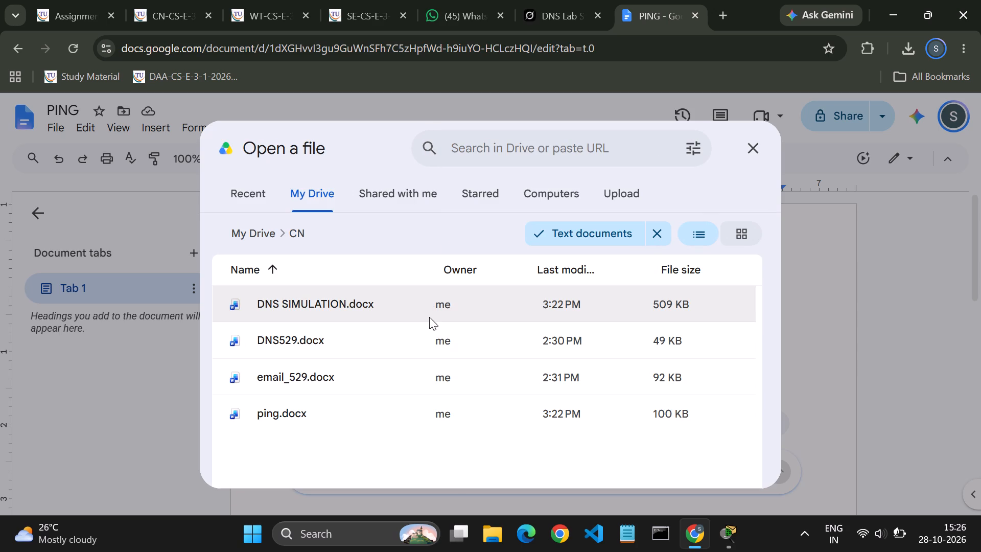
{"action": "left_click", "coordinate": [287, 413]}
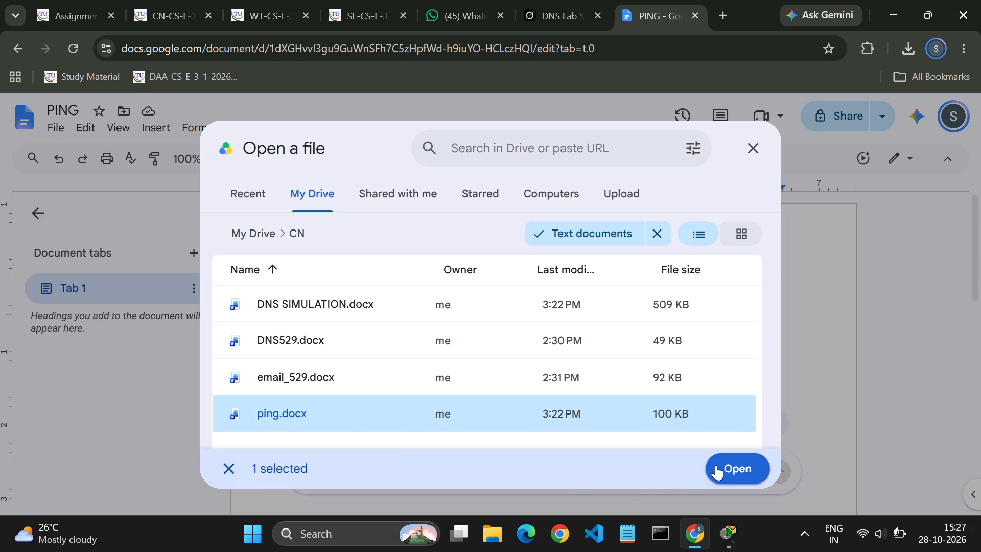
{"action": "left_click", "coordinate": [720, 467]}
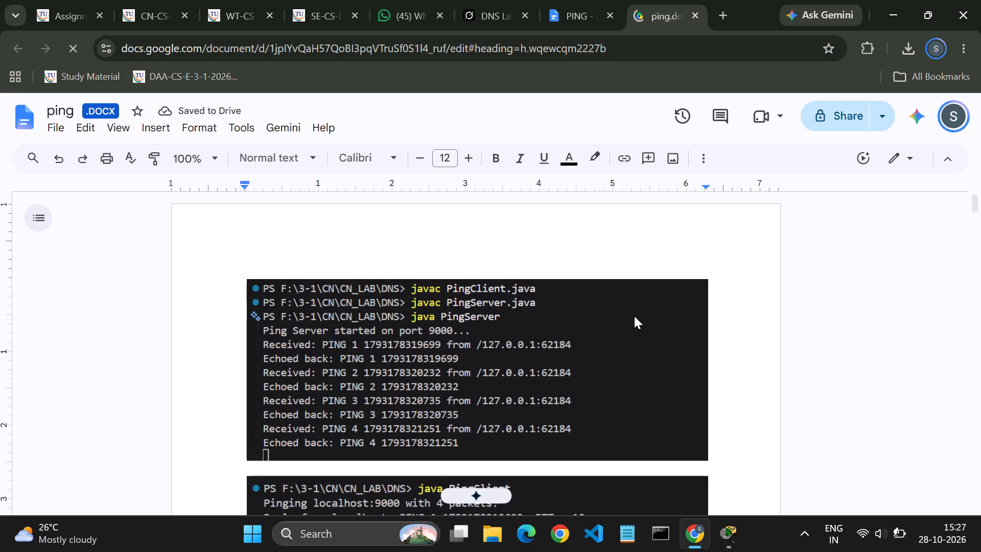
Look through all pages of the ping document to review its output screenshots and Java code.
{"action": "scroll", "coordinate": [634, 316], "scroll_direction": "up", "scroll_amount": 2}
{"action": "scroll", "coordinate": [634, 316], "scroll_direction": "down", "scroll_amount": 7}
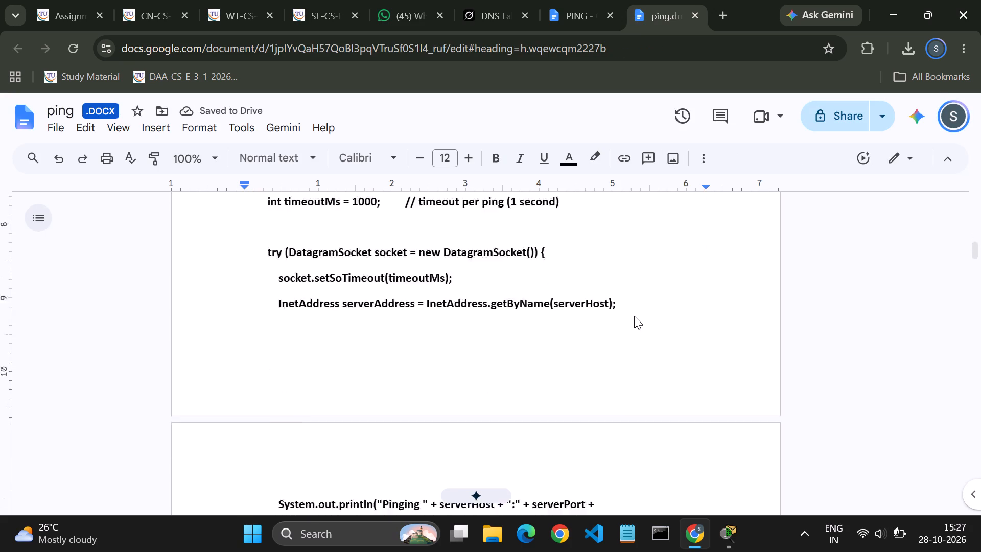
{"action": "scroll", "coordinate": [634, 316], "scroll_direction": "down", "scroll_amount": 5}
{"action": "scroll", "coordinate": [634, 316], "scroll_direction": "up", "scroll_amount": 5}
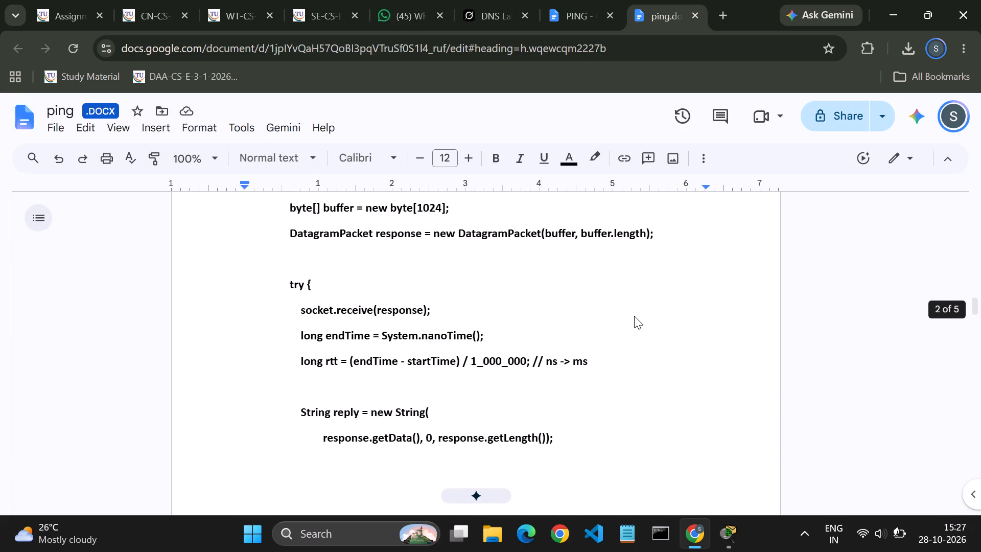
{"action": "scroll", "coordinate": [634, 316], "scroll_direction": "up", "scroll_amount": 14}
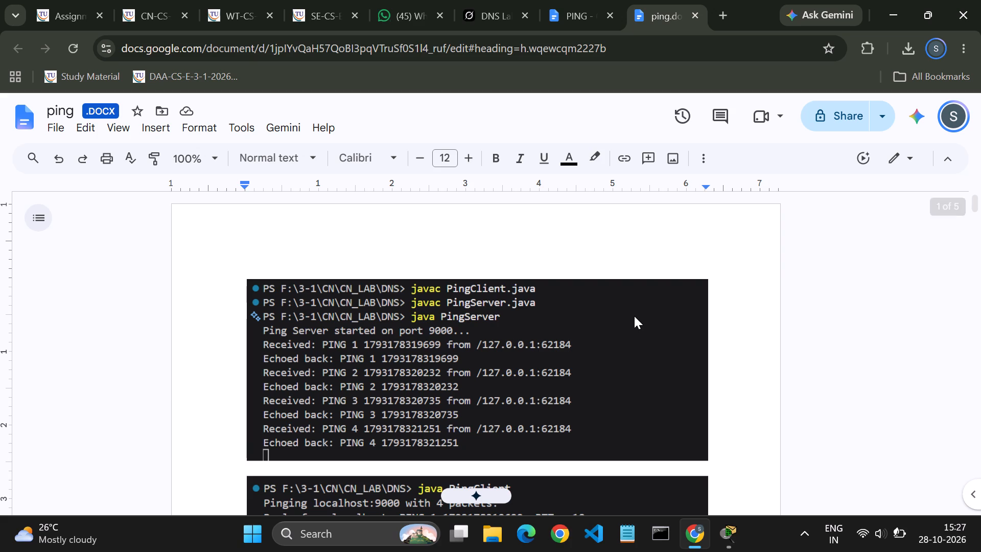
{"action": "scroll", "coordinate": [634, 316], "scroll_direction": "down", "scroll_amount": 16}
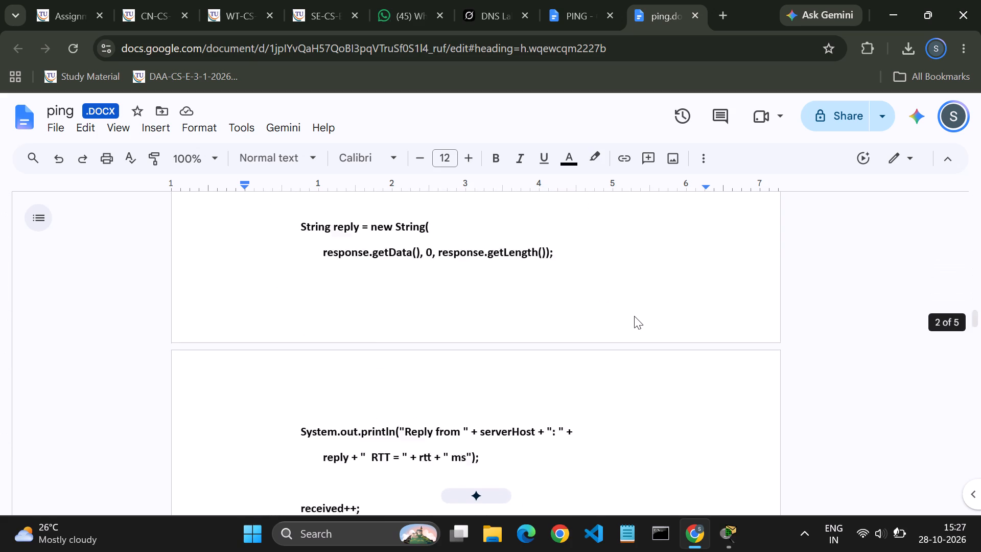
{"action": "scroll", "coordinate": [634, 316], "scroll_direction": "down", "scroll_amount": 20}
{"action": "scroll", "coordinate": [634, 316], "scroll_direction": "down", "scroll_amount": 3}
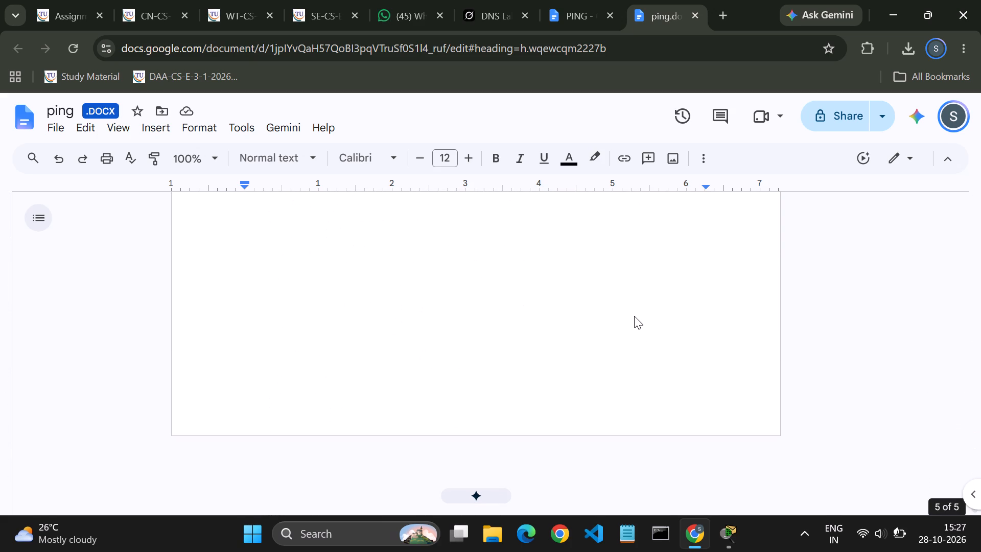
{"action": "scroll", "coordinate": [634, 316], "scroll_direction": "down", "scroll_amount": 3}
{"action": "scroll", "coordinate": [634, 316], "scroll_direction": "up", "scroll_amount": 18}
{"action": "scroll", "coordinate": [634, 316], "scroll_direction": "up", "scroll_amount": 5}
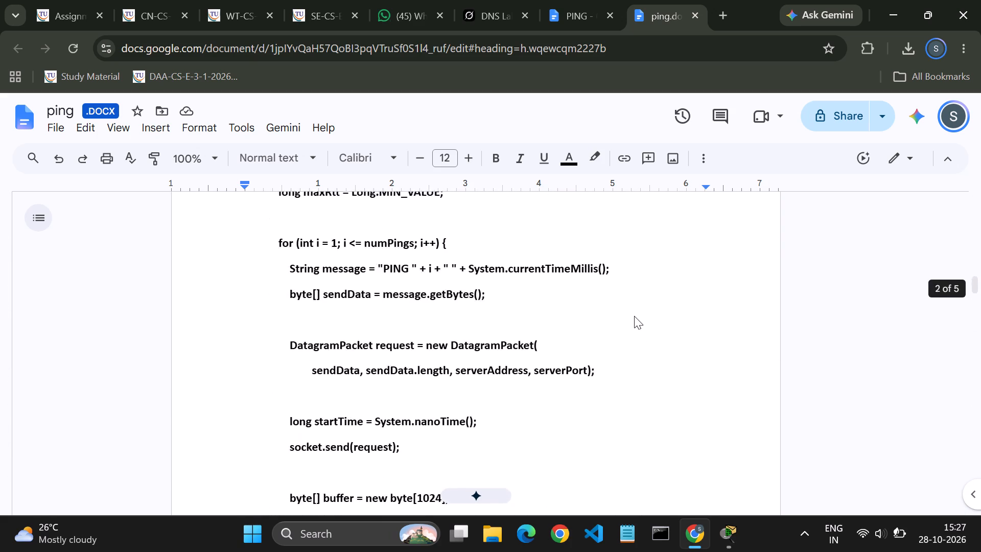
{"action": "scroll", "coordinate": [634, 316], "scroll_direction": "up", "scroll_amount": 6}
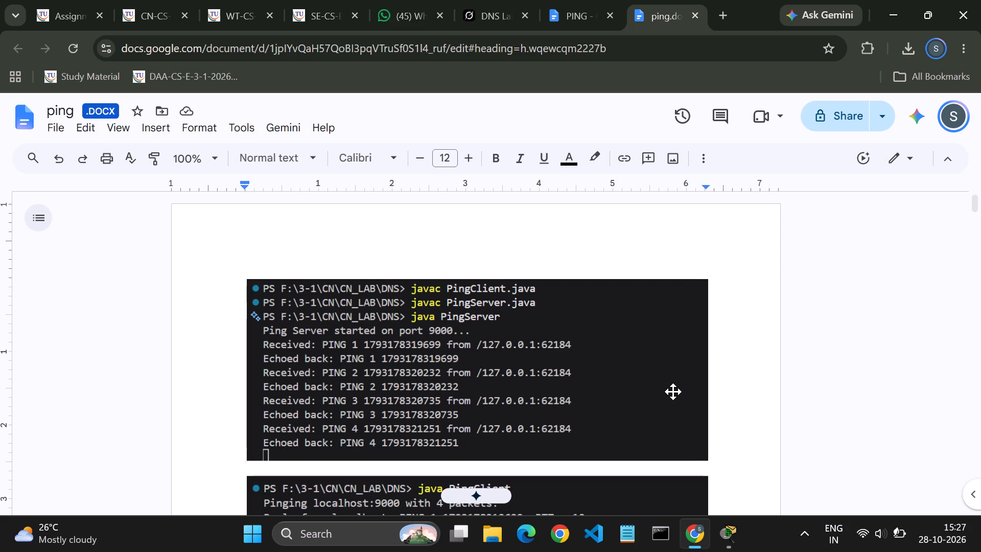
Move the PingServer output screenshot from the start of the ping document to below the last line of code.
{"action": "left_click", "coordinate": [673, 392]}
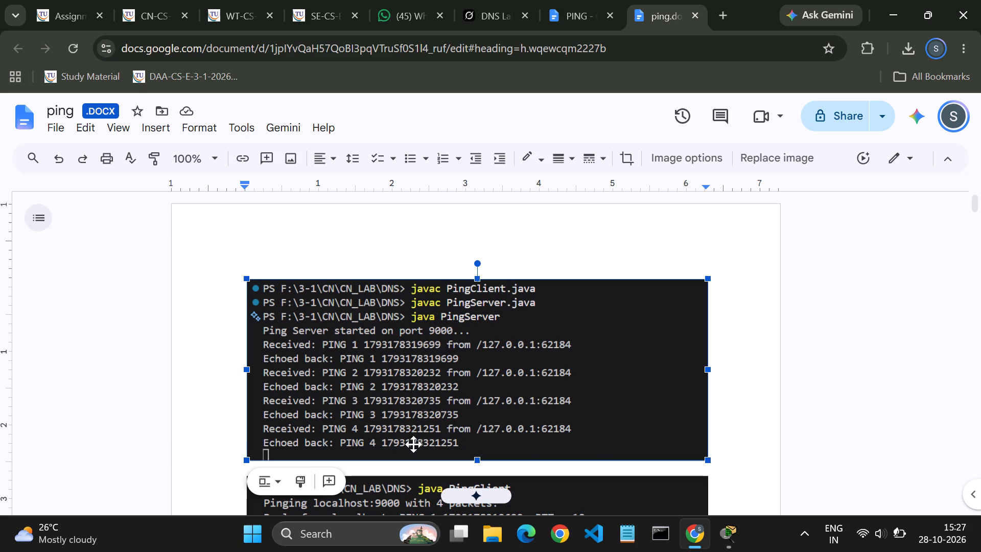
{"action": "key", "text": "ctrl+x"}
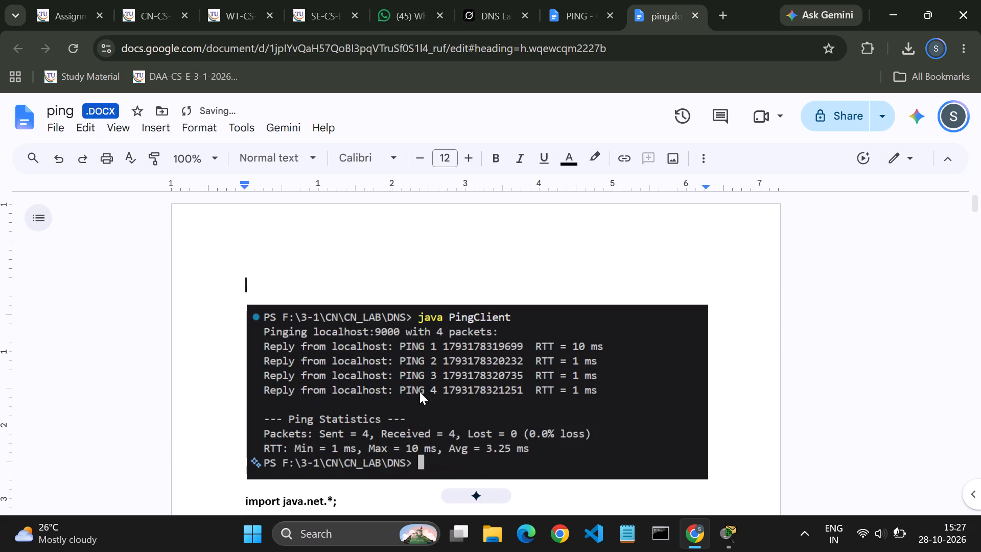
{"action": "scroll", "coordinate": [419, 392], "scroll_direction": "up", "scroll_amount": 1}
{"action": "scroll", "coordinate": [419, 392], "scroll_direction": "down", "scroll_amount": 9}
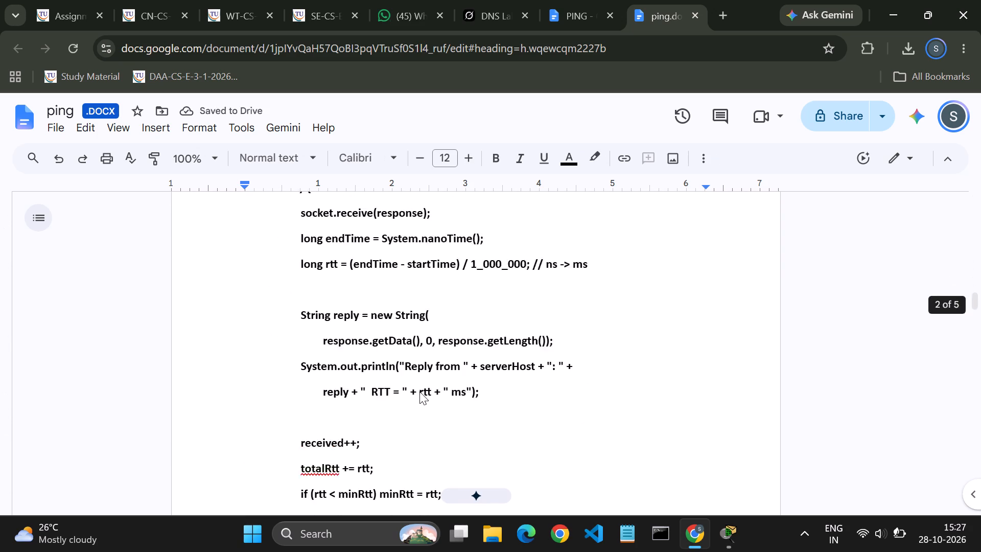
{"action": "scroll", "coordinate": [419, 392], "scroll_direction": "down", "scroll_amount": 15}
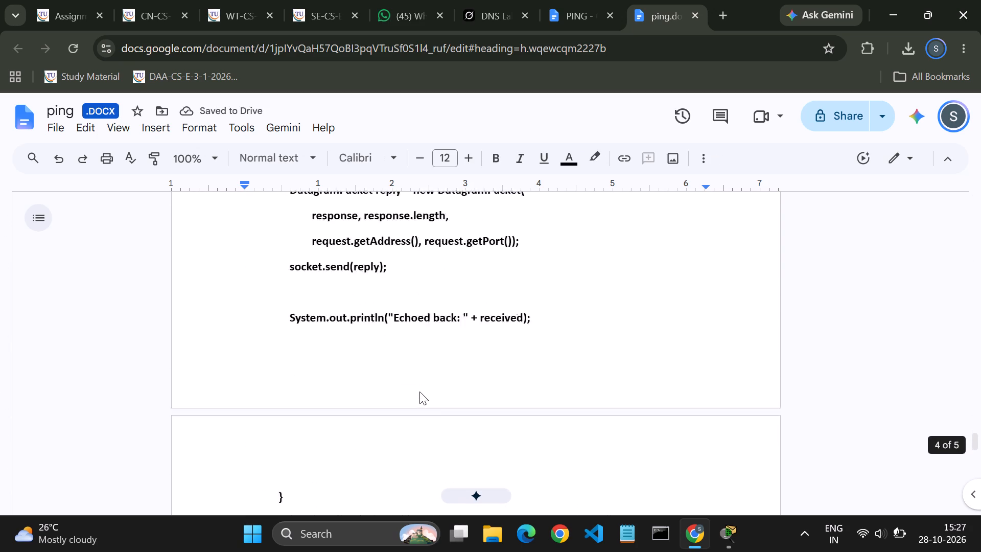
{"action": "scroll", "coordinate": [419, 392], "scroll_direction": "down", "scroll_amount": 3}
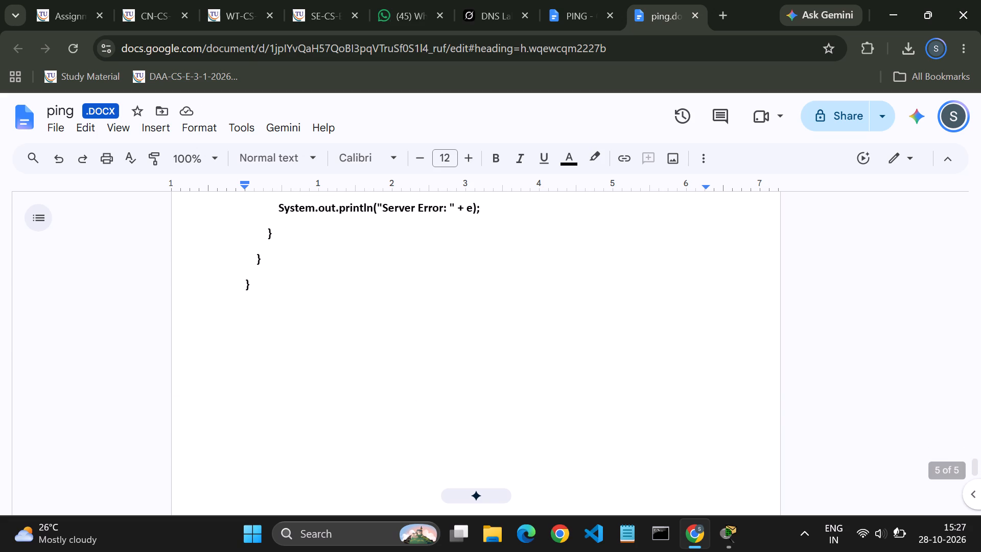
{"action": "left_click", "coordinate": [313, 348]}
{"action": "key", "text": "ctrl+v"}
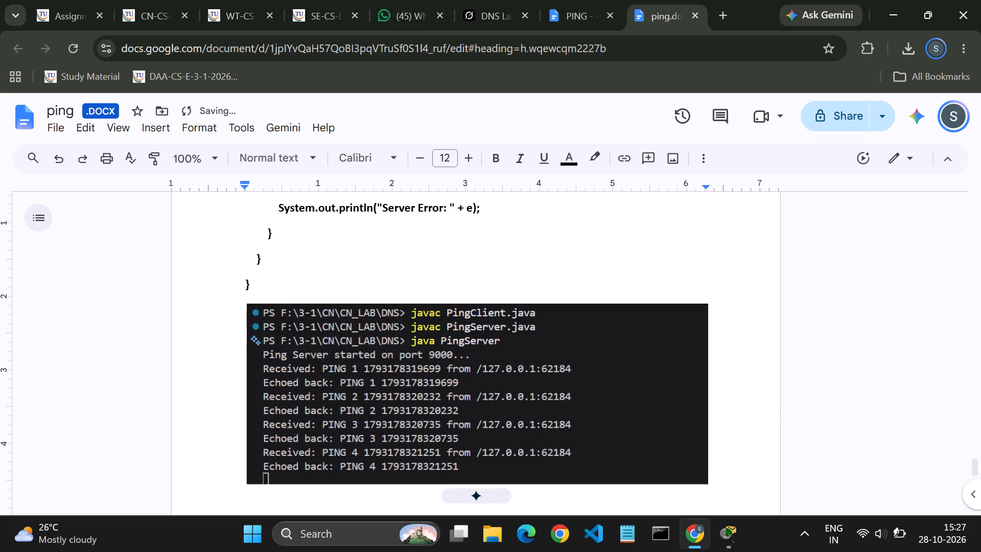
Move the PingClient output screenshot from the document's start to below the PingServer screenshot, adding four line breaks before it.
{"action": "scroll", "coordinate": [441, 300], "scroll_direction": "up", "scroll_amount": 17}
{"action": "scroll", "coordinate": [441, 300], "scroll_direction": "up", "scroll_amount": 10}
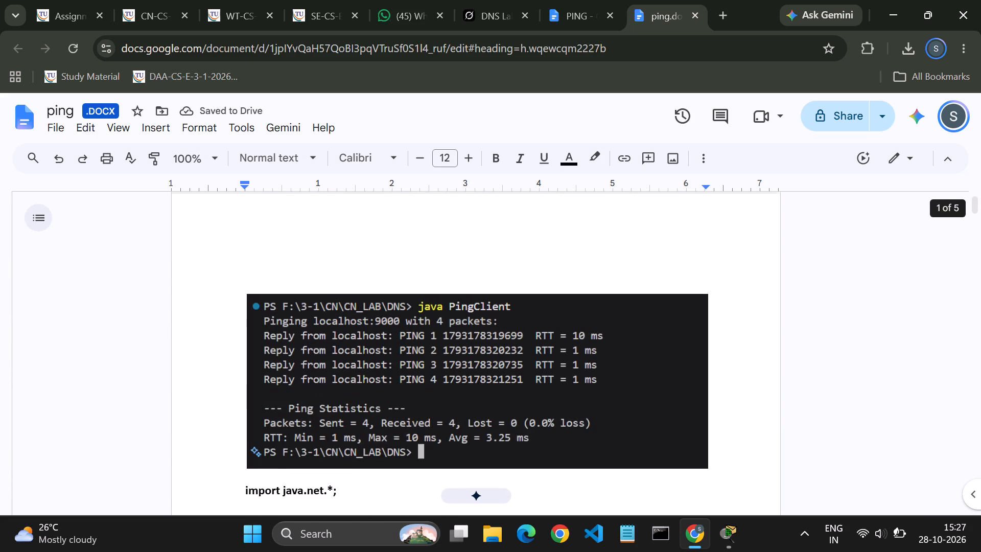
{"action": "scroll", "coordinate": [441, 300], "scroll_direction": "up", "scroll_amount": 2}
{"action": "left_click", "coordinate": [444, 350]}
{"action": "key", "text": "ctrl+x"}
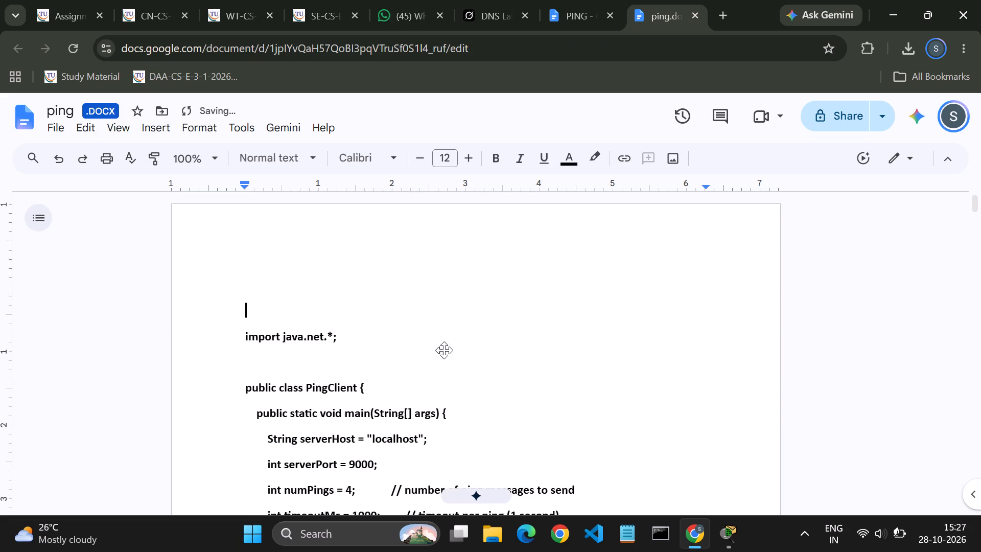
{"action": "scroll", "coordinate": [444, 350], "scroll_direction": "down", "scroll_amount": 5}
{"action": "scroll", "coordinate": [444, 350], "scroll_direction": "up", "scroll_amount": 2}
{"action": "scroll", "coordinate": [444, 350], "scroll_direction": "down", "scroll_amount": 20}
{"action": "scroll", "coordinate": [444, 350], "scroll_direction": "down", "scroll_amount": 2}
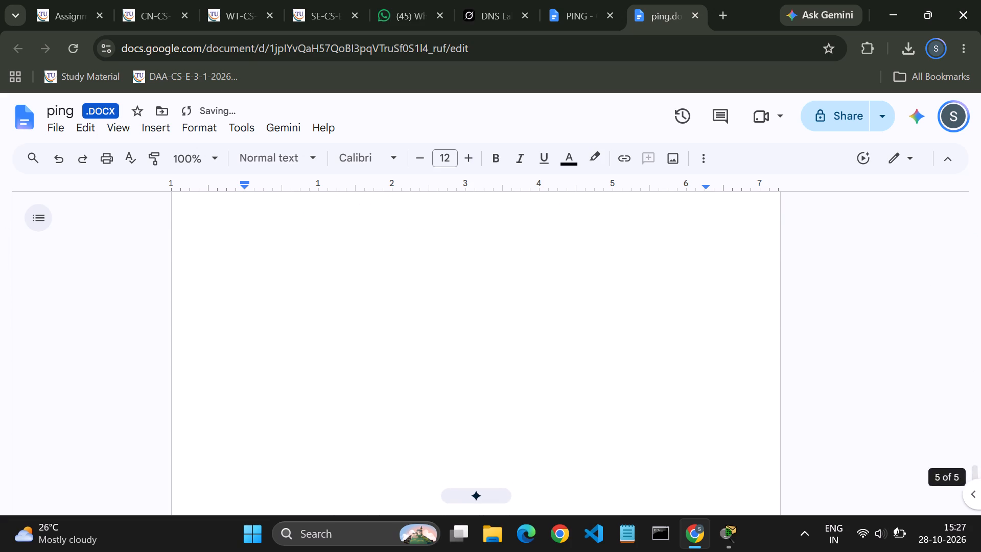
{"action": "scroll", "coordinate": [444, 350], "scroll_direction": "down", "scroll_amount": 3}
{"action": "scroll", "coordinate": [429, 264], "scroll_direction": "up", "scroll_amount": 4}
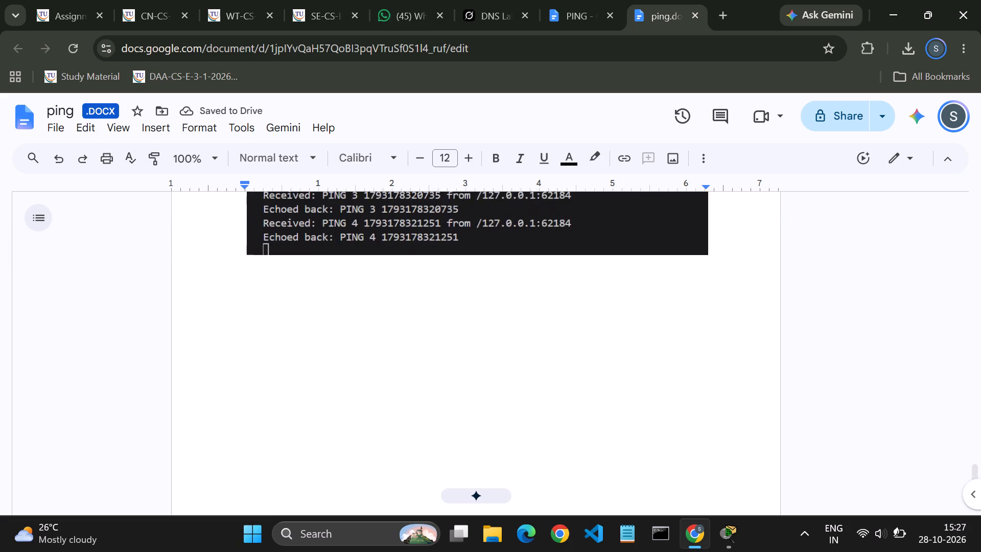
{"action": "scroll", "coordinate": [429, 264], "scroll_direction": "up", "scroll_amount": 2}
{"action": "left_click", "coordinate": [311, 366]}
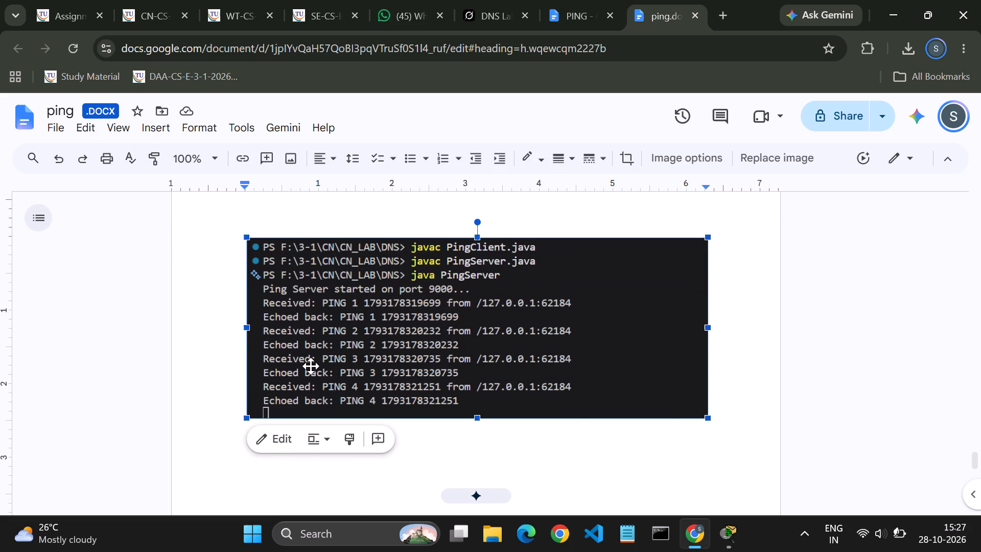
{"action": "left_click", "coordinate": [732, 414]}
{"action": "key", "text": "shift+Return"}
{"action": "key", "text": "shift+Return"}
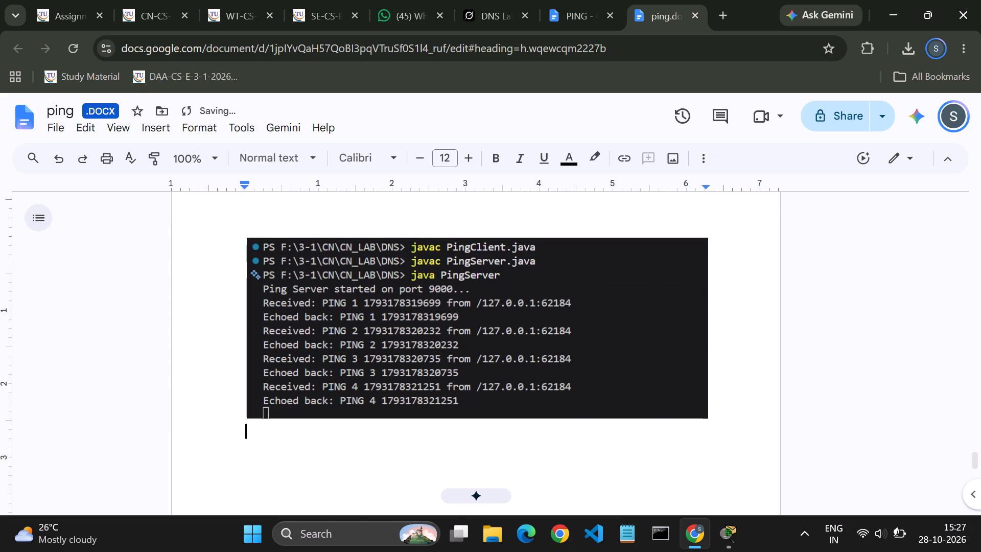
{"action": "key", "text": "shift+Return"}
{"action": "key", "text": "shift+Return"}
{"action": "key", "text": "ctrl+v"}
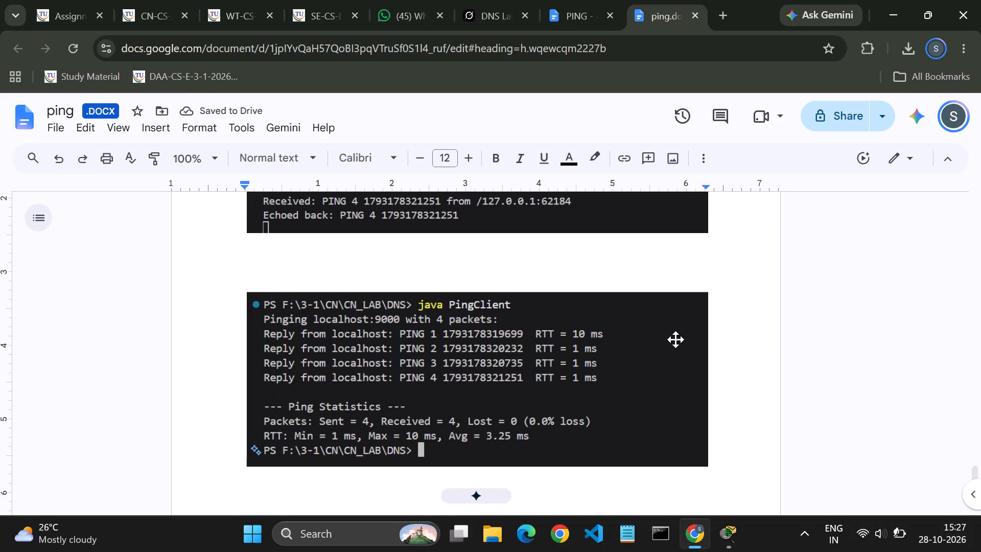
Copy the title "Program for the Implementation of Ping service." from the tessellator assignments page and paste it in bold on the ping document's first line.
{"action": "scroll", "coordinate": [675, 339], "scroll_direction": "up", "scroll_amount": 2}
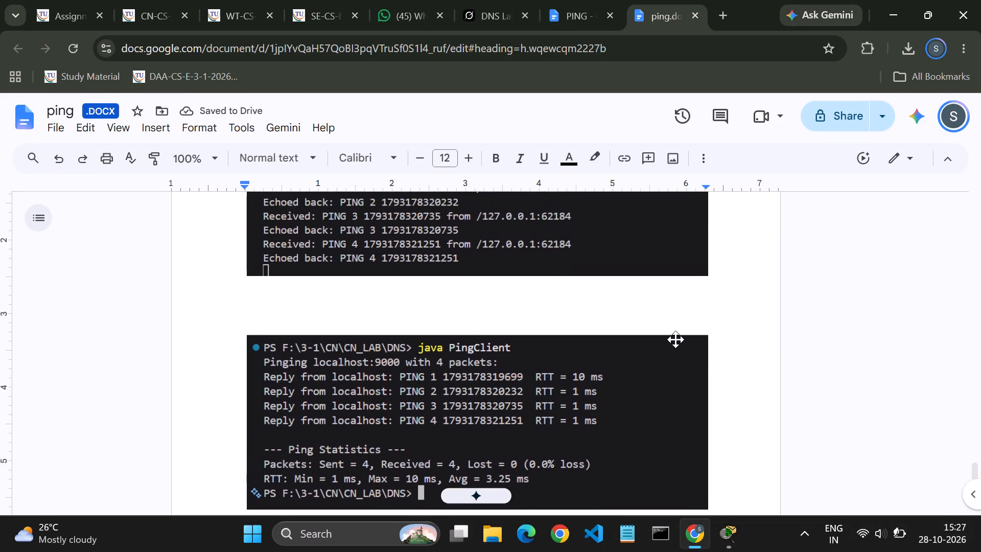
{"action": "scroll", "coordinate": [675, 339], "scroll_direction": "up", "scroll_amount": 14}
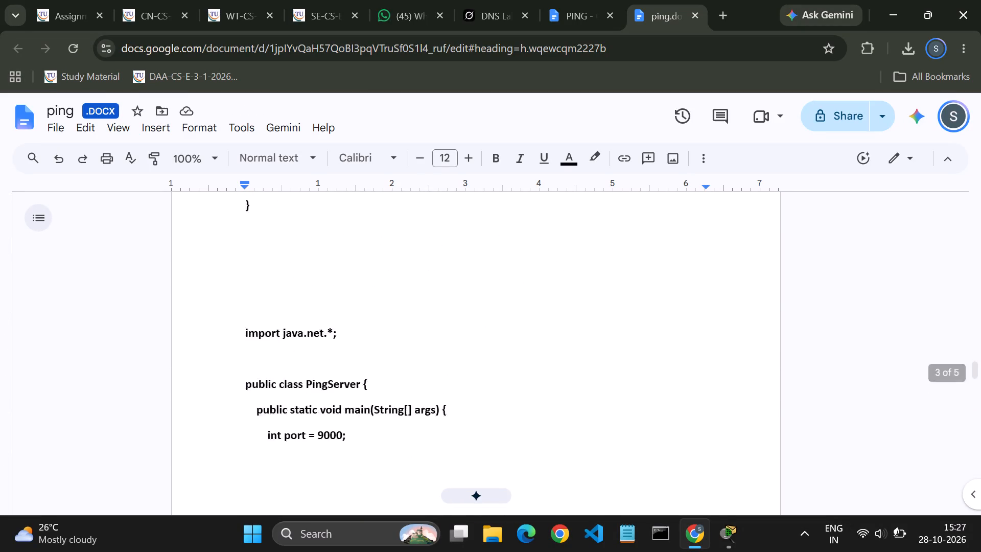
{"action": "scroll", "coordinate": [675, 339], "scroll_direction": "up", "scroll_amount": 15}
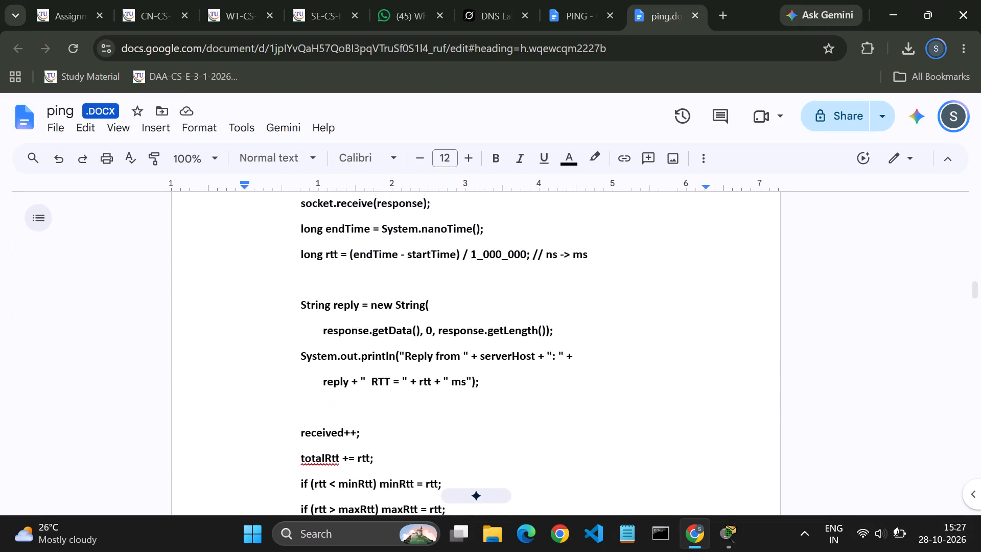
{"action": "scroll", "coordinate": [675, 339], "scroll_direction": "up", "scroll_amount": 12}
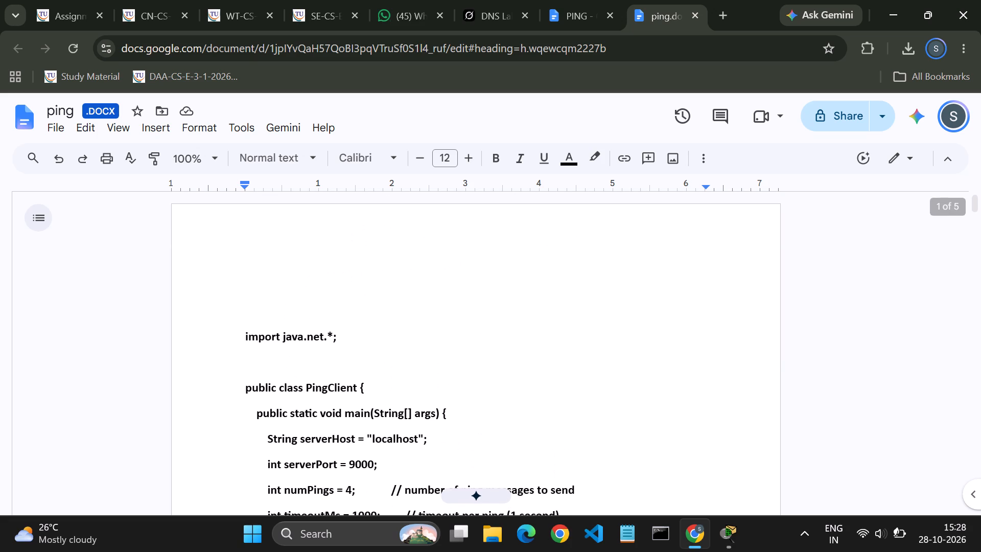
{"action": "left_click", "coordinate": [362, 271]}
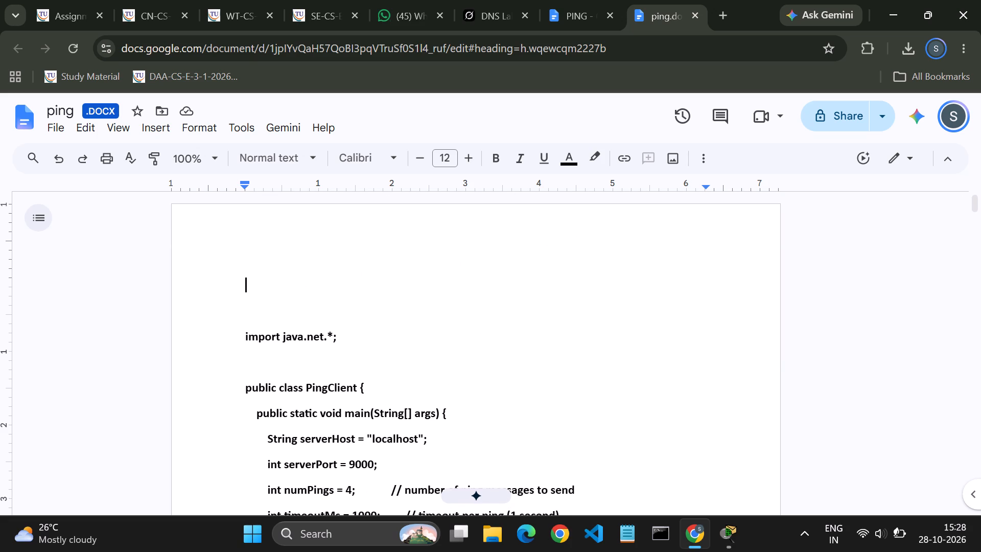
{"action": "left_click", "coordinate": [83, 11]}
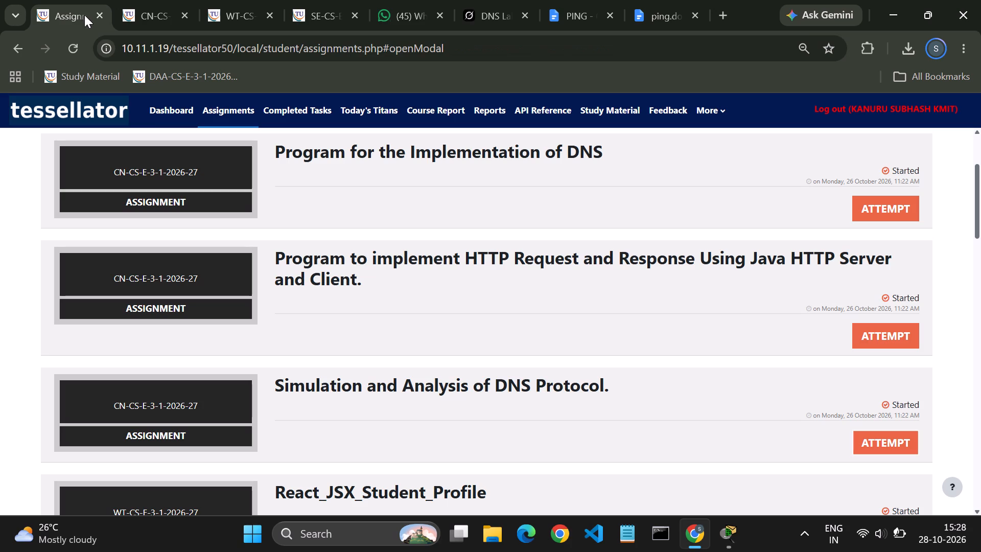
{"action": "scroll", "coordinate": [543, 213], "scroll_direction": "up", "scroll_amount": 4}
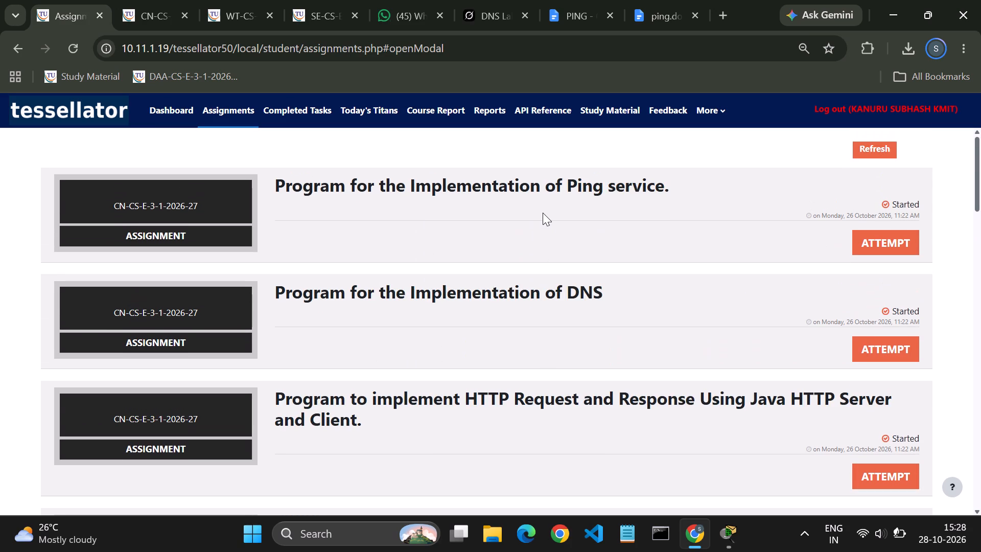
{"action": "scroll", "coordinate": [543, 213], "scroll_direction": "down", "scroll_amount": 2}
{"action": "scroll", "coordinate": [543, 213], "scroll_direction": "up", "scroll_amount": 2}
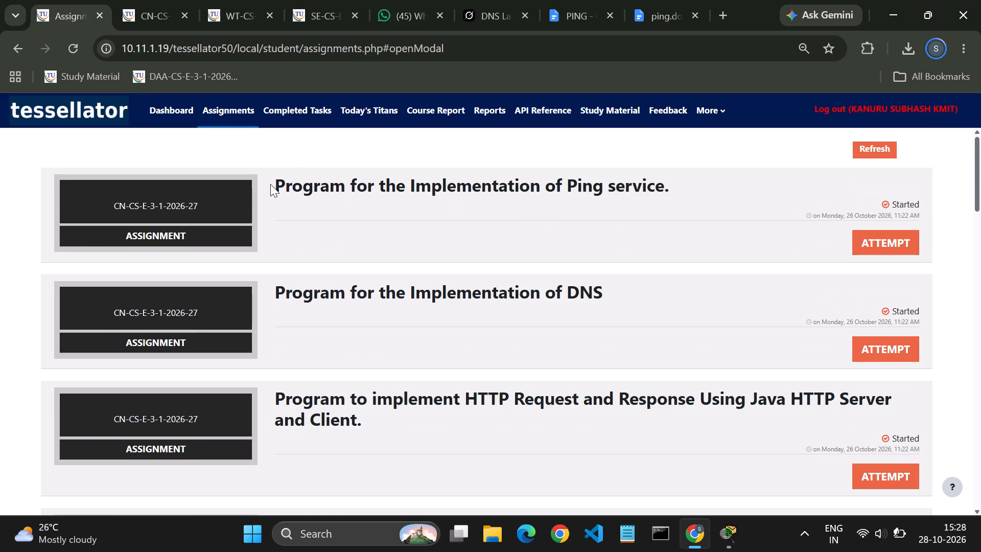
{"action": "left_click_drag", "start_coordinate": [270, 184], "coordinate": [670, 172]}
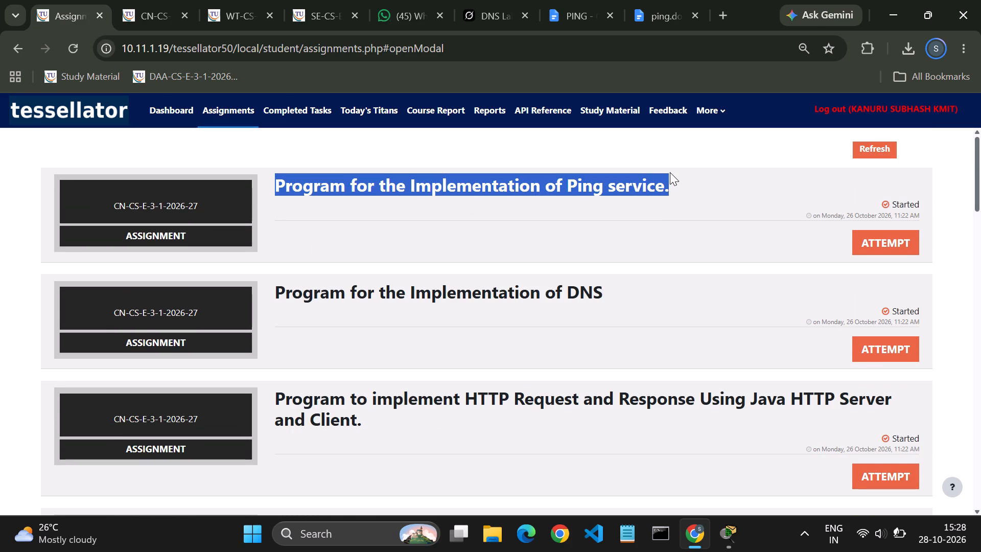
{"action": "key", "text": "ctrl+c"}
{"action": "left_click", "coordinate": [664, 3]}
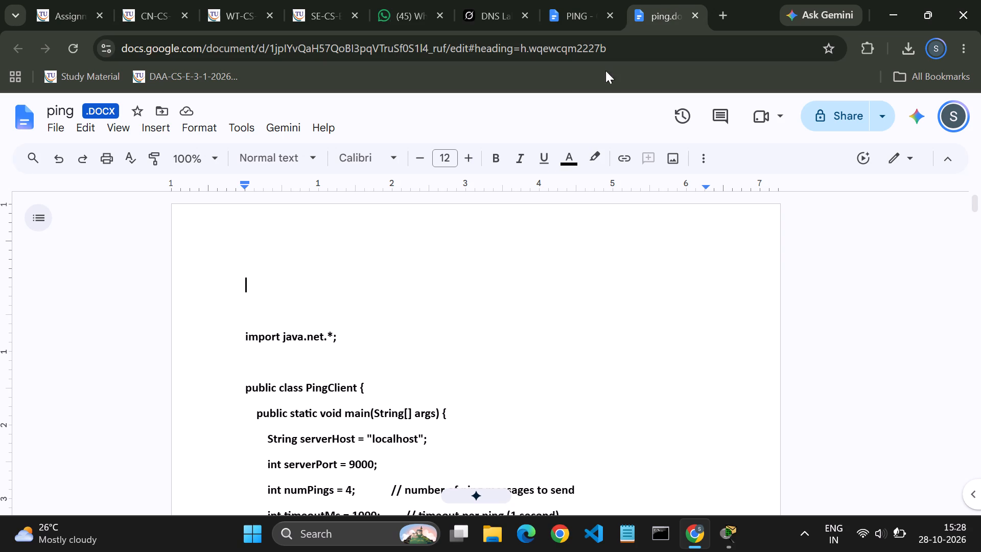
{"action": "left_click", "coordinate": [298, 251]}
{"action": "left_click", "coordinate": [496, 160]}
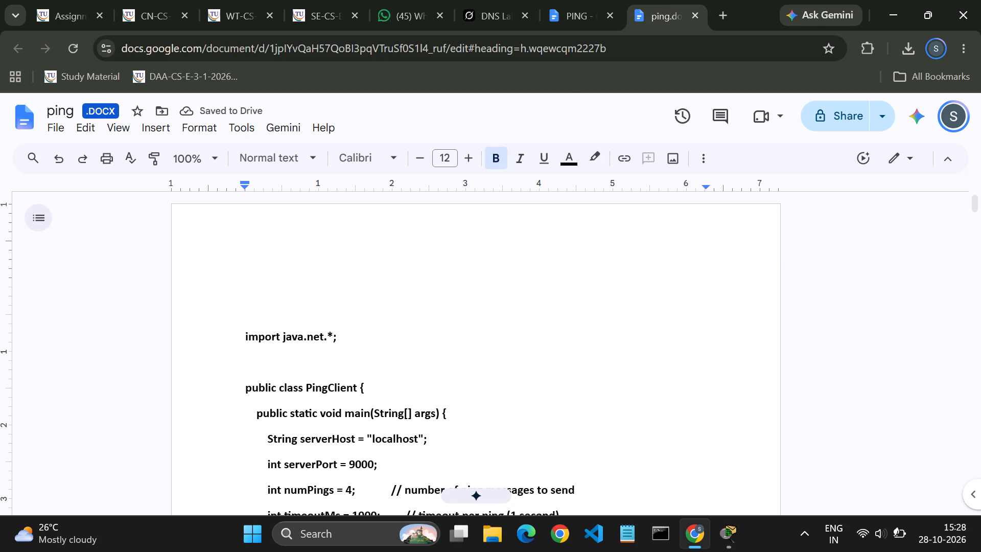
{"action": "key", "text": "ctrl+v"}
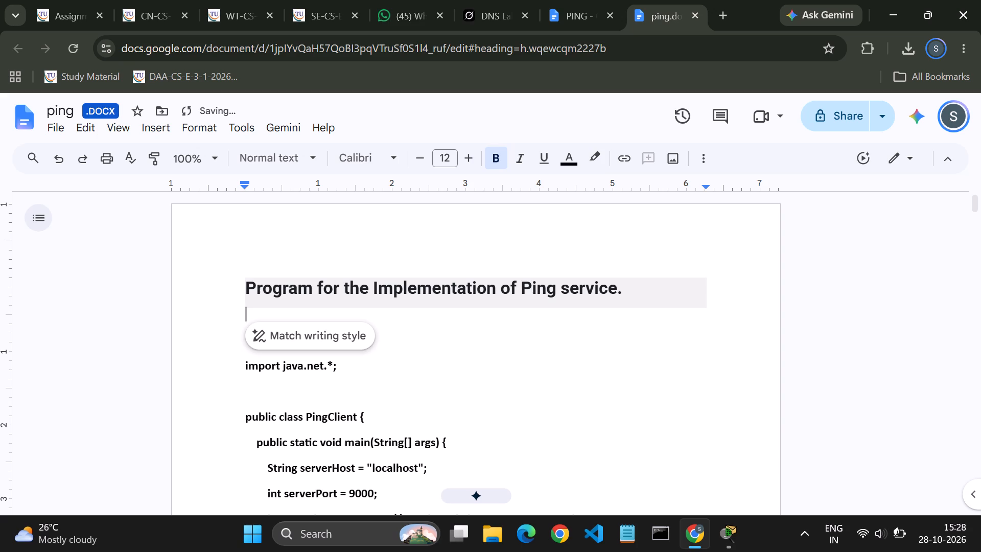
Highlight the whole "Program for the Implementation of Ping service." heading in cornflower blue.
{"action": "left_click", "coordinate": [635, 291]}
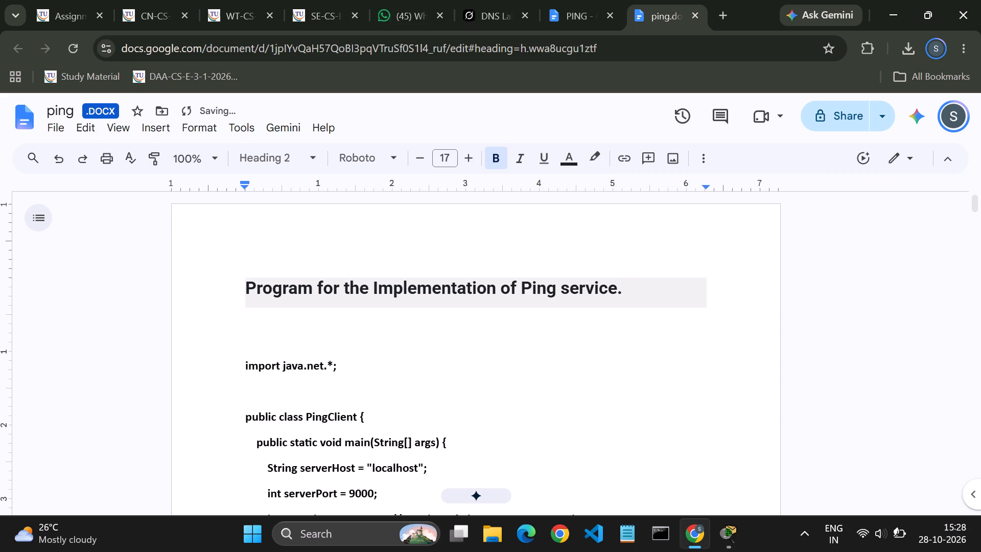
{"action": "left_click", "coordinate": [599, 156]}
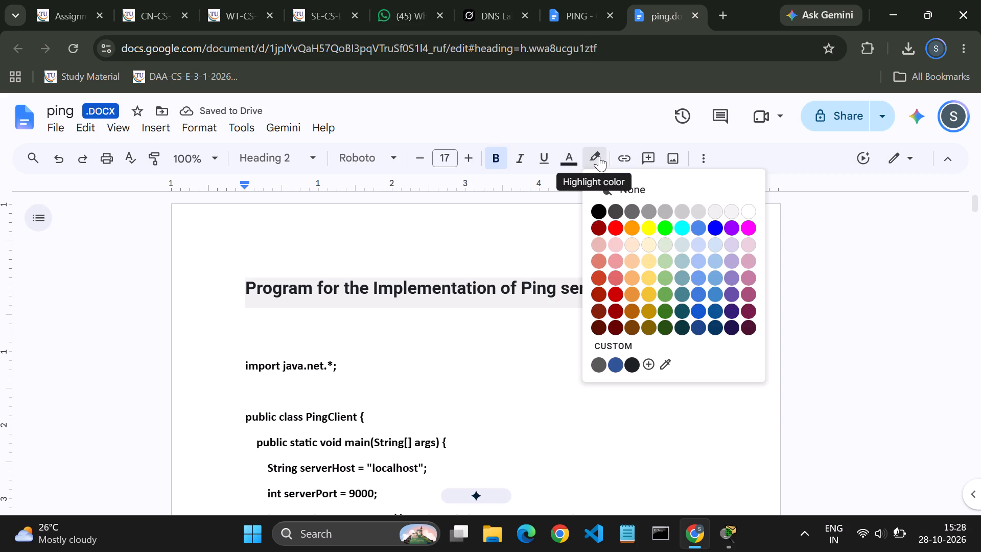
{"action": "left_click", "coordinate": [711, 224]}
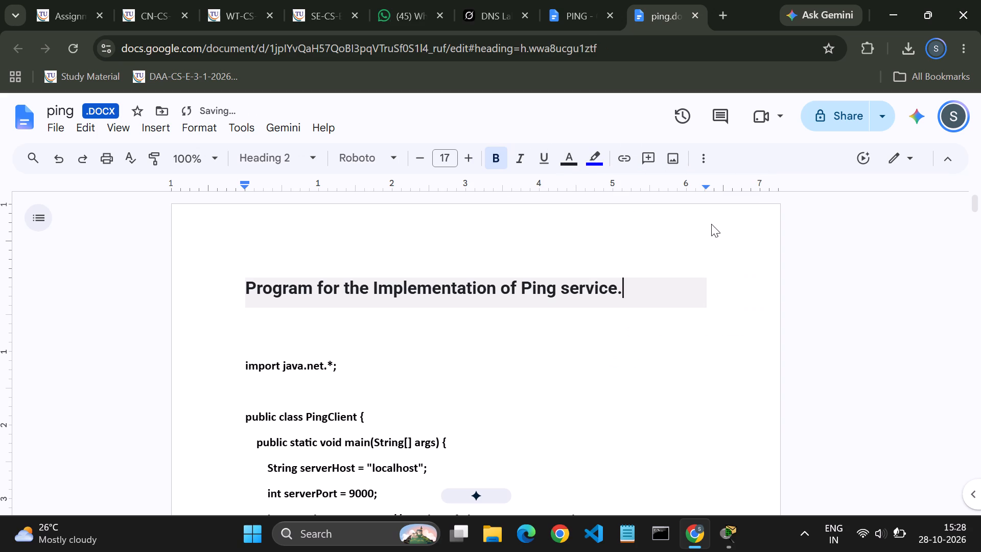
{"action": "left_click_drag", "start_coordinate": [641, 295], "coordinate": [248, 294]}
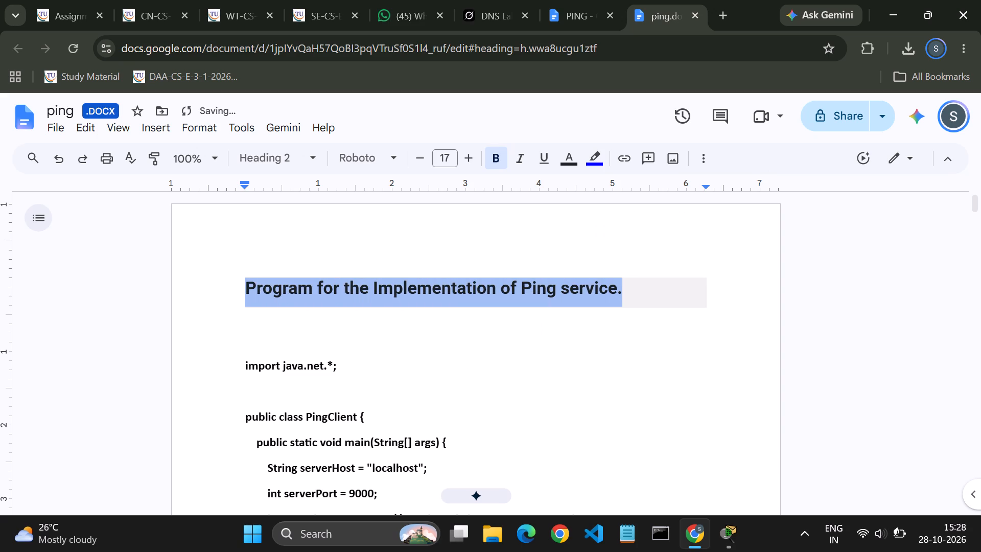
{"action": "left_click_drag", "start_coordinate": [248, 294], "coordinate": [231, 295]}
{"action": "left_click", "coordinate": [596, 157]}
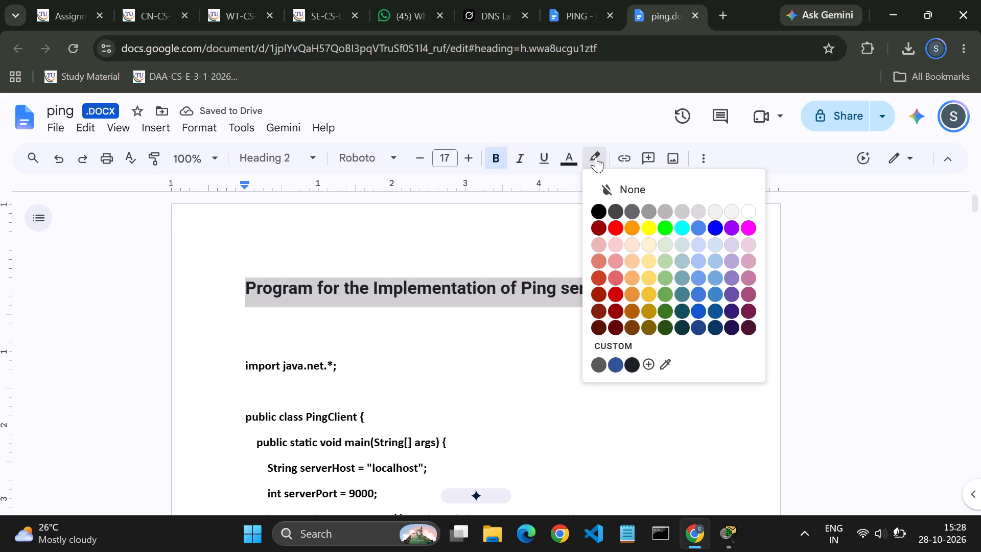
{"action": "left_click", "coordinate": [696, 227]}
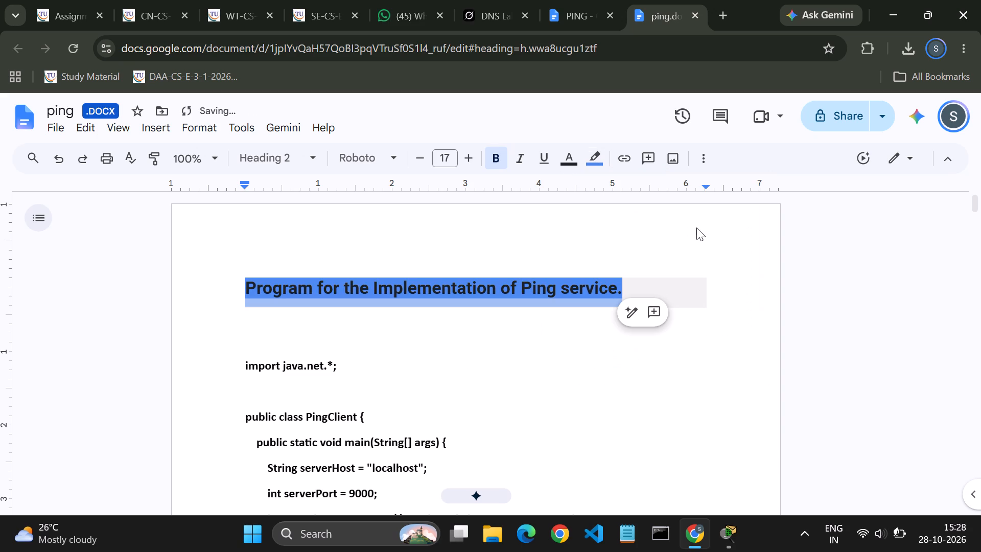
{"action": "left_click", "coordinate": [652, 288]}
{"action": "left_click", "coordinate": [652, 288]}
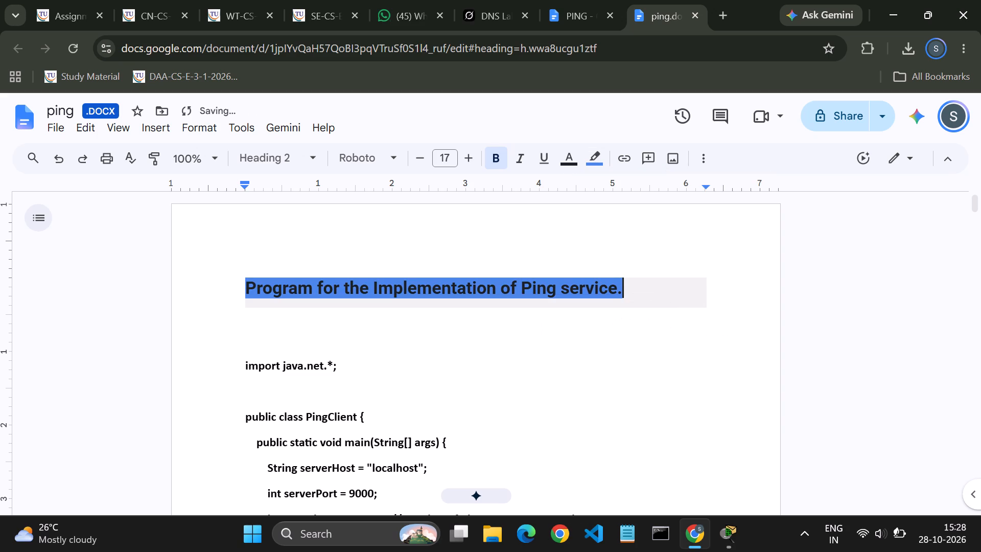
Delete the blank line between "import java.net.*;" and "public class PingClient {" in the client code.
{"action": "left_click", "coordinate": [275, 324]}
{"action": "scroll", "coordinate": [275, 324], "scroll_direction": "down", "scroll_amount": 1}
{"action": "scroll", "coordinate": [275, 324], "scroll_direction": "up", "scroll_amount": 1}
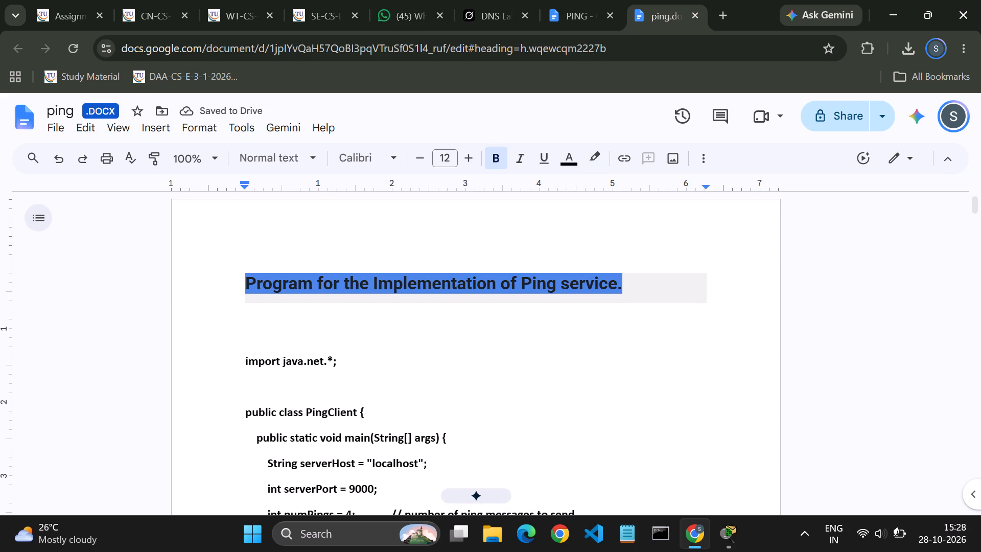
{"action": "scroll", "coordinate": [339, 347], "scroll_direction": "down", "scroll_amount": 1}
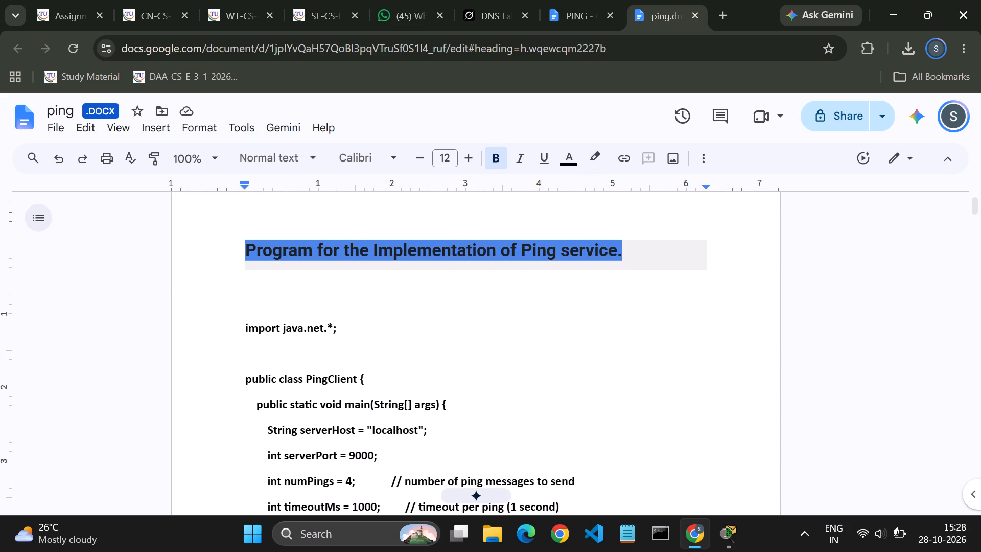
{"action": "left_click", "coordinate": [290, 361]}
{"action": "key", "text": "BackSpace"}
{"action": "key", "text": "Down"}
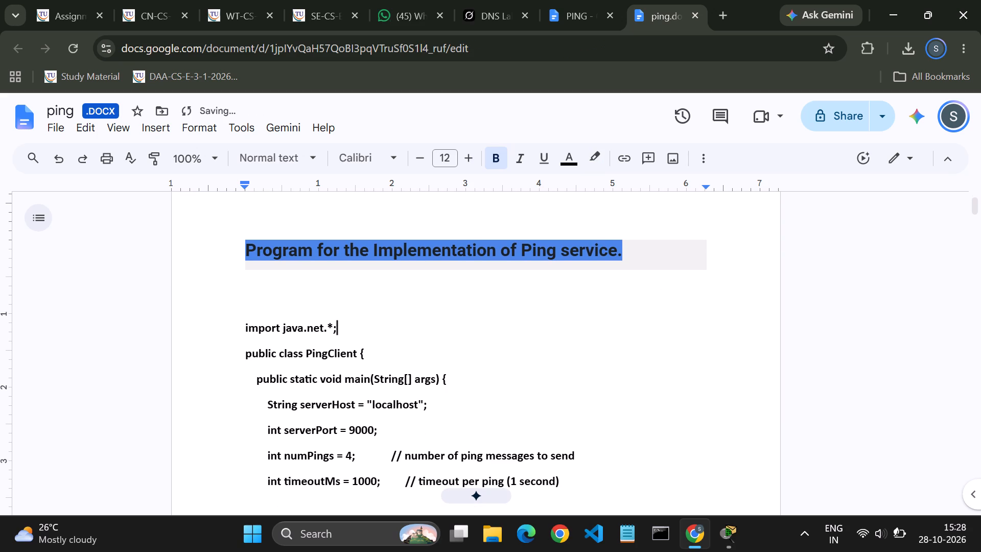
{"action": "key", "text": "Right"}
{"action": "key", "text": "Down"}
Look through the ping document from the client code to the final output screenshot to check its layout.
{"action": "scroll", "coordinate": [290, 361], "scroll_direction": "down", "scroll_amount": 2}
{"action": "scroll", "coordinate": [452, 341], "scroll_direction": "down", "scroll_amount": 3}
{"action": "scroll", "coordinate": [452, 341], "scroll_direction": "up", "scroll_amount": 1}
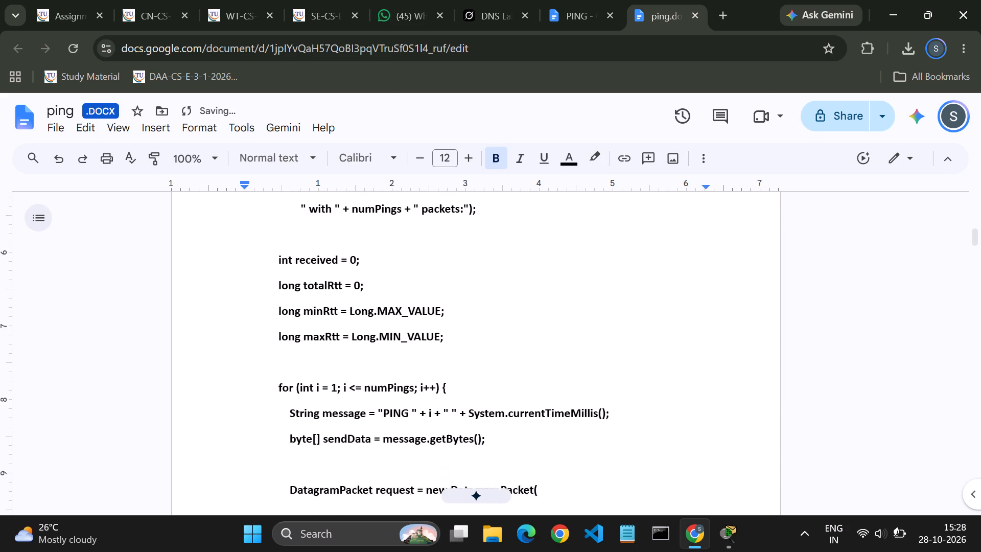
{"action": "scroll", "coordinate": [452, 341], "scroll_direction": "up", "scroll_amount": 1}
{"action": "scroll", "coordinate": [452, 341], "scroll_direction": "down", "scroll_amount": 20}
{"action": "scroll", "coordinate": [452, 341], "scroll_direction": "down", "scroll_amount": 7}
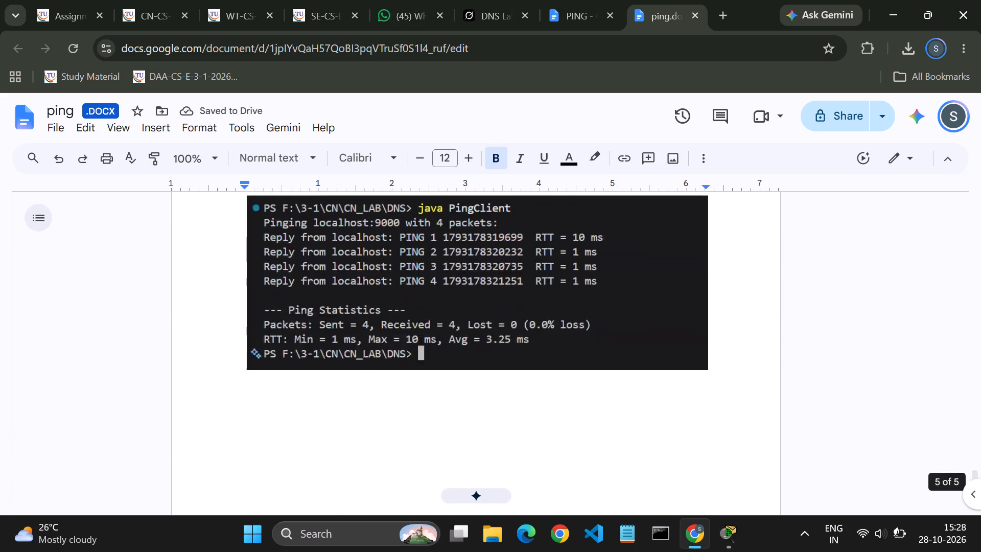
{"action": "scroll", "coordinate": [452, 341], "scroll_direction": "down", "scroll_amount": 11}
{"action": "scroll", "coordinate": [452, 341], "scroll_direction": "up", "scroll_amount": 20}
{"action": "scroll", "coordinate": [452, 341], "scroll_direction": "up", "scroll_amount": 4}
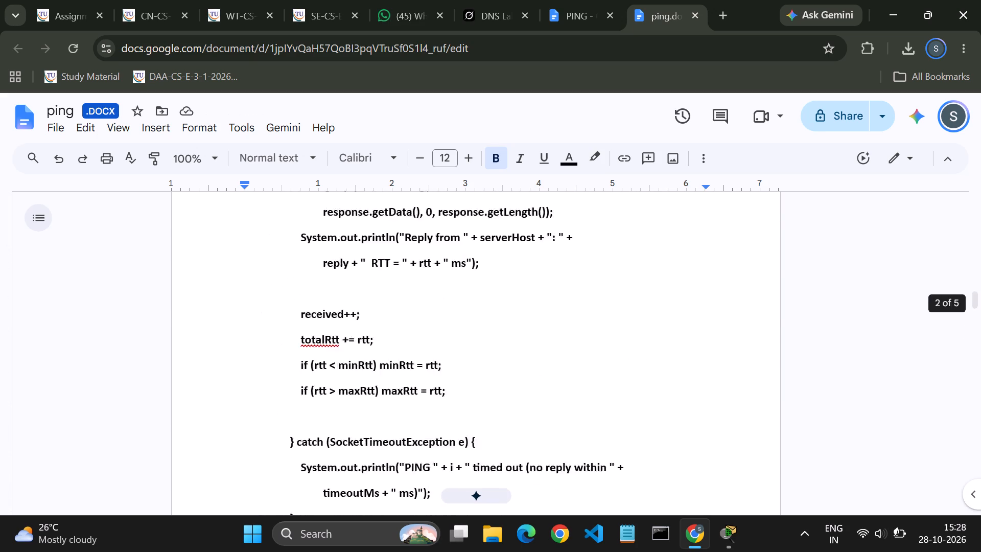
{"action": "scroll", "coordinate": [452, 341], "scroll_direction": "up", "scroll_amount": 13}
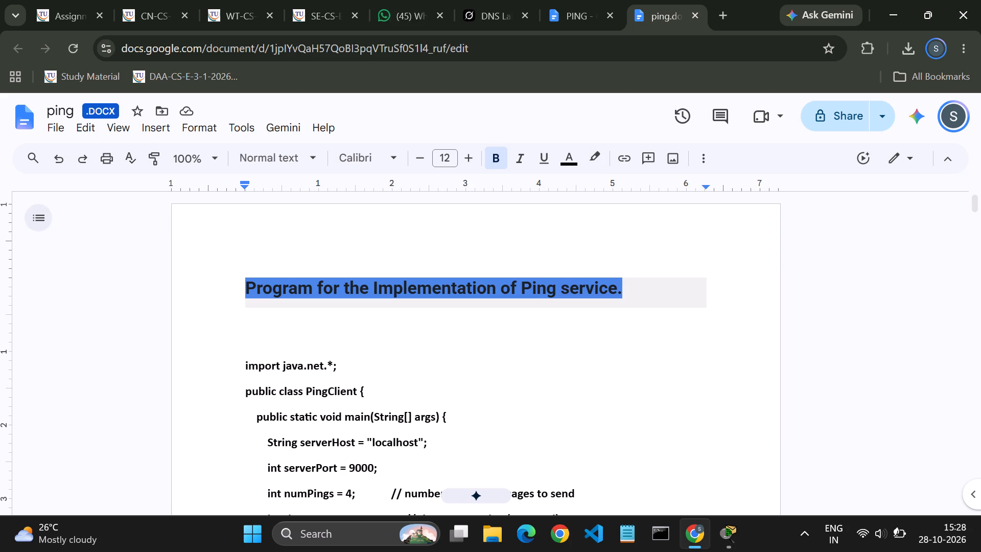
Save the ping document under its existing name.
{"action": "left_click", "coordinate": [75, 110]}
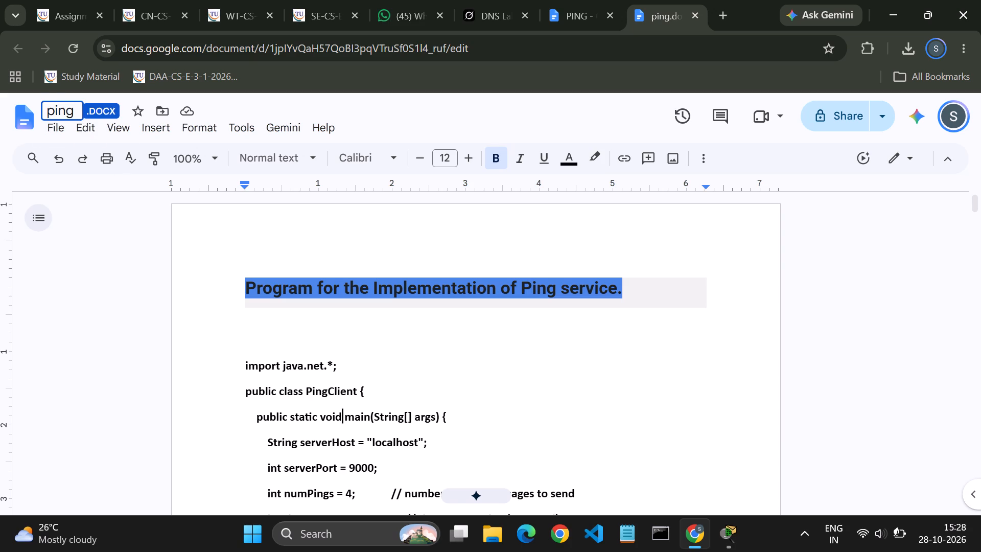
{"action": "key", "text": "ctrl+s"}
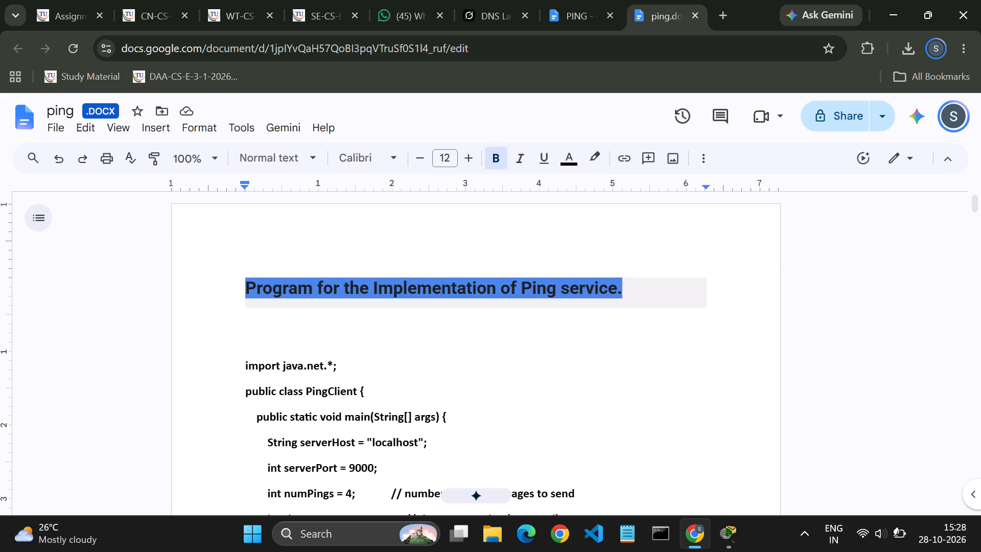
{"action": "left_click", "coordinate": [485, 385]}
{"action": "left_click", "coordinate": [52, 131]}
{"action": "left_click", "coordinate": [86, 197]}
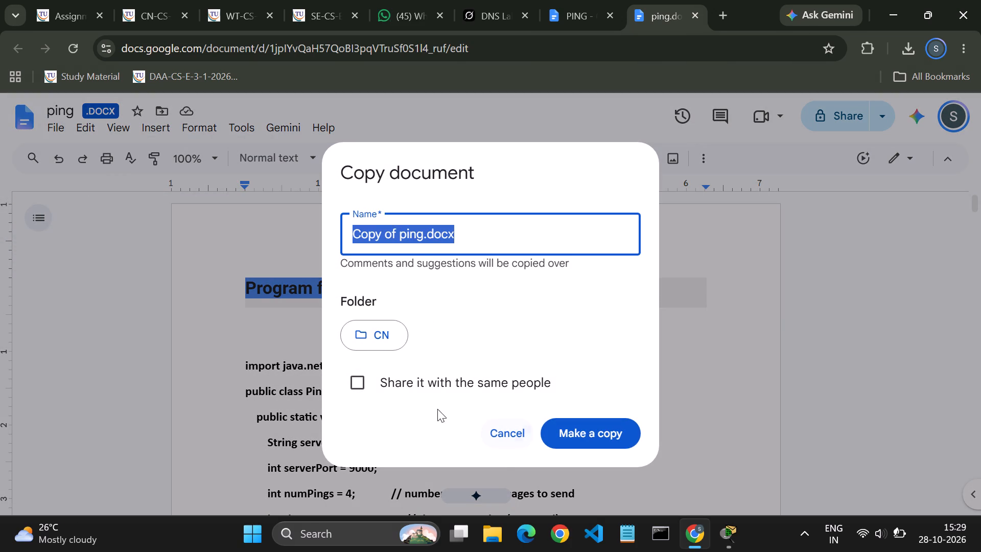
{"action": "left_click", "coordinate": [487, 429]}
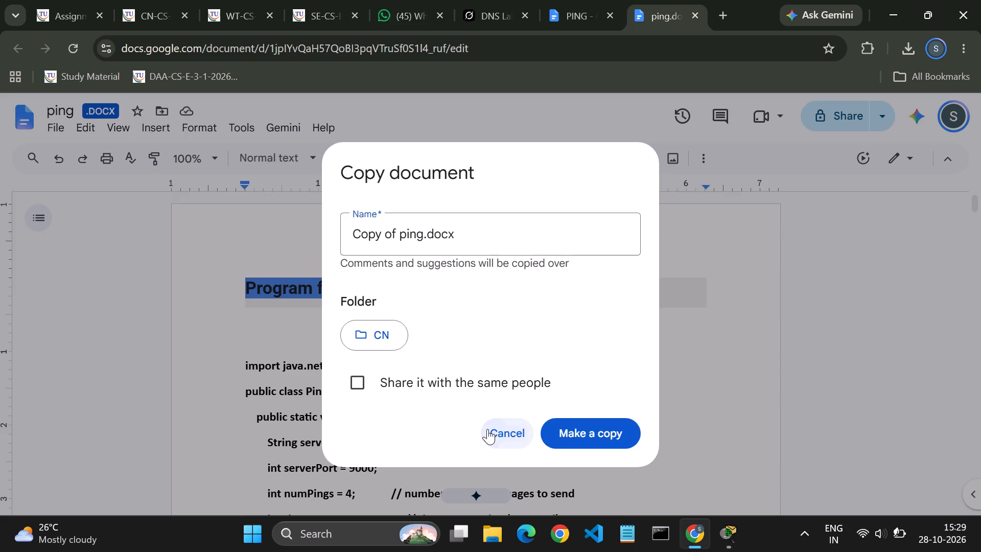
Download the ping document as a PDF Document (.pdf).
{"action": "left_click", "coordinate": [51, 131]}
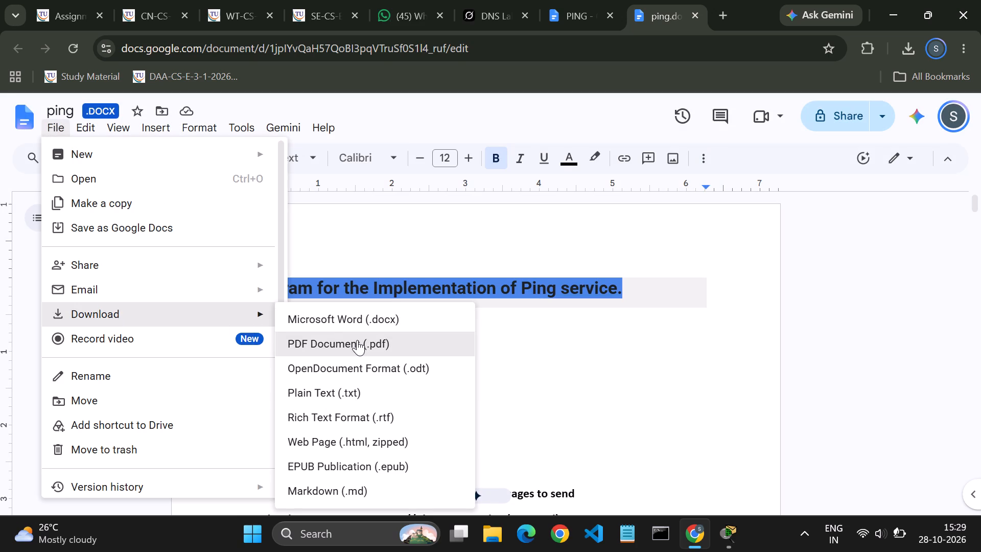
{"action": "left_click", "coordinate": [357, 340]}
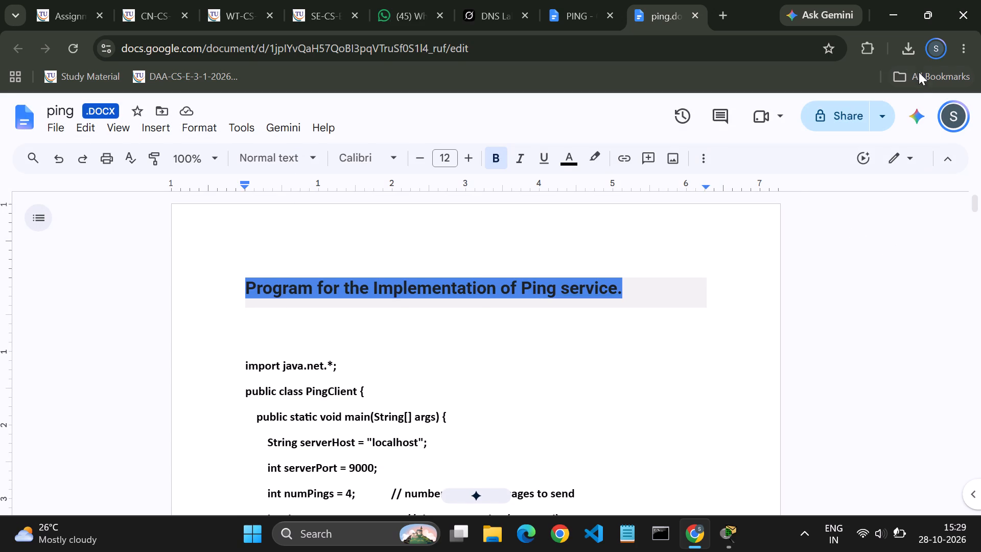
Check the browser's recent downloads for the exported ping PDF.
{"action": "left_click", "coordinate": [912, 53]}
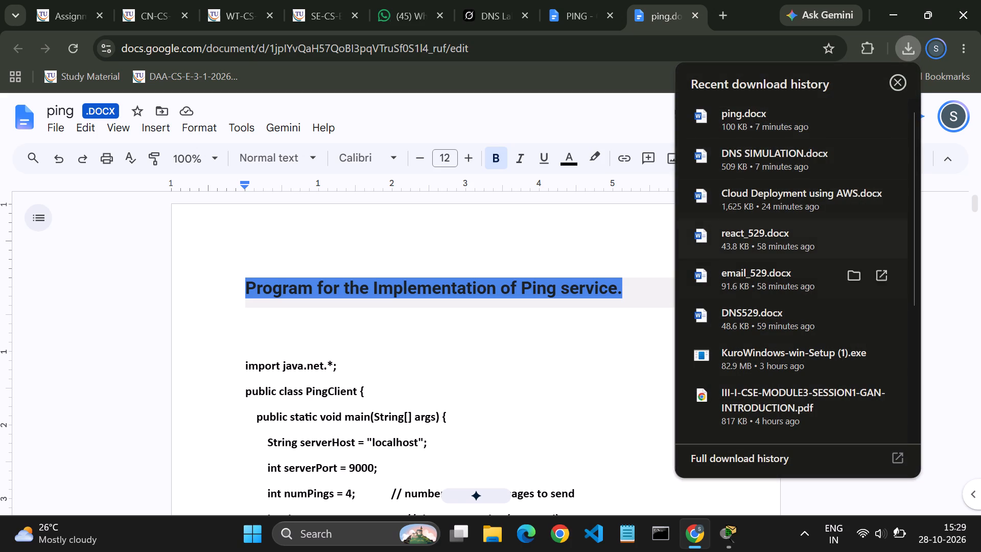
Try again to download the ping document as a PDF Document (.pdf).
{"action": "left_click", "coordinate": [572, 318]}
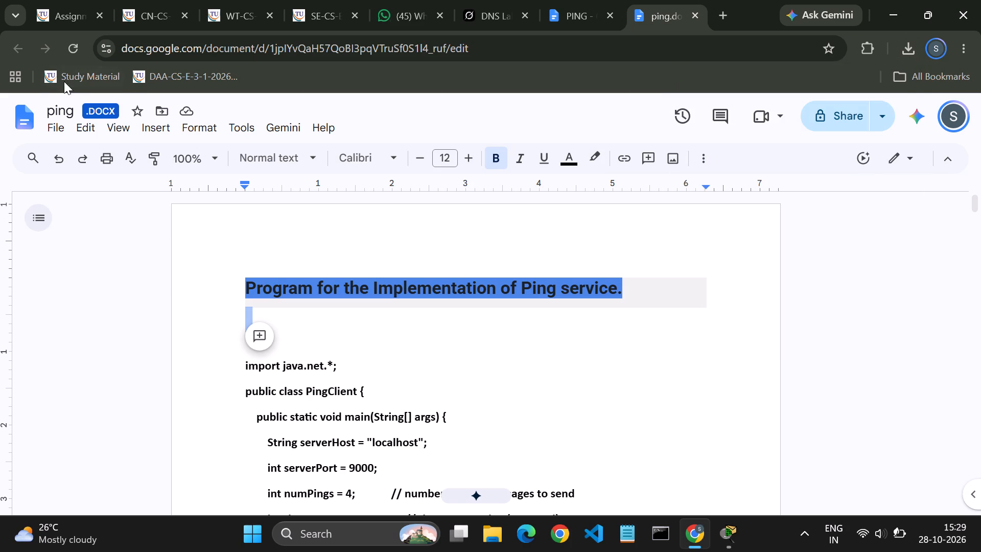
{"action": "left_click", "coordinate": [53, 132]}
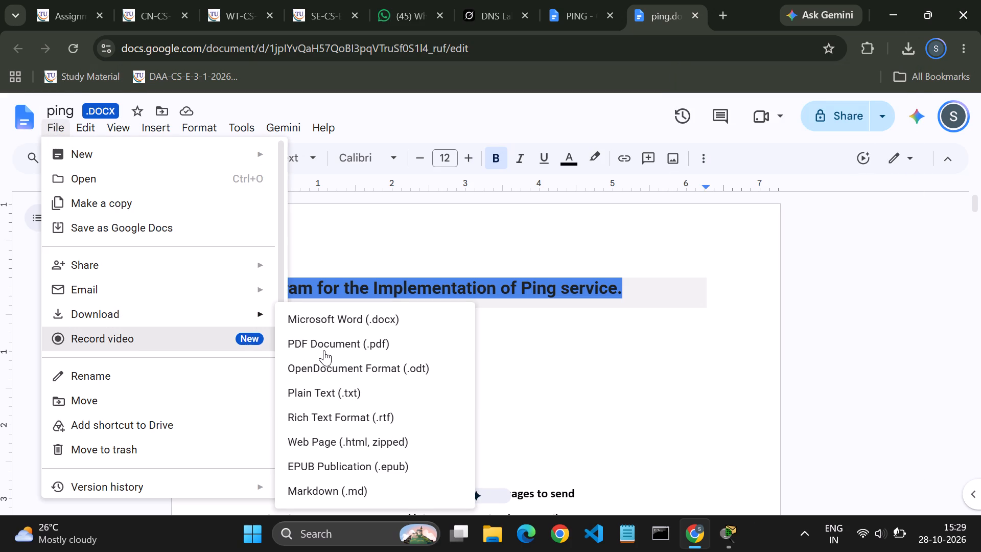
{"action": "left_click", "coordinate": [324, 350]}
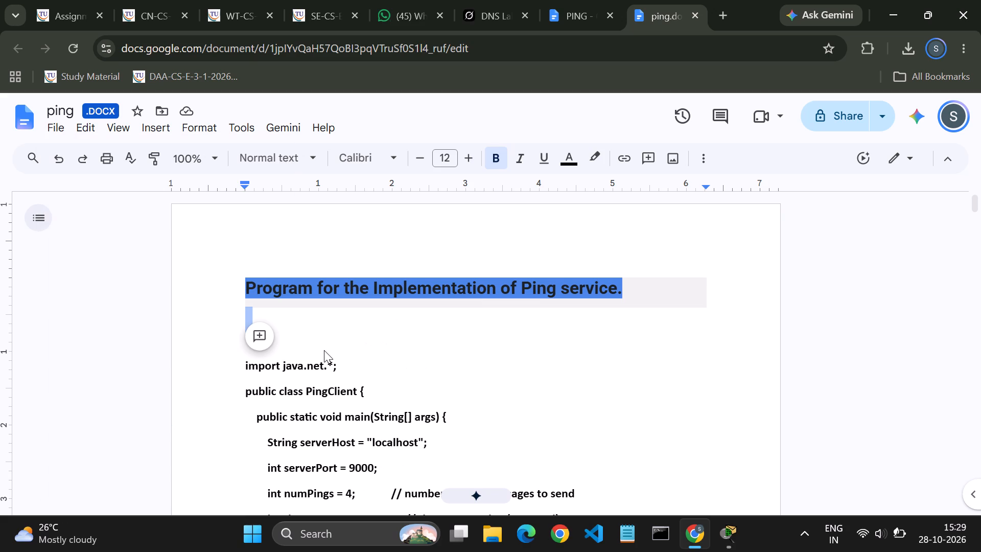
Check the computer's Wi-Fi connection in the Windows quick settings and return to the ping document.
{"action": "left_click", "coordinate": [874, 546]}
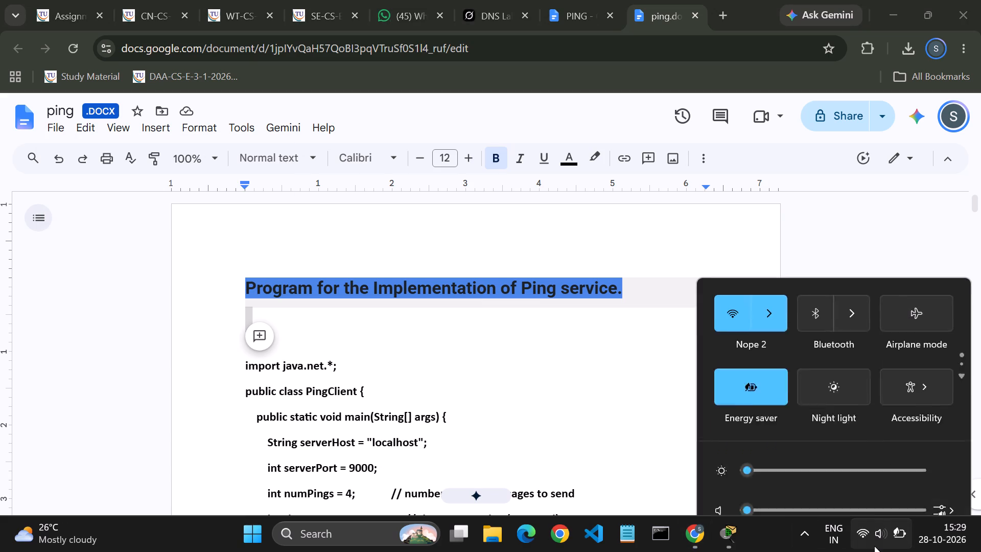
{"action": "left_click", "coordinate": [497, 367]}
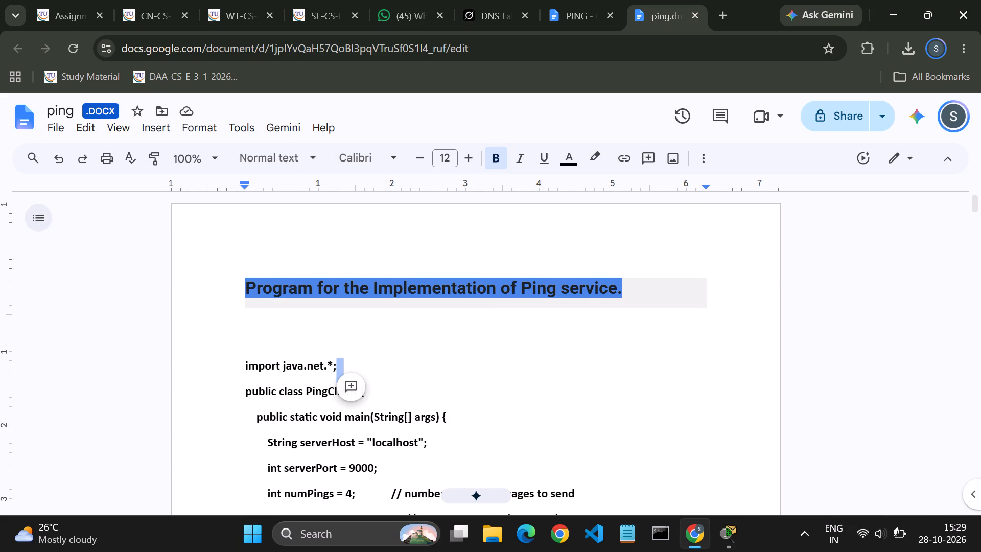
{"action": "scroll", "coordinate": [629, 322], "scroll_direction": "down", "scroll_amount": 2}
{"action": "scroll", "coordinate": [629, 322], "scroll_direction": "up", "scroll_amount": 2}
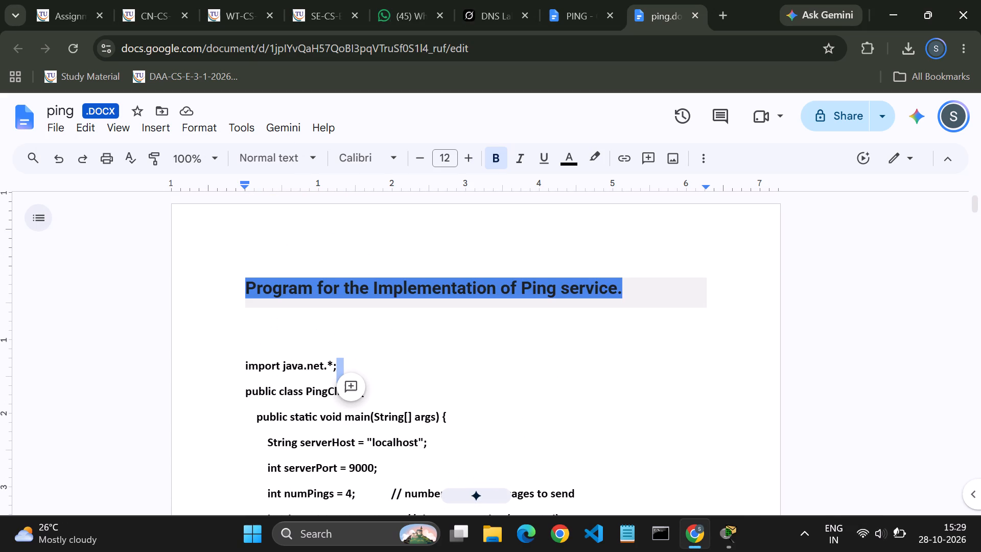
Check the browser's recent downloads again for the exported ping PDF.
{"action": "left_click", "coordinate": [910, 42]}
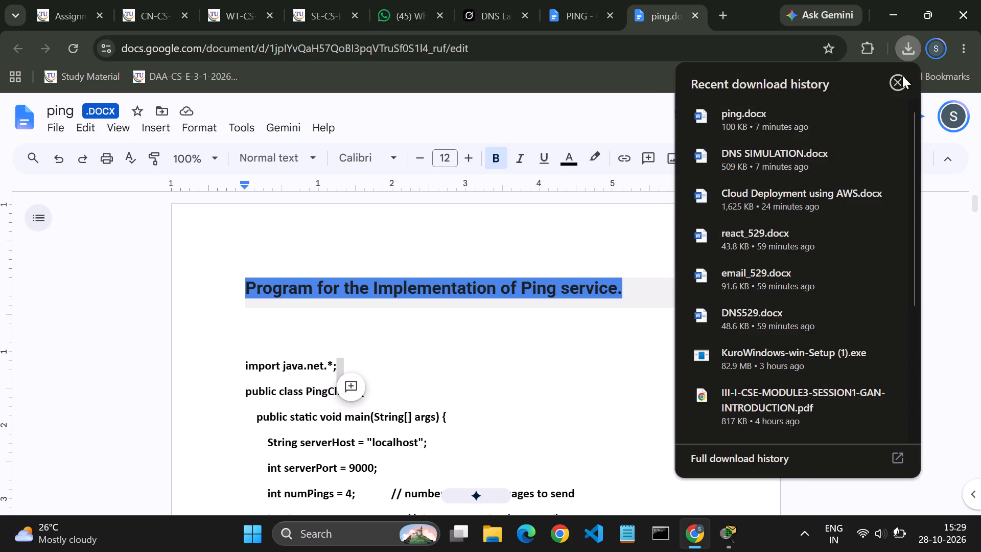
{"action": "scroll", "coordinate": [796, 136], "scroll_direction": "up", "scroll_amount": 2}
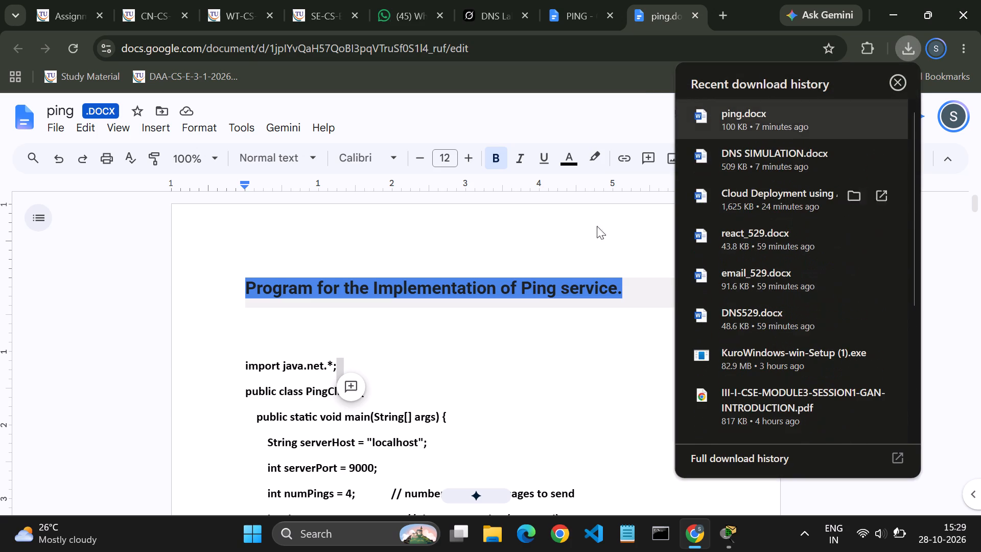
{"action": "left_click", "coordinate": [410, 248]}
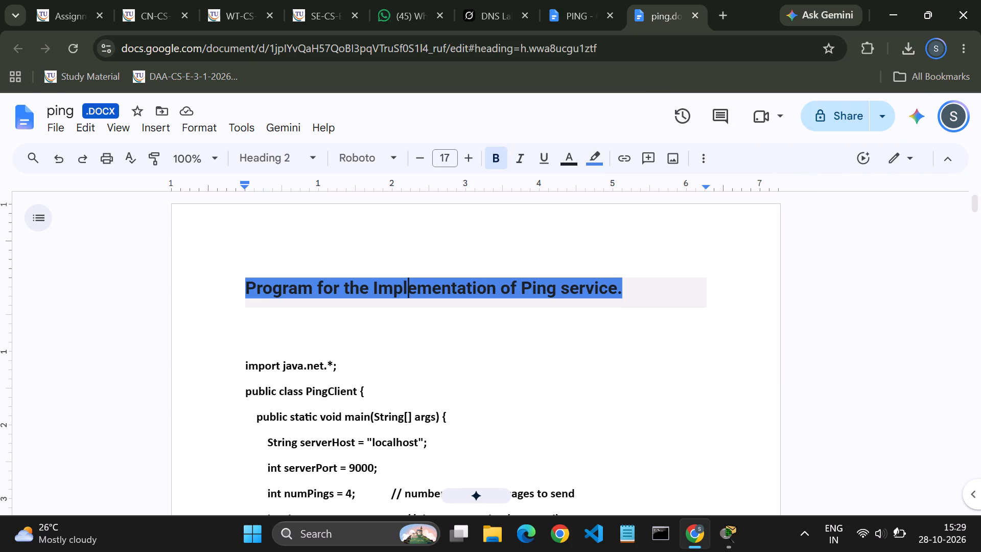
Download the ping document once more as a PDF Document (.pdf).
{"action": "left_click", "coordinate": [57, 122]}
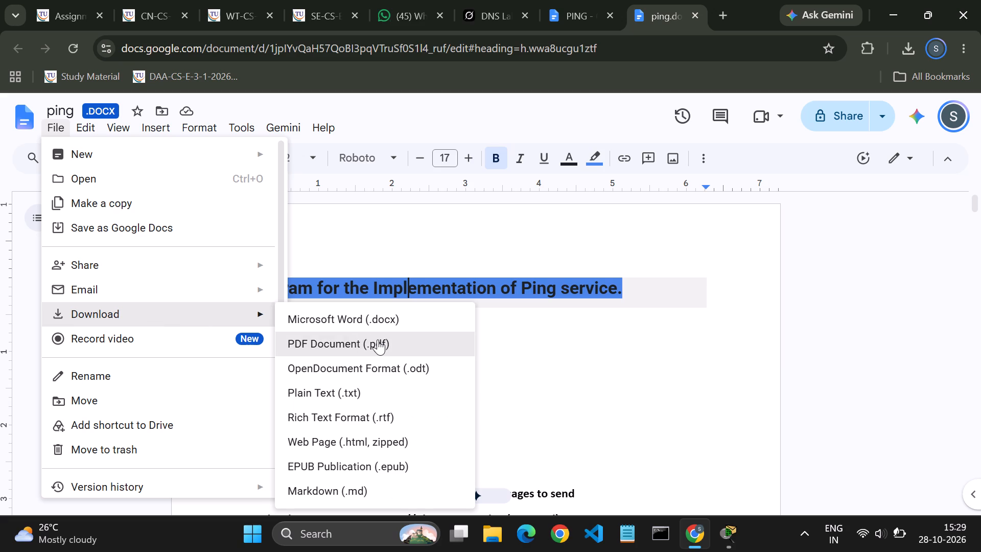
{"action": "left_click", "coordinate": [378, 339]}
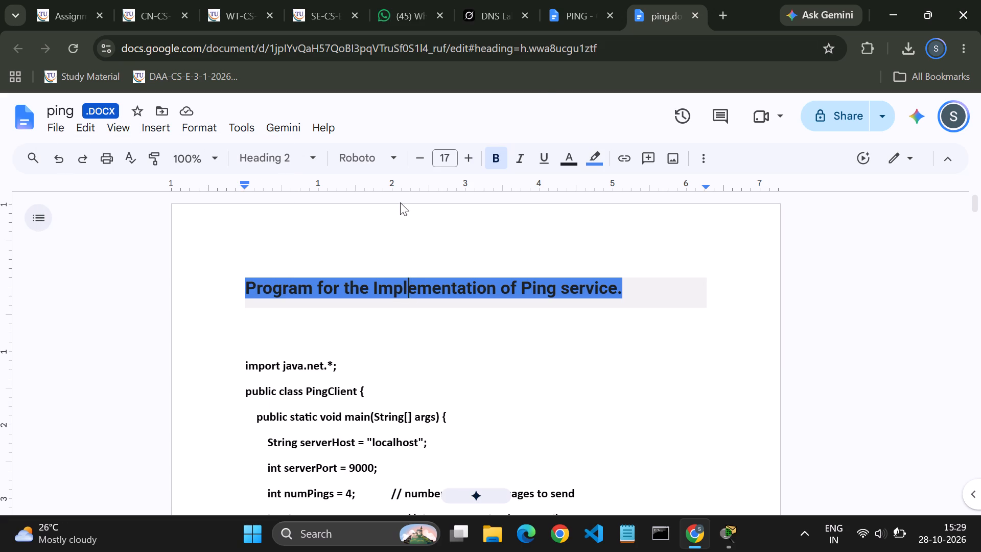
Close the two open document tabs, PING and ping.docx.
{"action": "left_click", "coordinate": [609, 17]}
{"action": "left_click", "coordinate": [609, 17]}
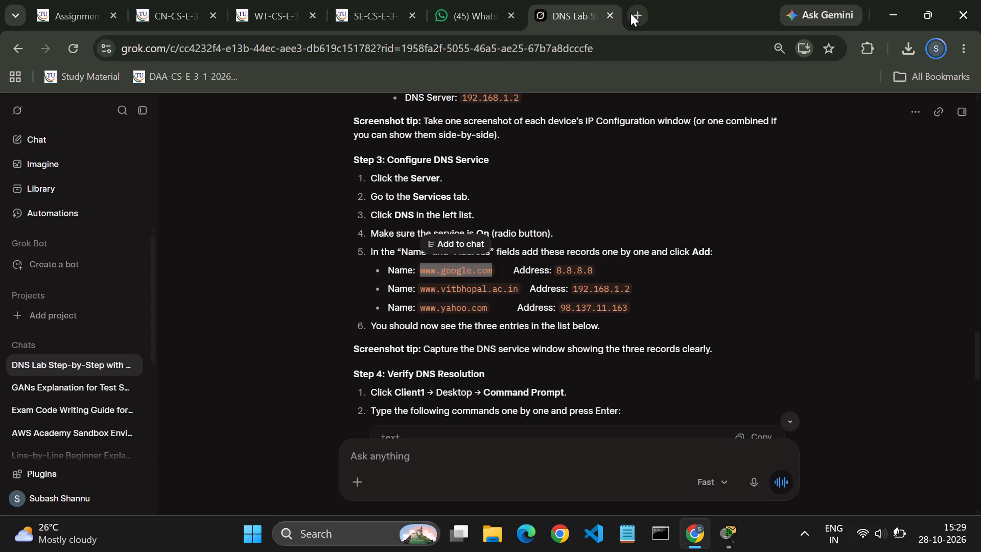
Search Google for "google docs" in a new tab and open a new blank Google Docs document from the results.
{"action": "left_click", "coordinate": [634, 13]}
{"action": "type", "text": "goo"}
{"action": "key", "text": "Return"}
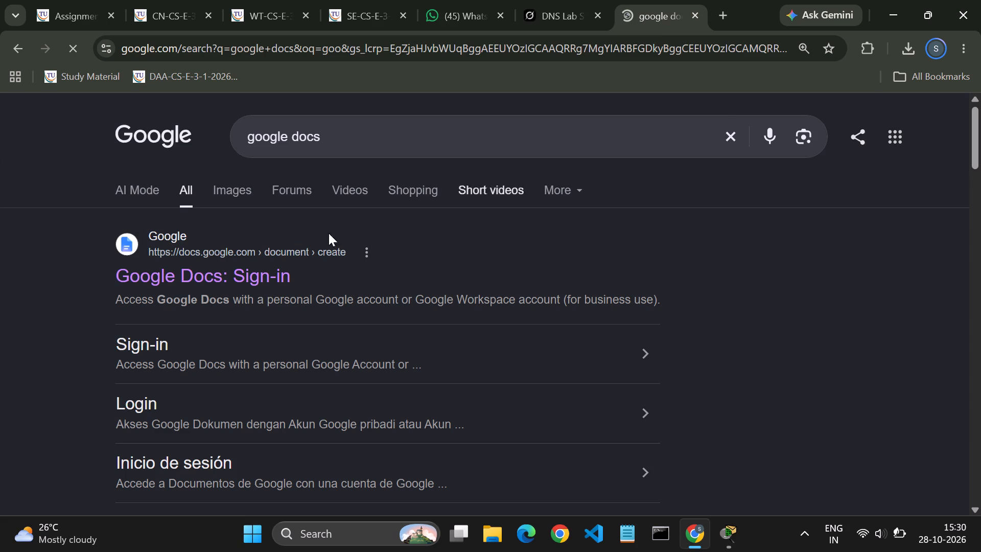
{"action": "left_click", "coordinate": [231, 272]}
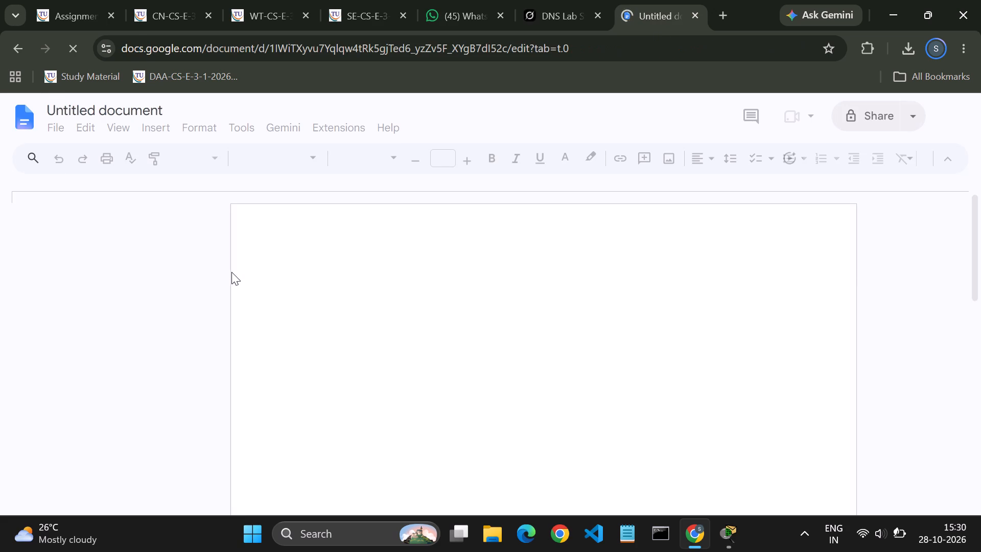
Bring up the file picker for opening an existing document from the untitled document.
{"action": "left_click", "coordinate": [59, 131]}
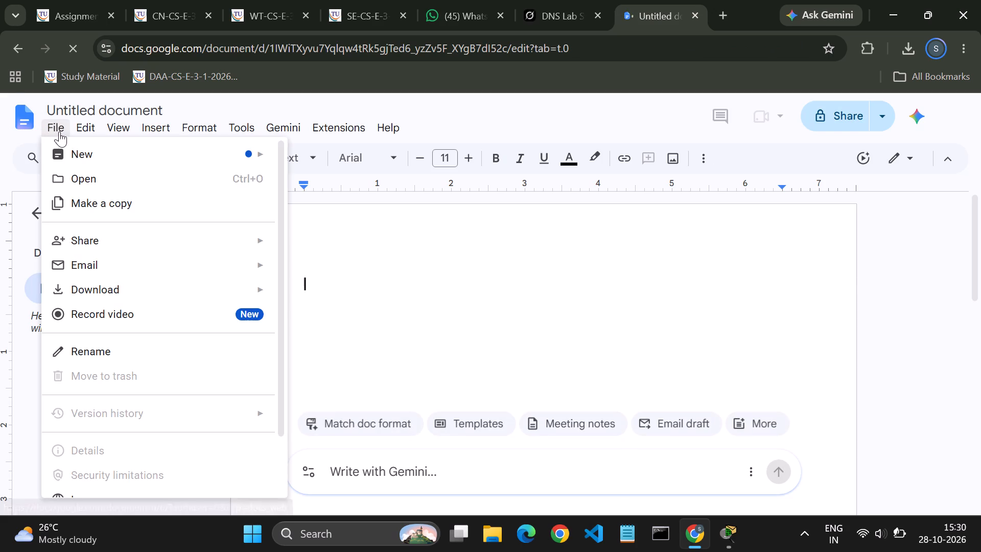
{"action": "left_click", "coordinate": [87, 176]}
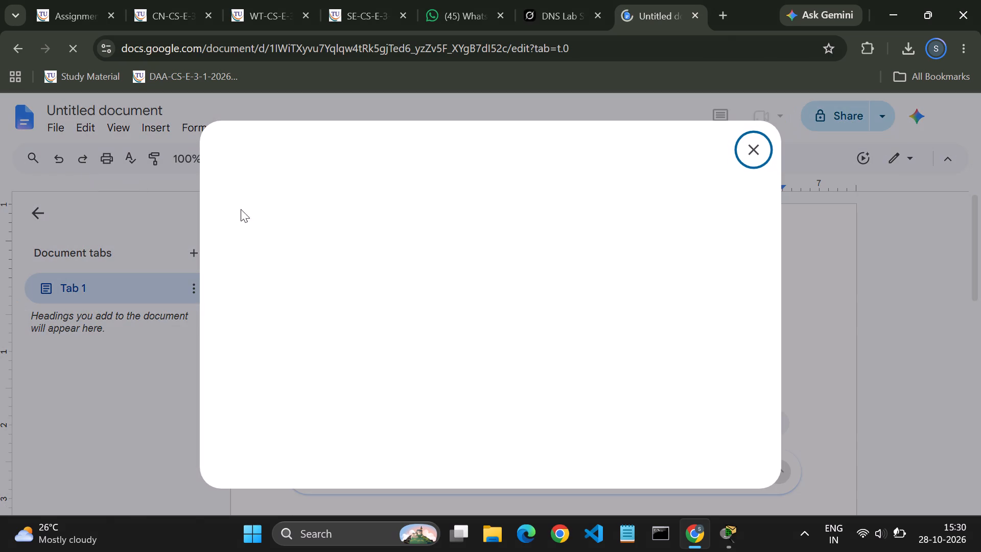
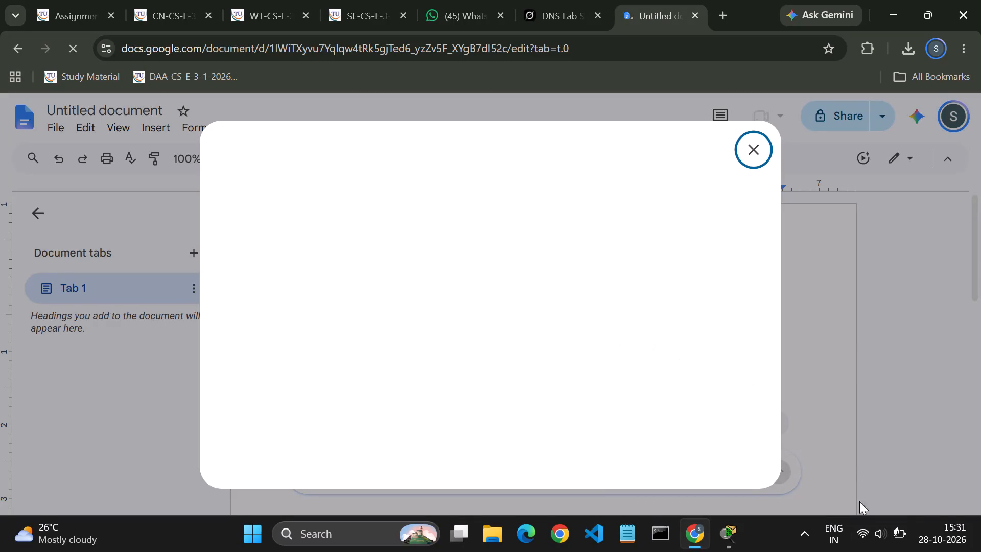
Check the computer's Wi-Fi connection in the system network settings, and return to the untitled document.
{"action": "left_click", "coordinate": [876, 551]}
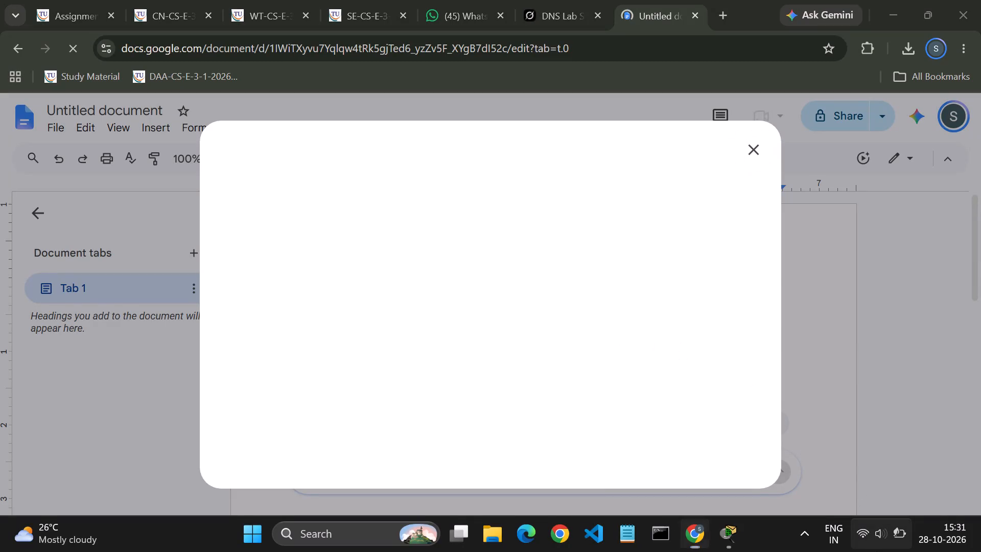
{"action": "left_click", "coordinate": [769, 235]}
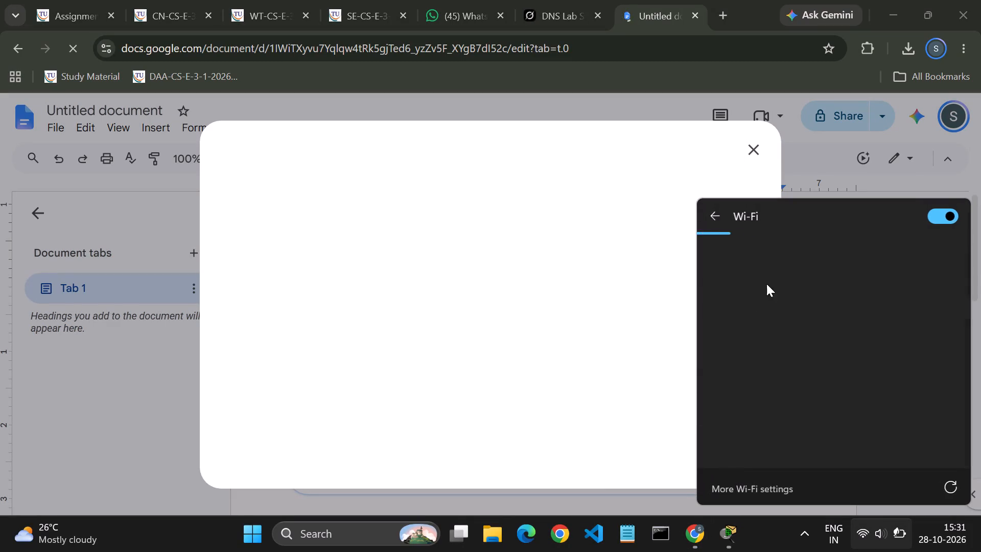
{"action": "left_click", "coordinate": [170, 373]}
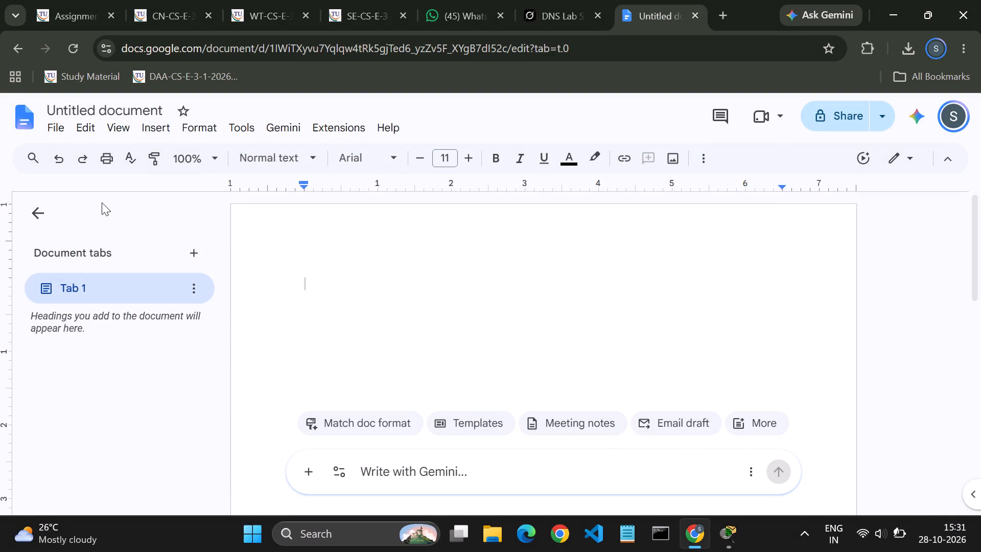
Bring up the file picker again and select ping.docx among the recent files for opening.
{"action": "left_click", "coordinate": [63, 129]}
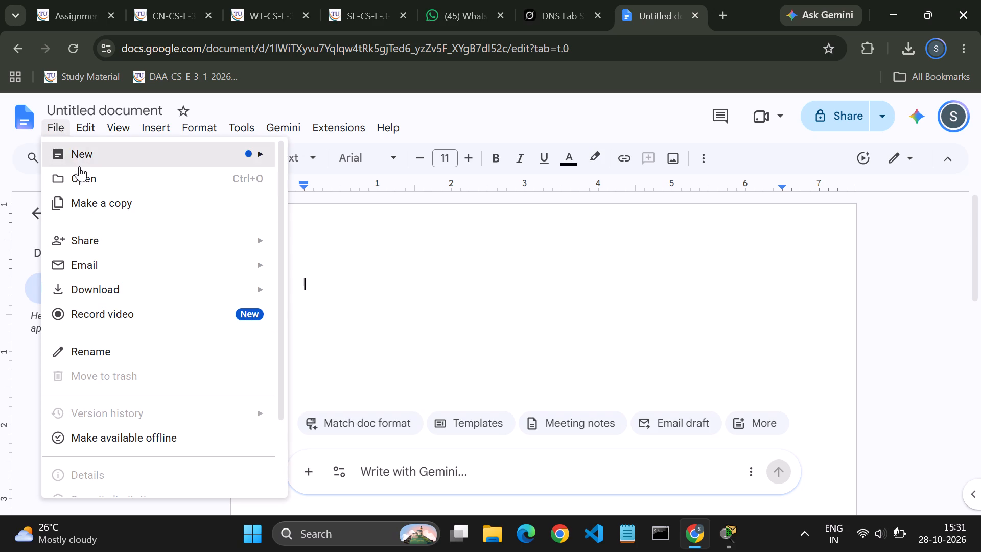
{"action": "left_click", "coordinate": [81, 172]}
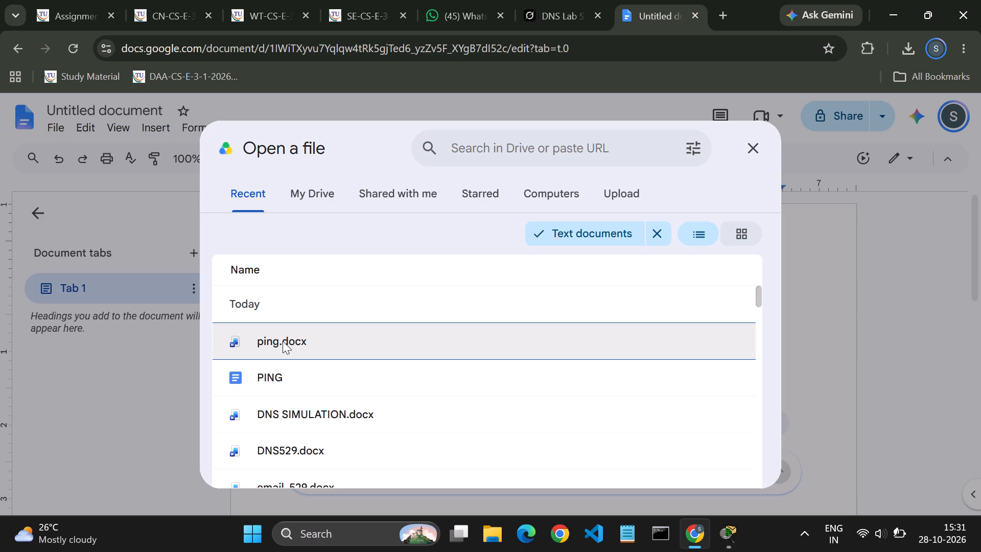
{"action": "left_click", "coordinate": [283, 341]}
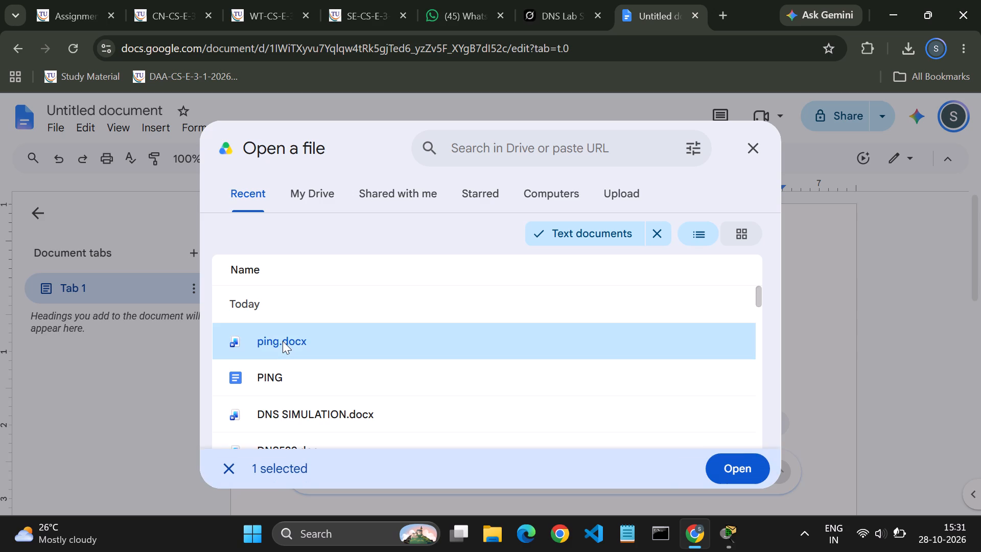
Open the selected ping.docx document from the file picker.
{"action": "left_click", "coordinate": [732, 463]}
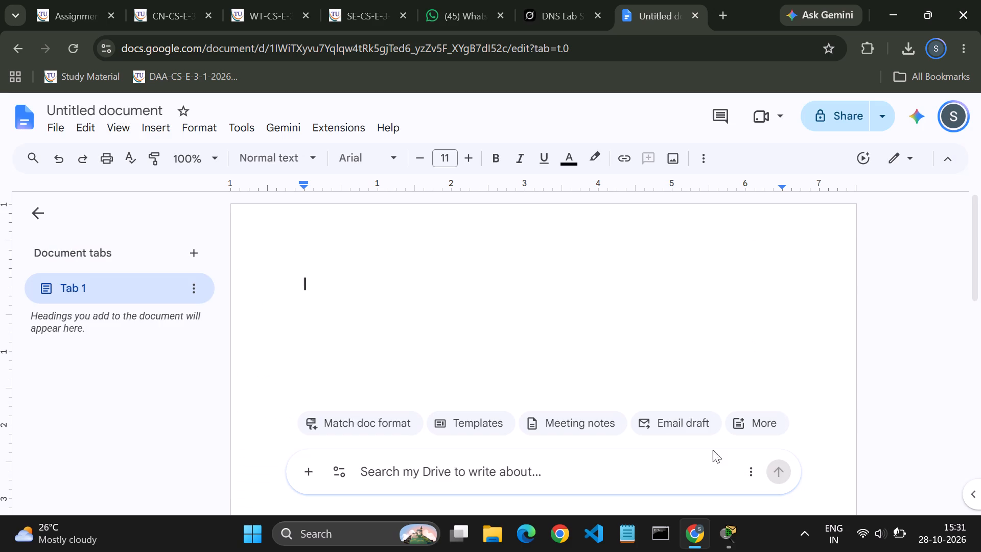
{"action": "scroll", "coordinate": [529, 300], "scroll_direction": "down", "scroll_amount": 2}
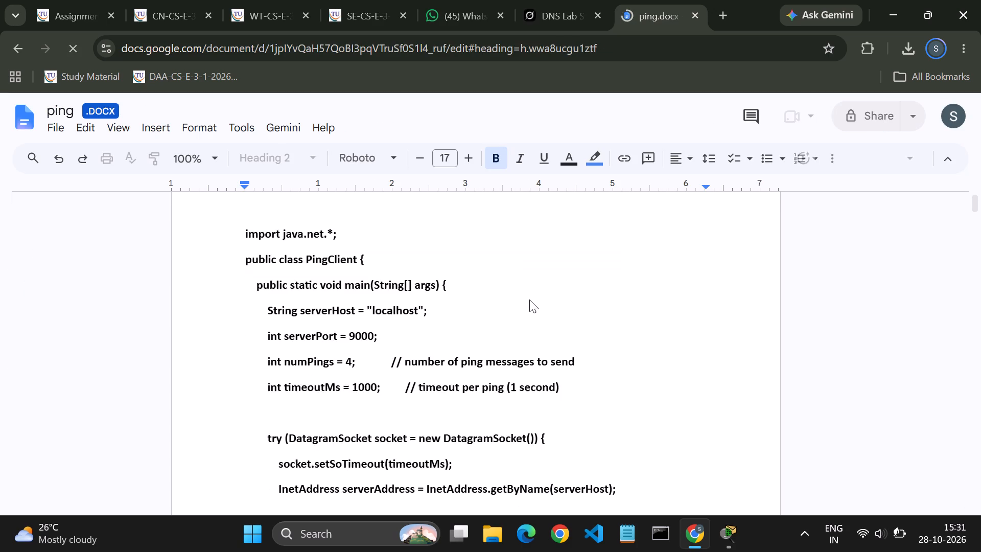
{"action": "scroll", "coordinate": [529, 300], "scroll_direction": "up", "scroll_amount": 1}
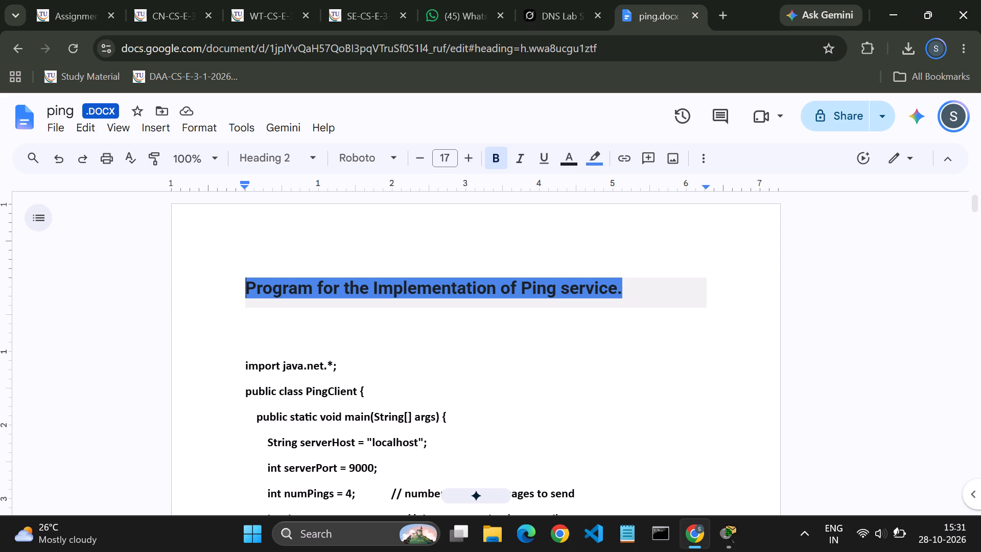
Remove the highlight colour from the title "Program for the Implementation of Ping service.".
{"action": "left_click_drag", "start_coordinate": [628, 290], "coordinate": [183, 285]}
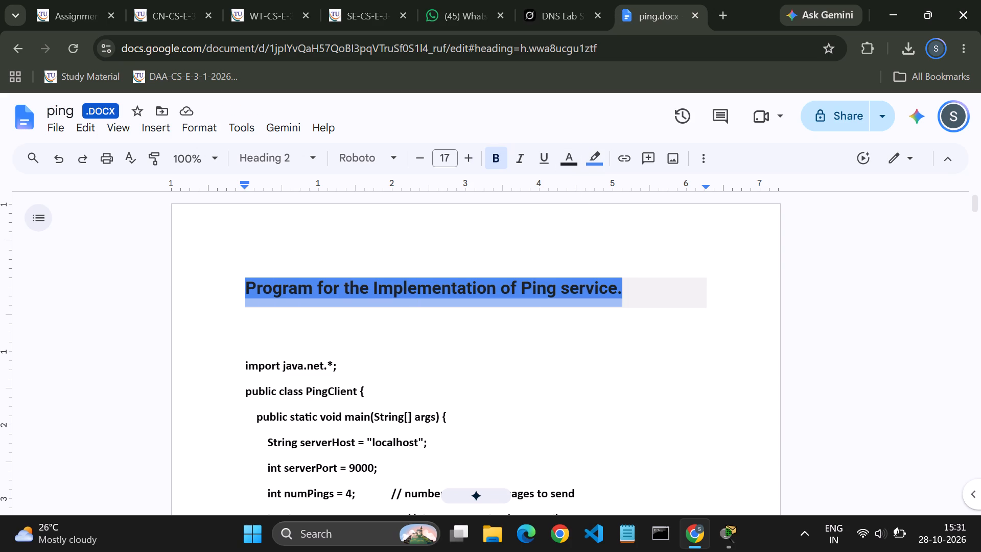
{"action": "left_click_drag", "start_coordinate": [183, 285], "coordinate": [175, 277]}
{"action": "left_click", "coordinate": [594, 160]}
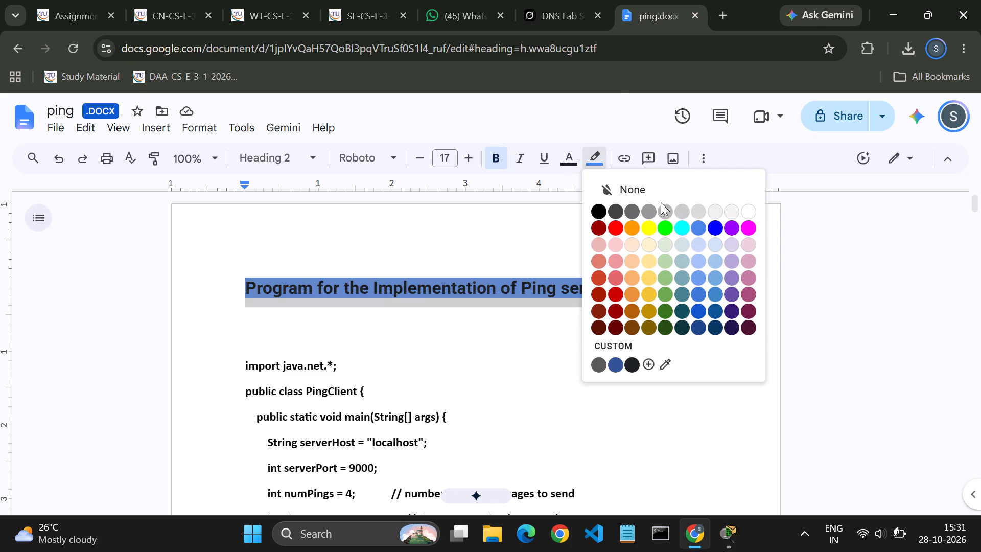
{"action": "left_click", "coordinate": [634, 188]}
{"action": "left_click", "coordinate": [644, 285]}
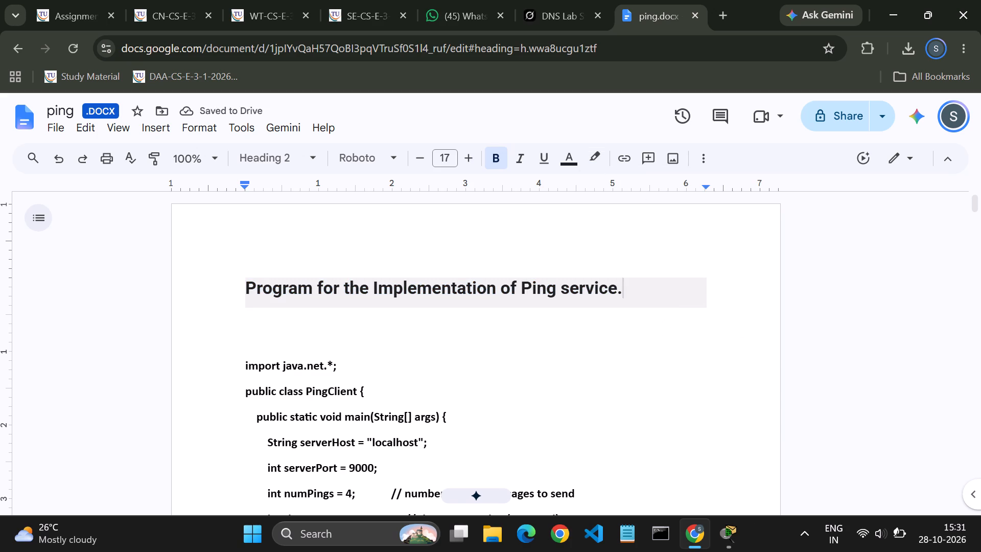
{"action": "left_click", "coordinate": [601, 320]}
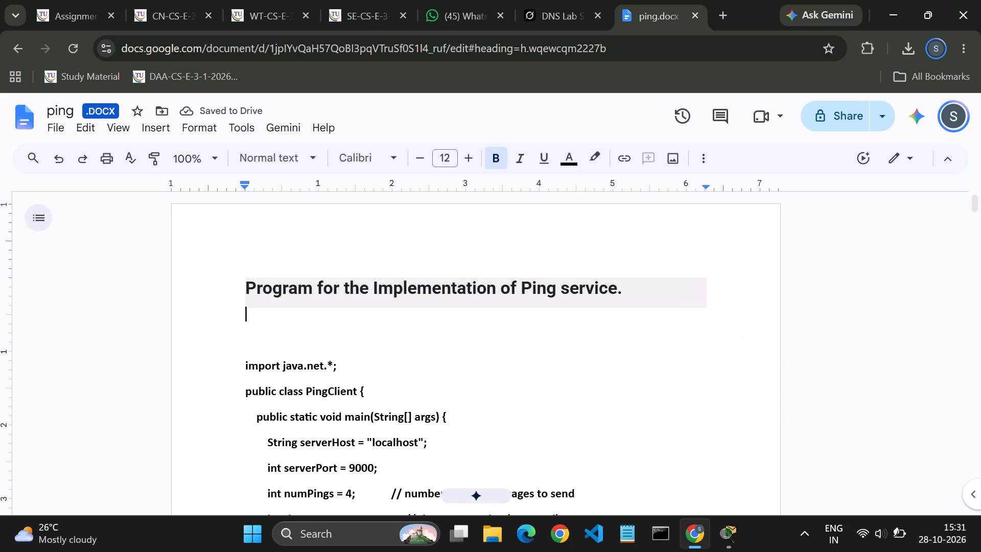
Set the text colour of the title "Program for the Implementation of Ping service." and the blank line below it to blue.
{"action": "left_click", "coordinate": [566, 150]}
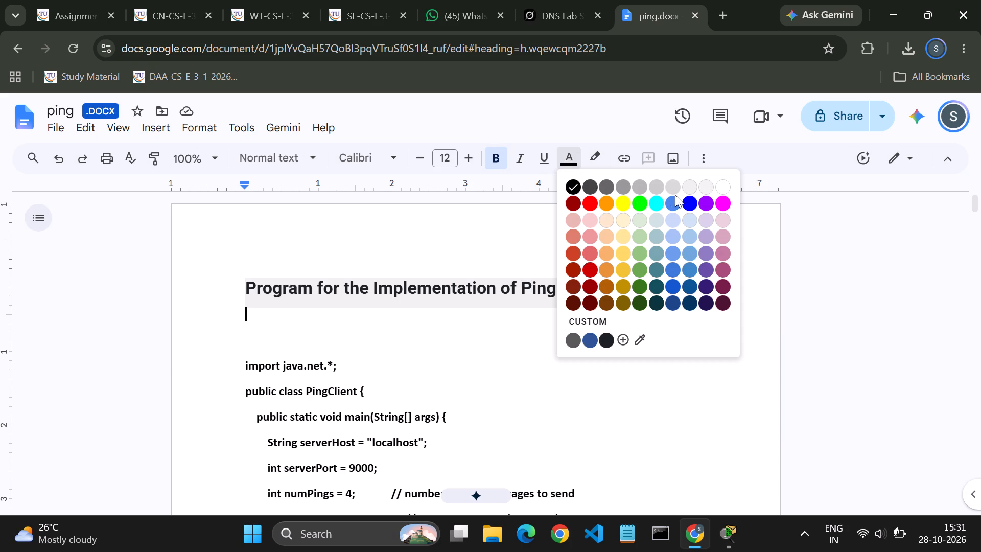
{"action": "left_click", "coordinate": [686, 201]}
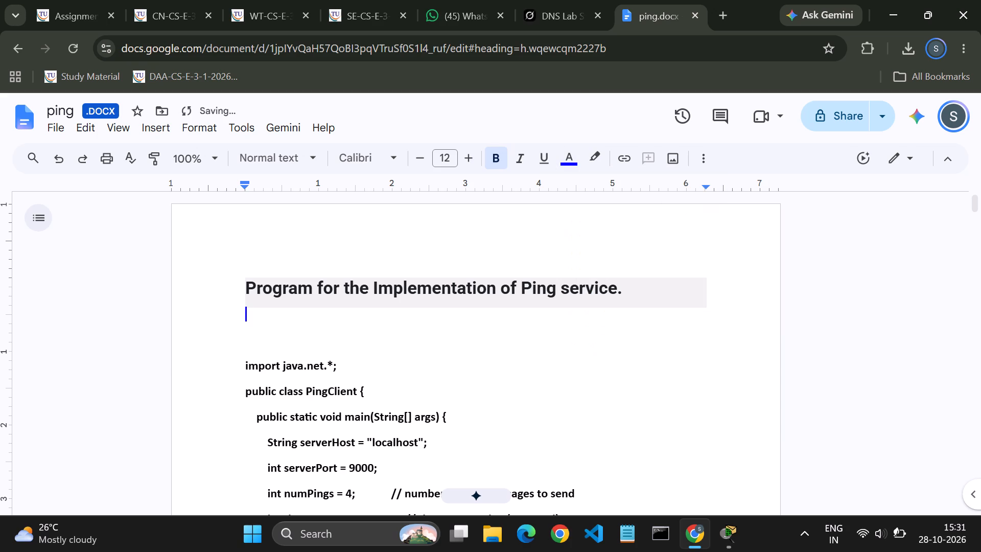
{"action": "left_click_drag", "start_coordinate": [247, 287], "coordinate": [635, 283]}
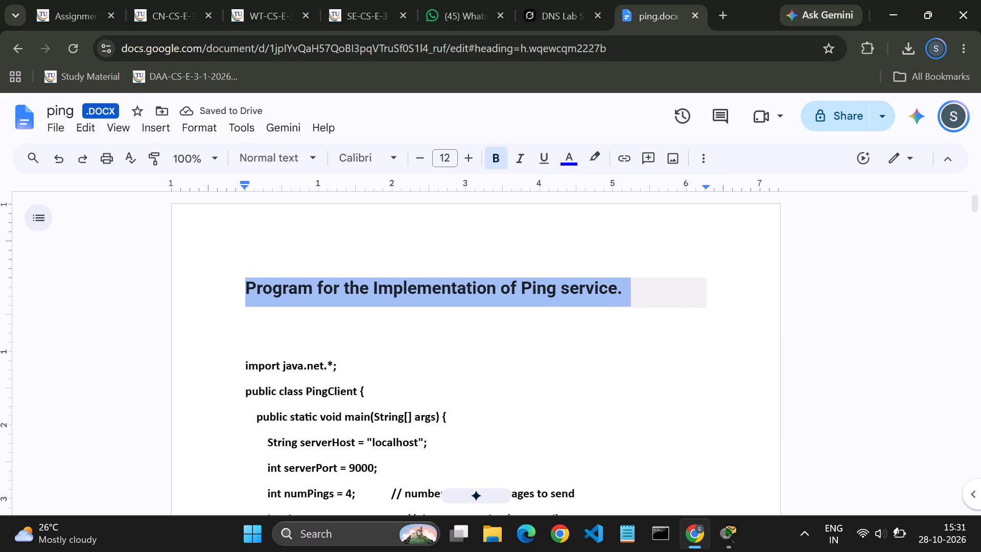
{"action": "left_click", "coordinate": [570, 157]}
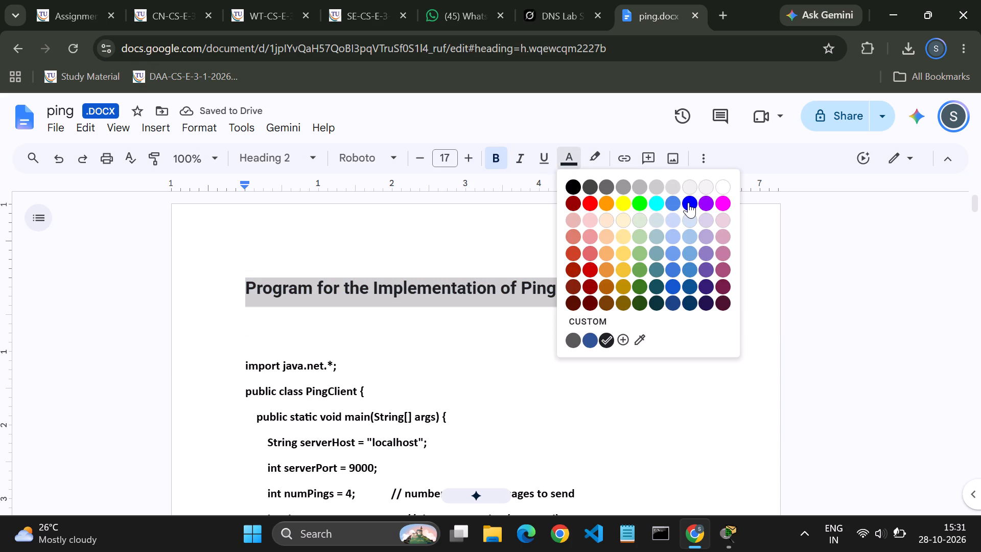
{"action": "left_click", "coordinate": [690, 202]}
{"action": "left_click", "coordinate": [680, 278]}
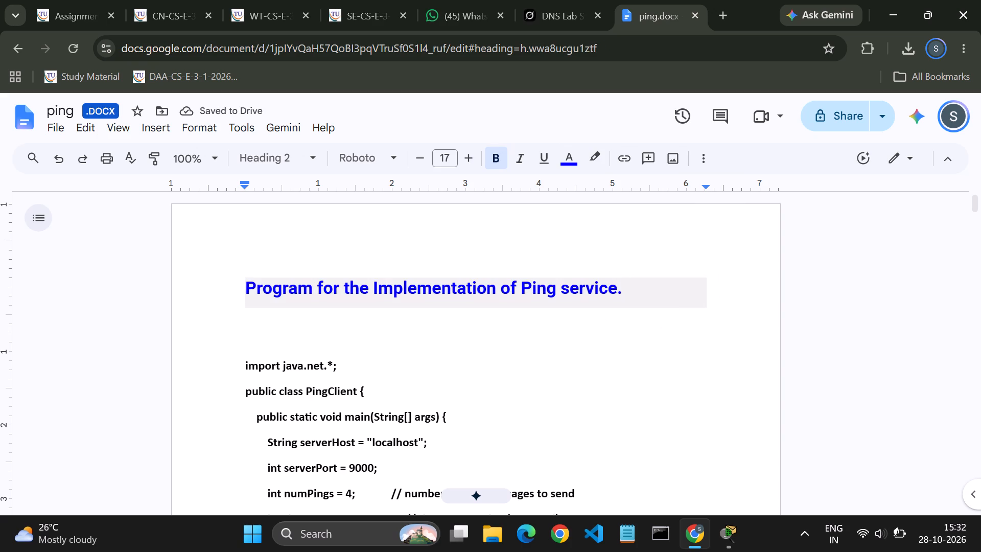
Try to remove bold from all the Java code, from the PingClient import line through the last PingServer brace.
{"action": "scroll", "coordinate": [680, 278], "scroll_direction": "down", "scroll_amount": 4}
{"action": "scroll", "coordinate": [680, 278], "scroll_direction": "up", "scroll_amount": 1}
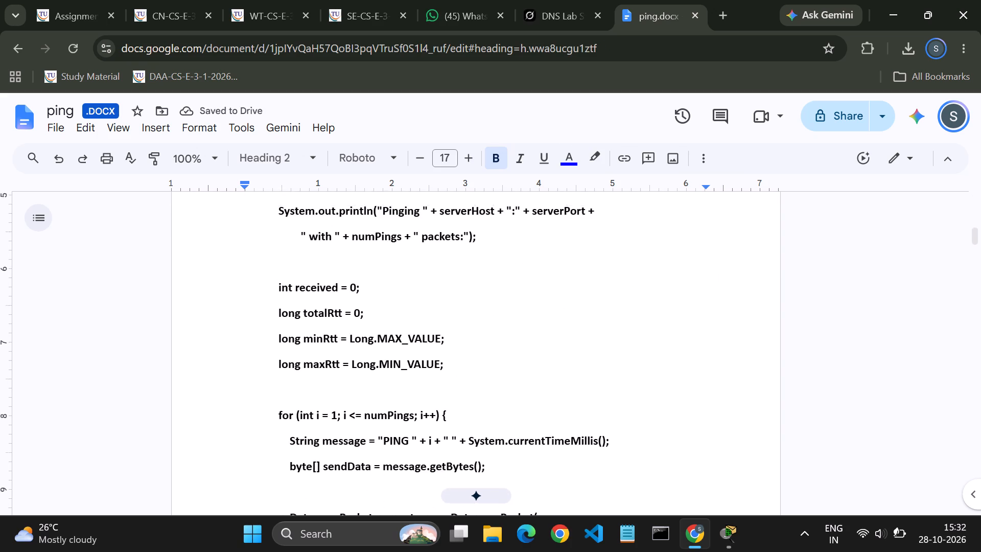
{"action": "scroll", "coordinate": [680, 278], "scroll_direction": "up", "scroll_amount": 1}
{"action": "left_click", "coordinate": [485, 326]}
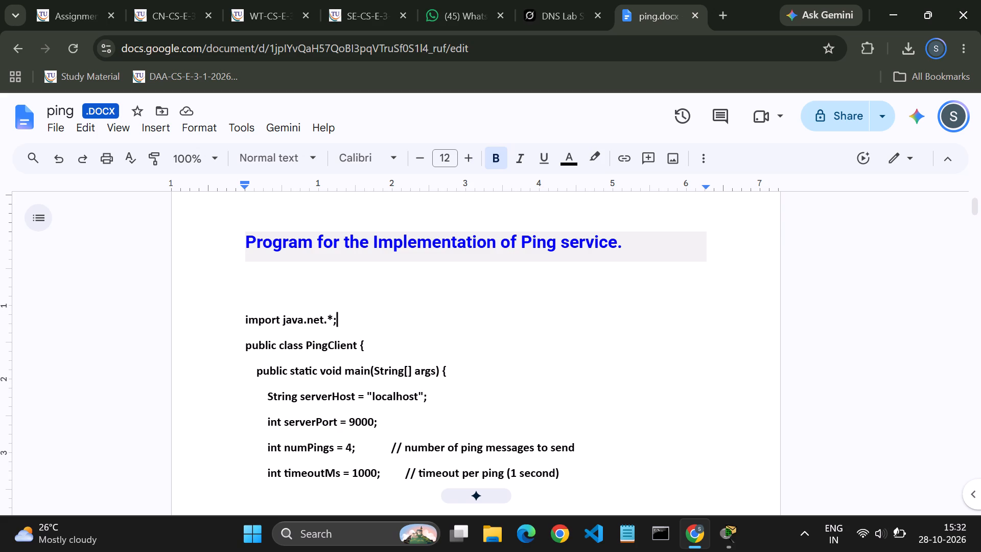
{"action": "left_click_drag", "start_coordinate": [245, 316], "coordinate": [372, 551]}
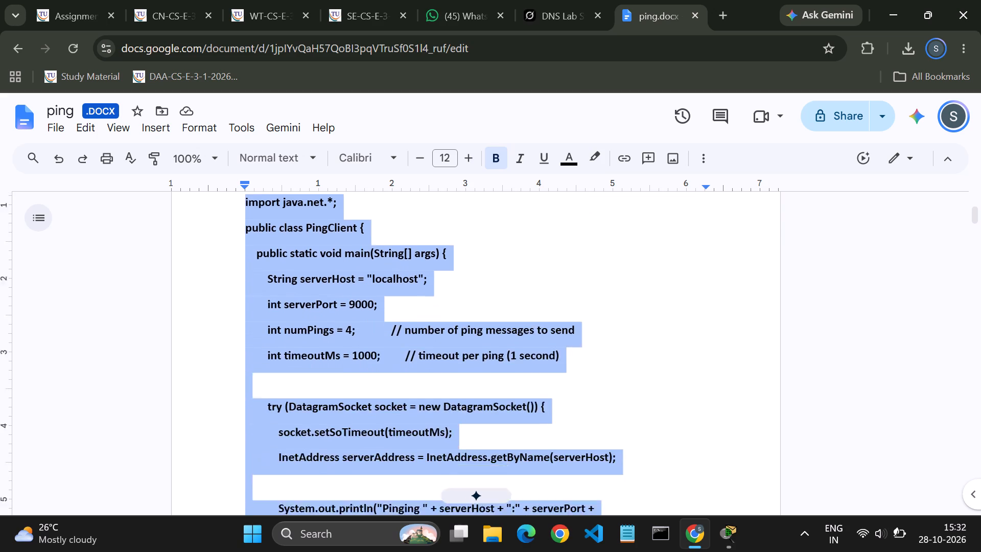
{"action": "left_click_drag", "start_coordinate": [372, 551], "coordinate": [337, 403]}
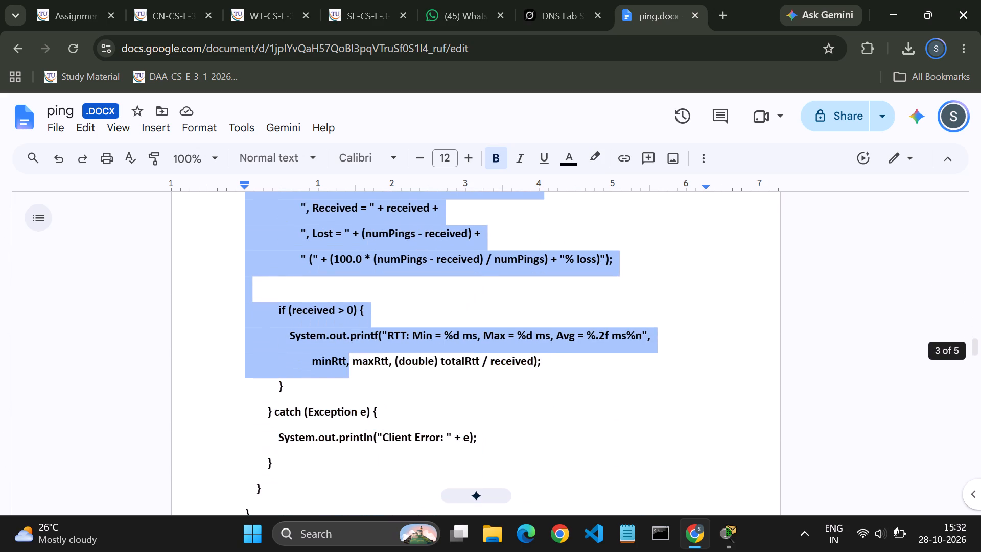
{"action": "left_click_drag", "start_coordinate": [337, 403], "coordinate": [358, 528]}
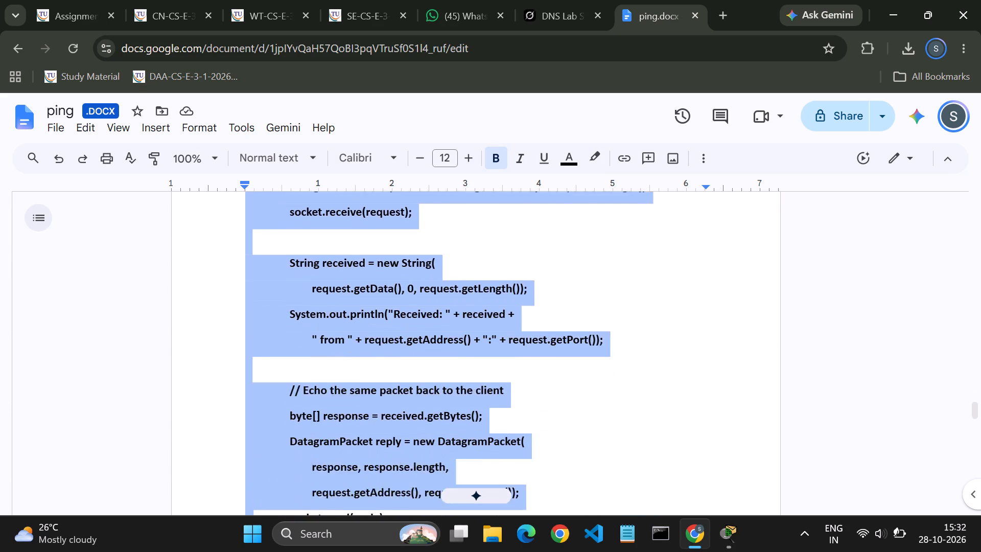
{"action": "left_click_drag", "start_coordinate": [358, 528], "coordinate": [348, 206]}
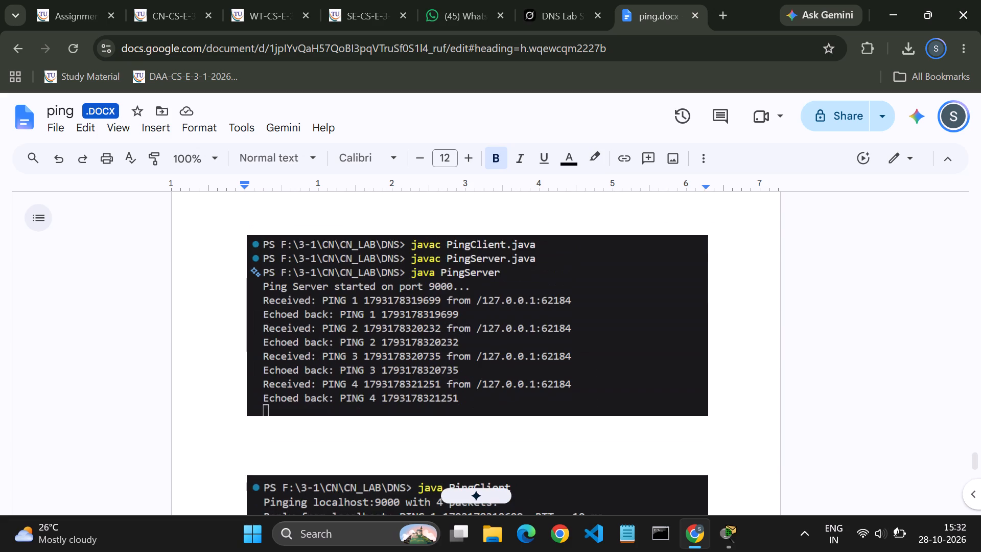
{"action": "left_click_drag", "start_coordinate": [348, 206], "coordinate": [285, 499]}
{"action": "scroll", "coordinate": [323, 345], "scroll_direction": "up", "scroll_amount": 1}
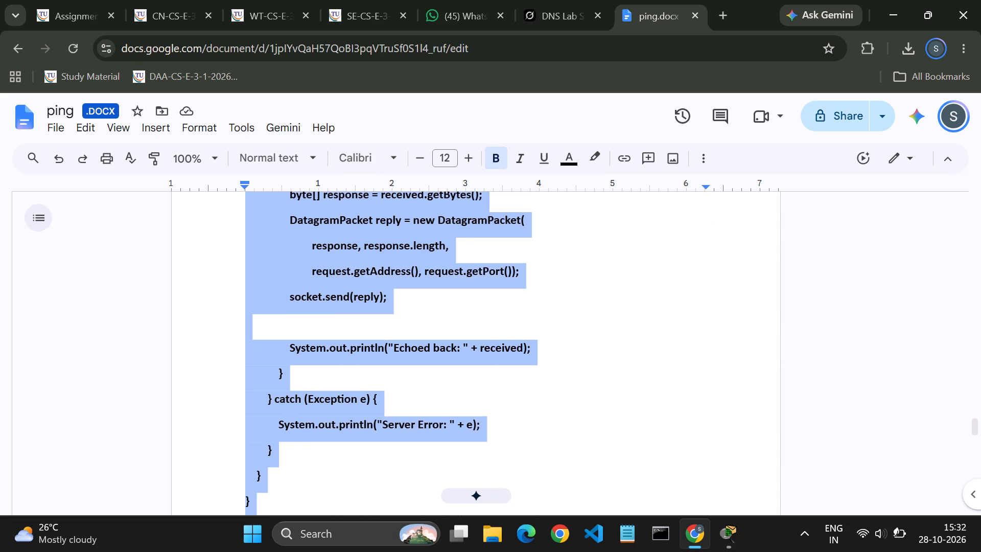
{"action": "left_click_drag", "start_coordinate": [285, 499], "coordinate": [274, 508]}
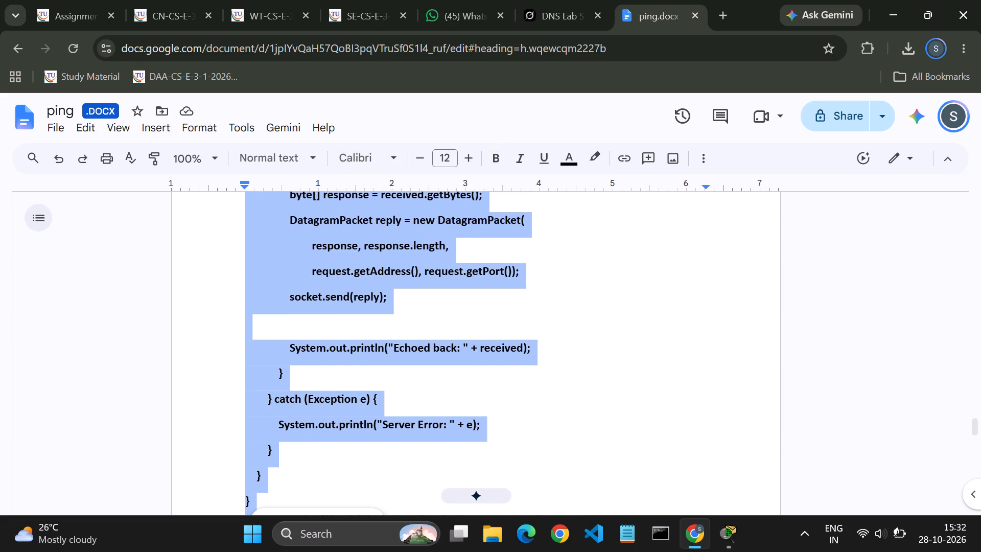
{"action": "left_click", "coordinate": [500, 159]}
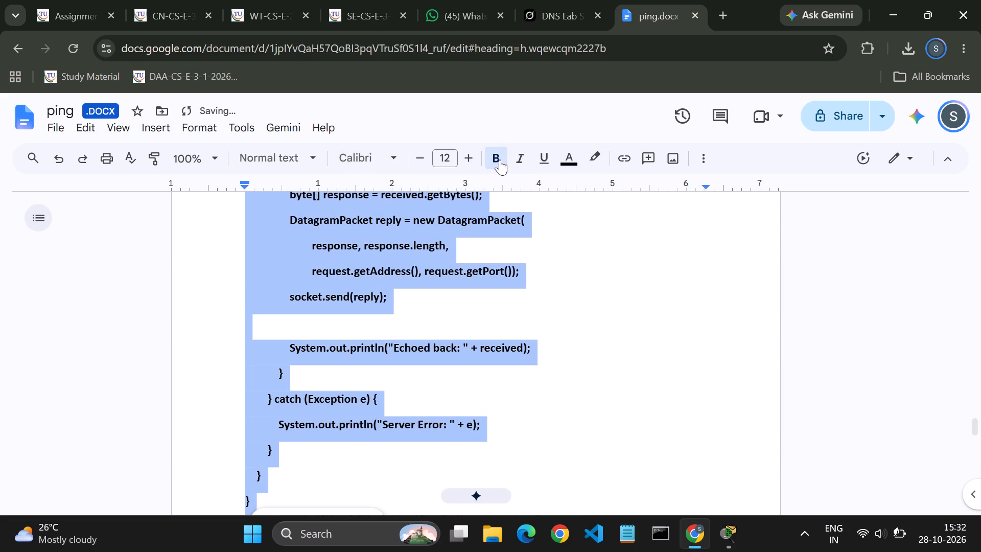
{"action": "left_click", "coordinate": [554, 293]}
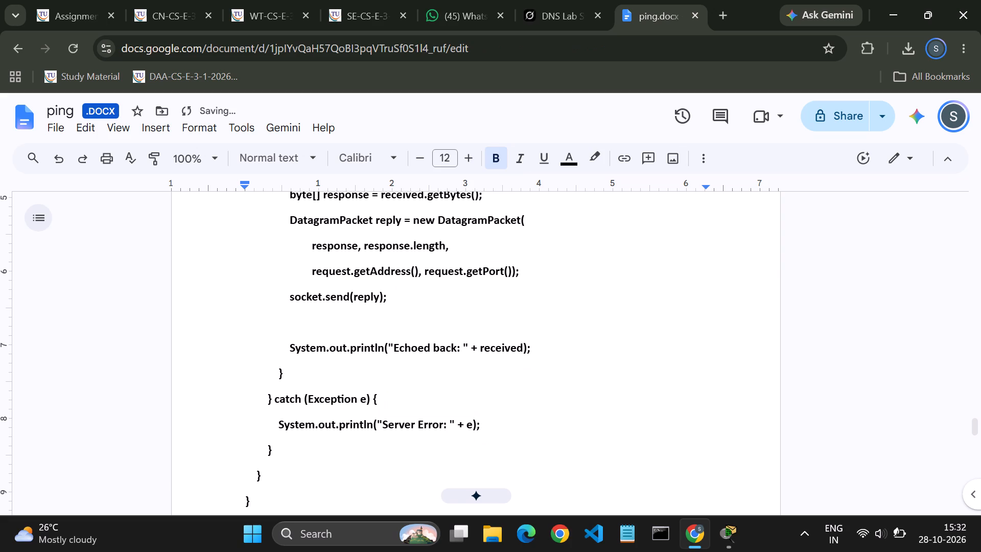
Remove bold from the catch block and closing braces at the end of the PingServer code.
{"action": "left_click_drag", "start_coordinate": [295, 484], "coordinate": [268, 437]}
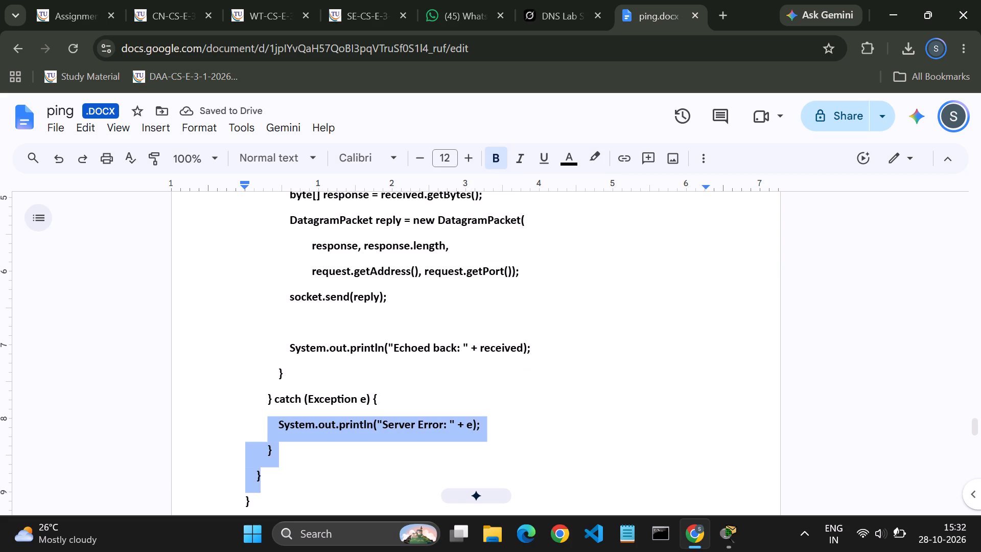
{"action": "left_click_drag", "start_coordinate": [268, 437], "coordinate": [268, 395]}
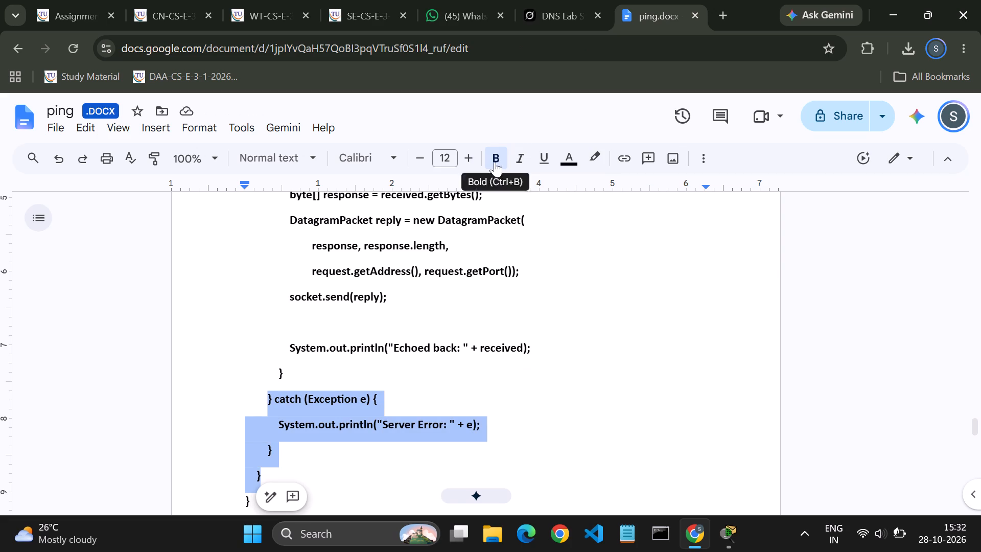
{"action": "left_click", "coordinate": [495, 162]}
{"action": "left_click", "coordinate": [483, 359]}
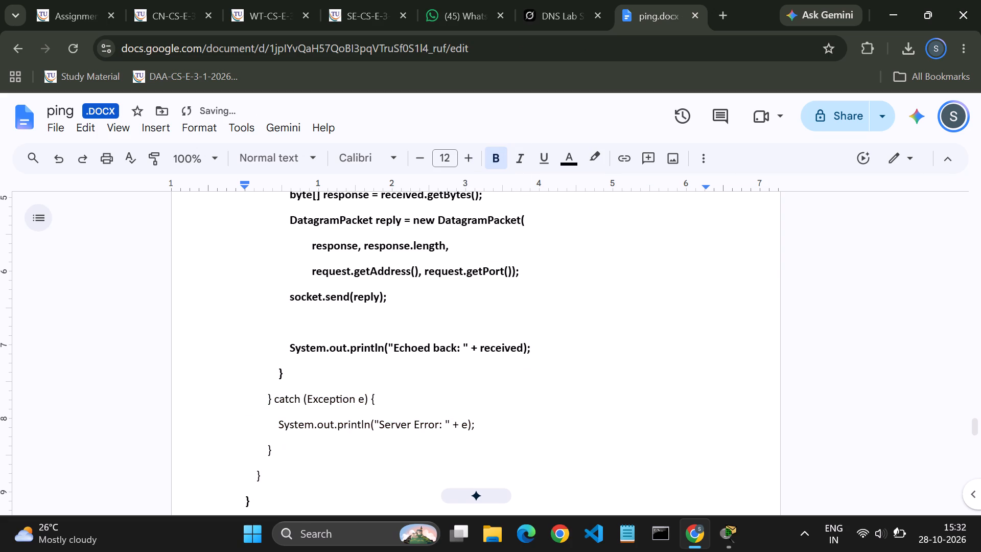
{"action": "left_click_drag", "start_coordinate": [284, 428], "coordinate": [241, 434]}
{"action": "left_click", "coordinate": [493, 156]}
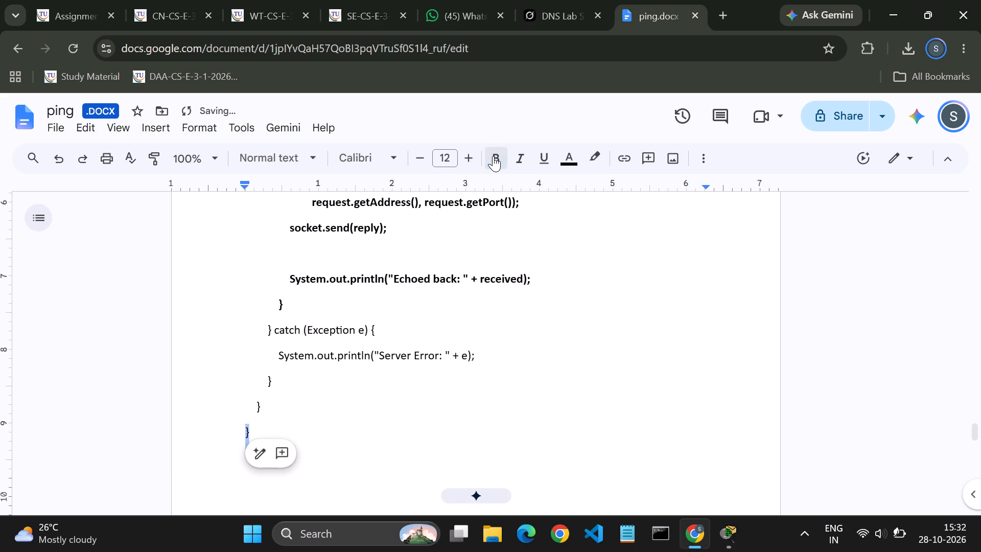
{"action": "left_click", "coordinate": [533, 295]}
Remove bold from the rest of the PingServer code, from its import line to the brace above the catch block.
{"action": "scroll", "coordinate": [533, 295], "scroll_direction": "up", "scroll_amount": 1}
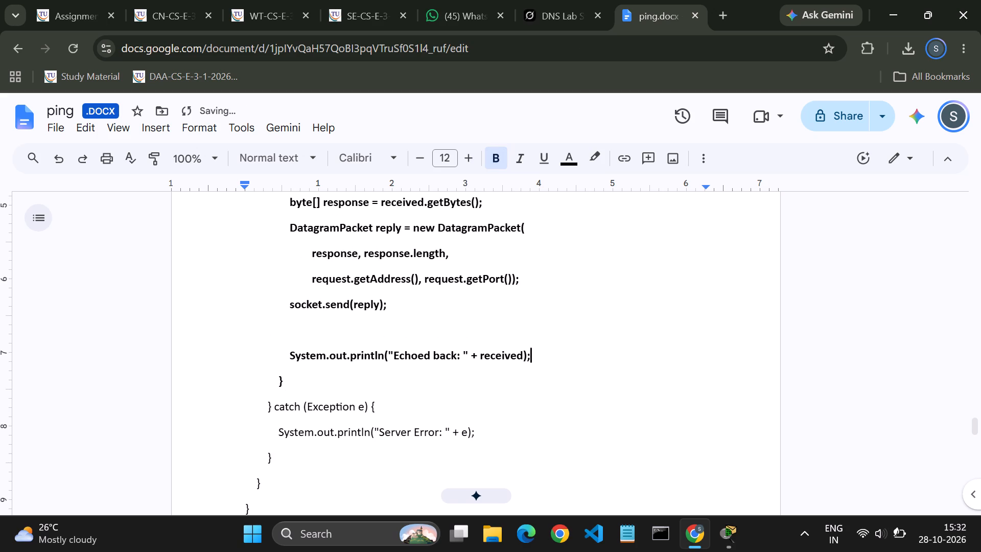
{"action": "left_click_drag", "start_coordinate": [295, 385], "coordinate": [286, 187]}
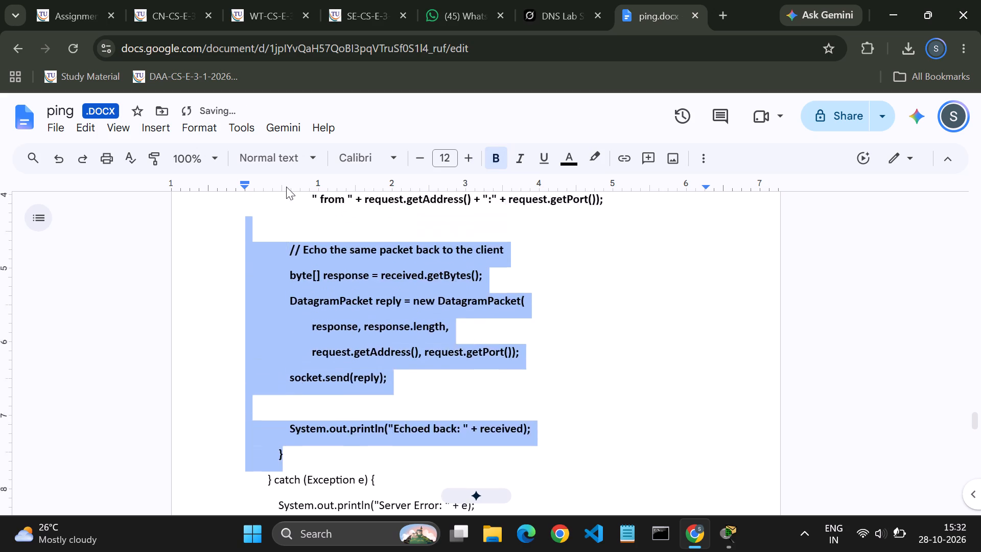
{"action": "left_click_drag", "start_coordinate": [286, 187], "coordinate": [271, 321]}
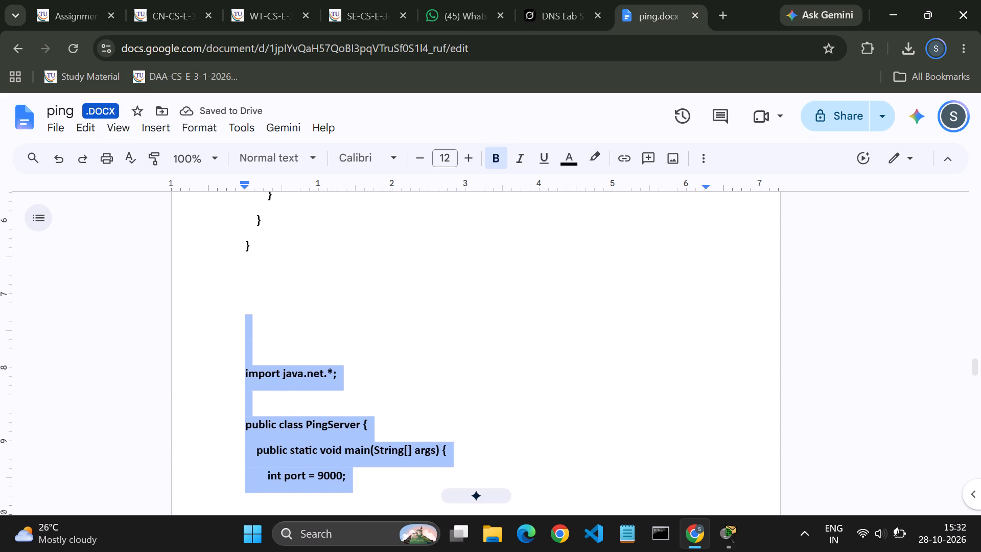
{"action": "left_click_drag", "start_coordinate": [271, 321], "coordinate": [254, 360]}
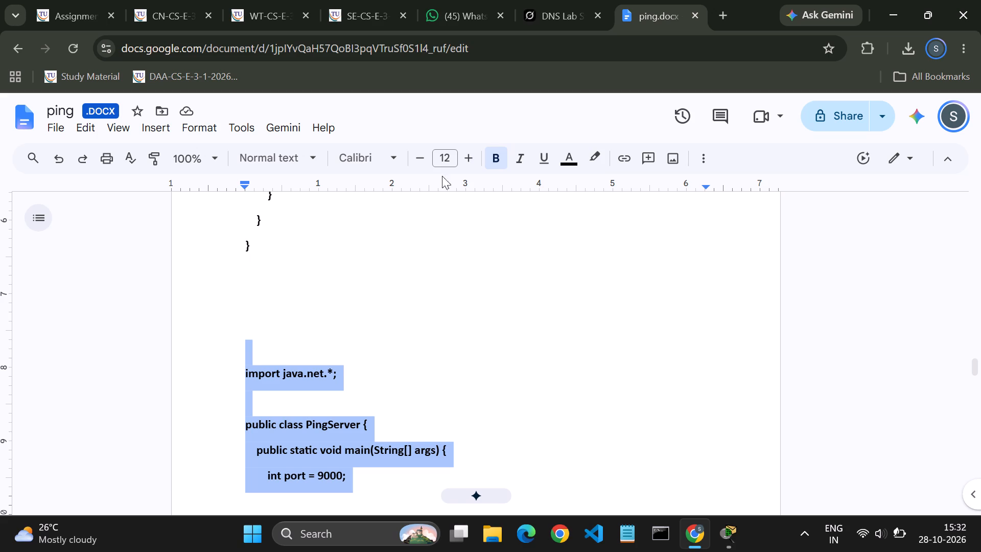
{"action": "left_click", "coordinate": [492, 162]}
{"action": "left_click", "coordinate": [370, 343]}
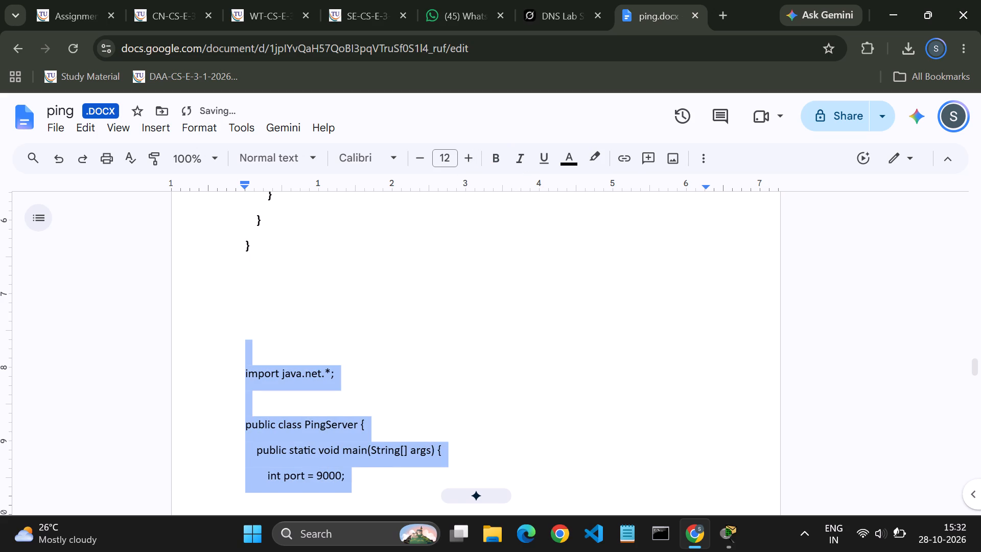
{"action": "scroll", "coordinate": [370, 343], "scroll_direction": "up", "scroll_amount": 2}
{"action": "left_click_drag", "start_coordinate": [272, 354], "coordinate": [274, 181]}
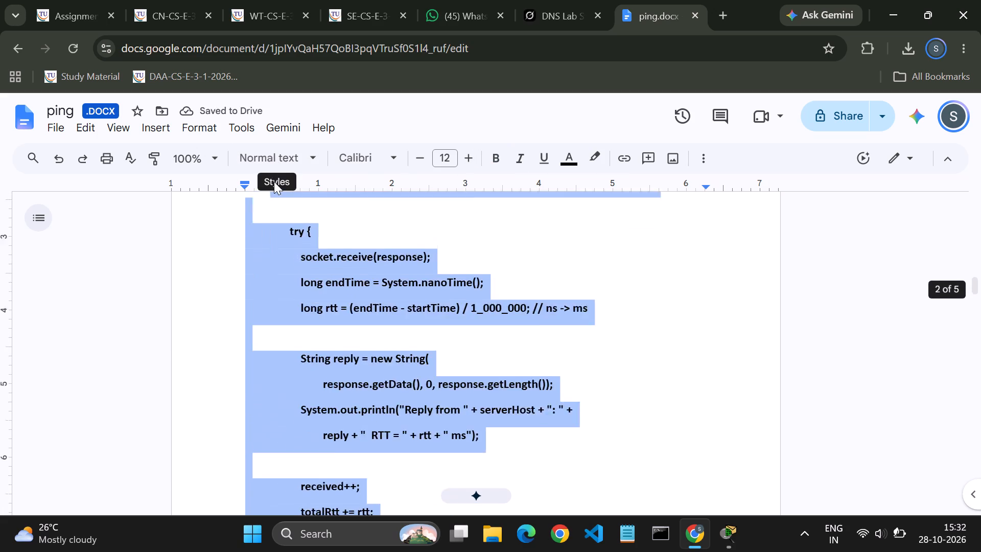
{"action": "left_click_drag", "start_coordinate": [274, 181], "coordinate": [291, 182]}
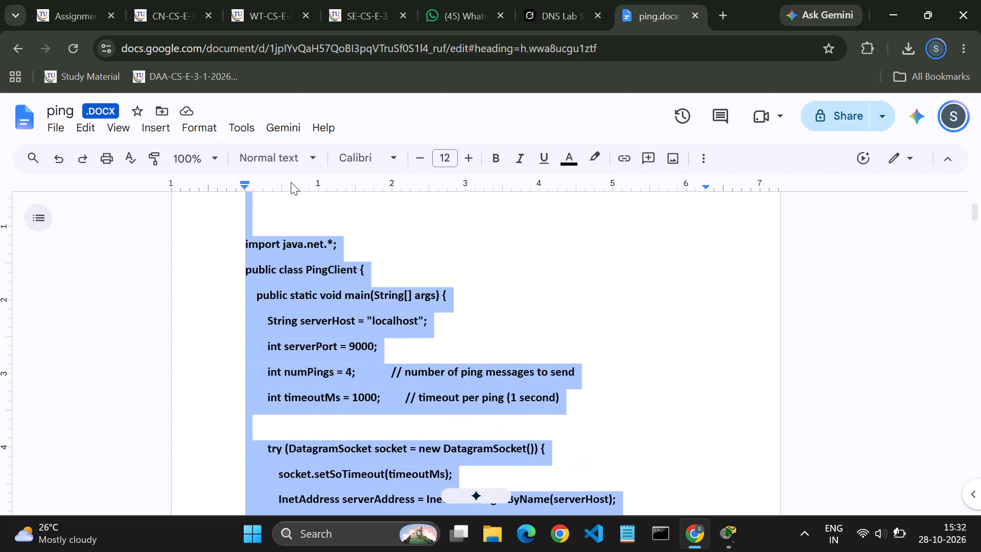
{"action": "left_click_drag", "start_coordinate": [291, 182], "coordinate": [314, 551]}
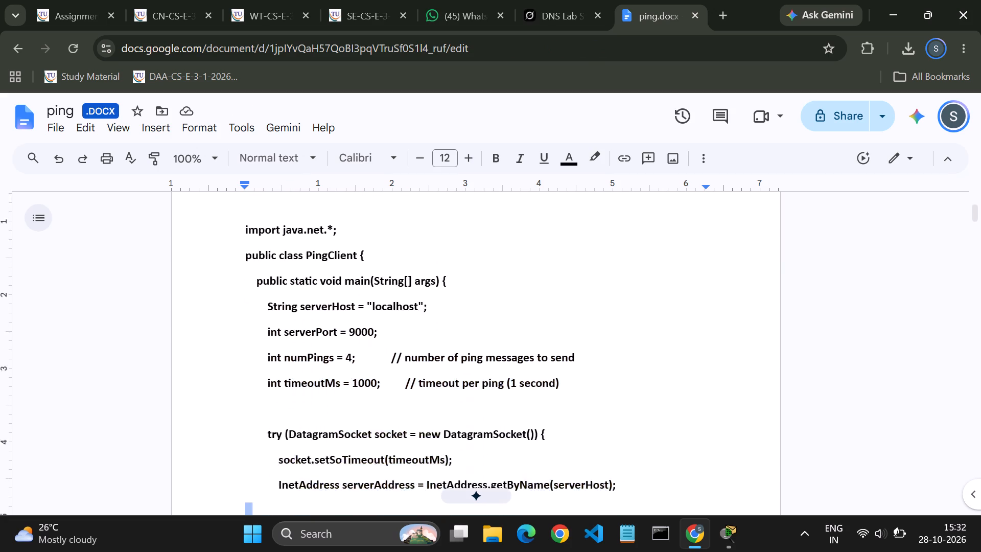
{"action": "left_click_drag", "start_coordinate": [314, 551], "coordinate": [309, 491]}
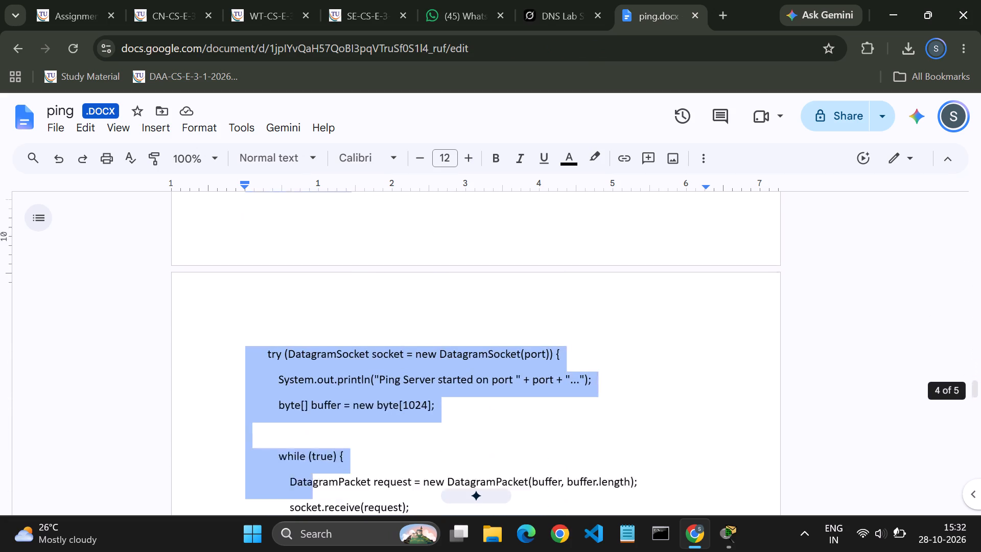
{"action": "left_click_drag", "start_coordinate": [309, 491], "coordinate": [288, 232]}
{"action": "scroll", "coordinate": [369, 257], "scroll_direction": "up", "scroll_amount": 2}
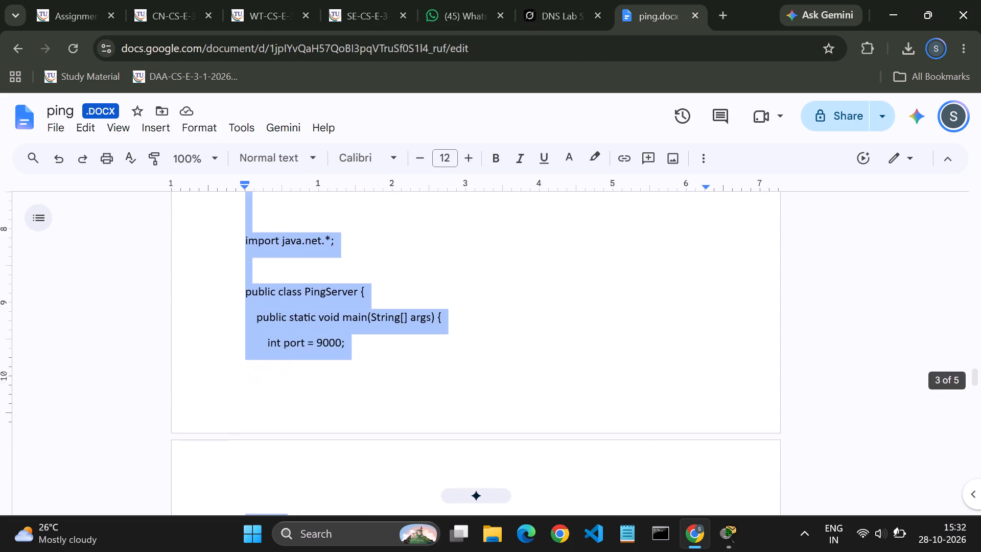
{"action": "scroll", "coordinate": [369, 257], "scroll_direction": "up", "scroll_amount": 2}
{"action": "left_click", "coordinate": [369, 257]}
Remove bold from the end of the PingClient code, from the "% loss" line through its last closing brace.
{"action": "scroll", "coordinate": [369, 257], "scroll_direction": "up", "scroll_amount": 2}
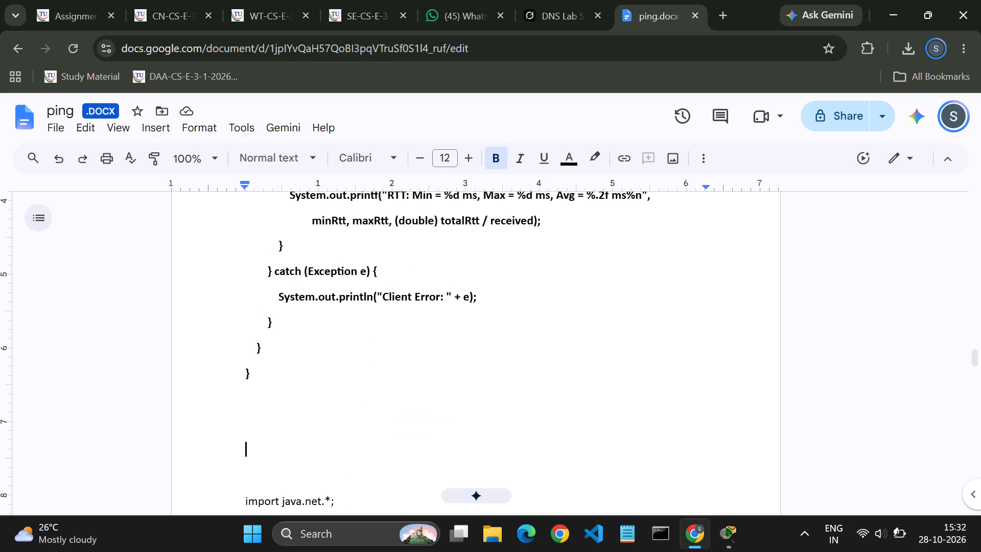
{"action": "left_click_drag", "start_coordinate": [260, 375], "coordinate": [251, 296]}
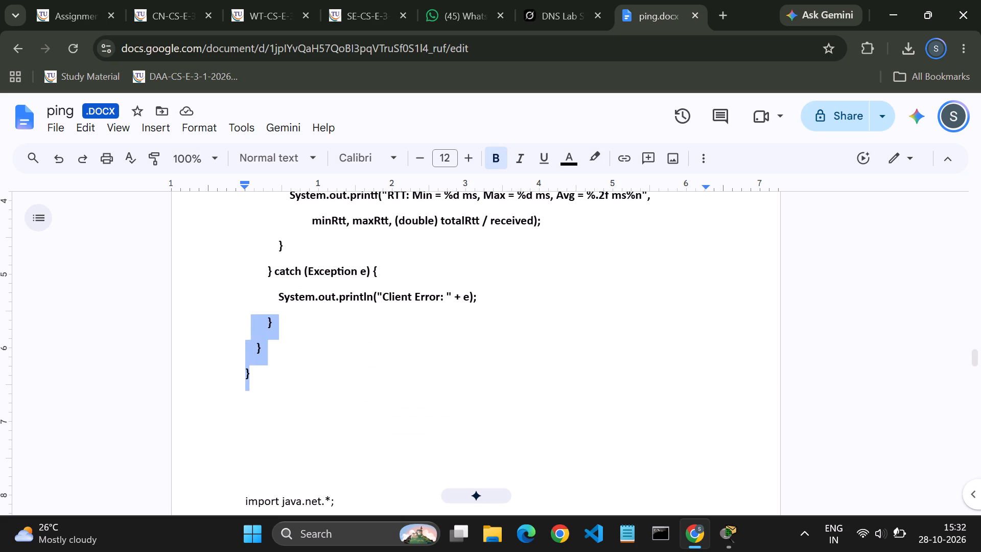
{"action": "left_click_drag", "start_coordinate": [251, 296], "coordinate": [255, 203]}
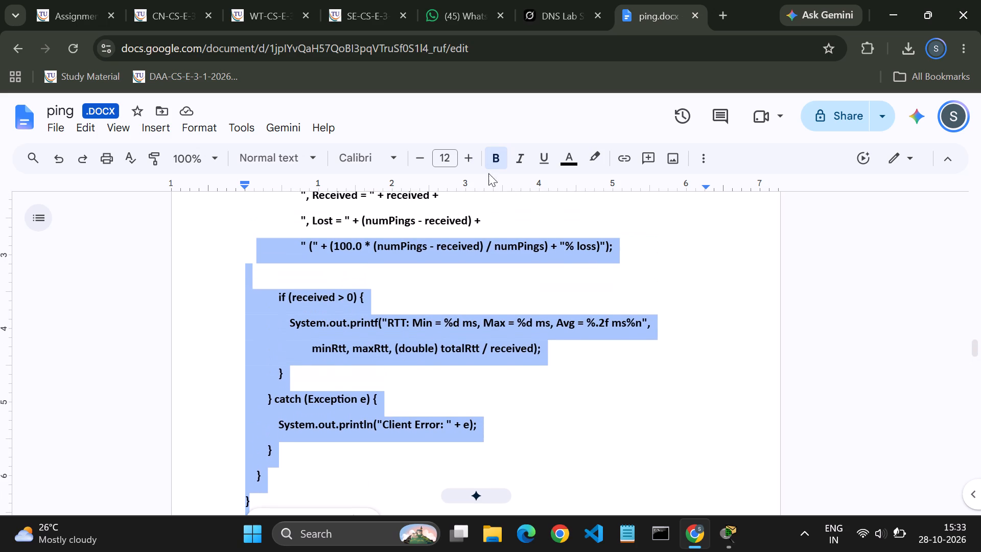
{"action": "left_click", "coordinate": [502, 158]}
Remove bold from the PingClient lines from Thread.sleep(500) through the ", Lost = " line of the summary statistics.
{"action": "scroll", "coordinate": [480, 239], "scroll_direction": "up", "scroll_amount": 1}
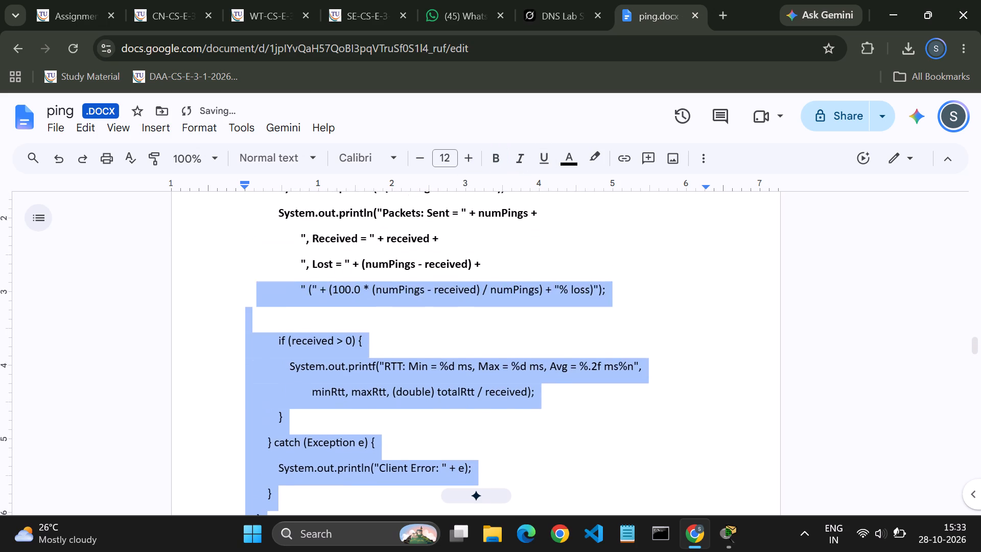
{"action": "scroll", "coordinate": [480, 239], "scroll_direction": "up", "scroll_amount": 1}
{"action": "left_click_drag", "start_coordinate": [490, 346], "coordinate": [318, 222]}
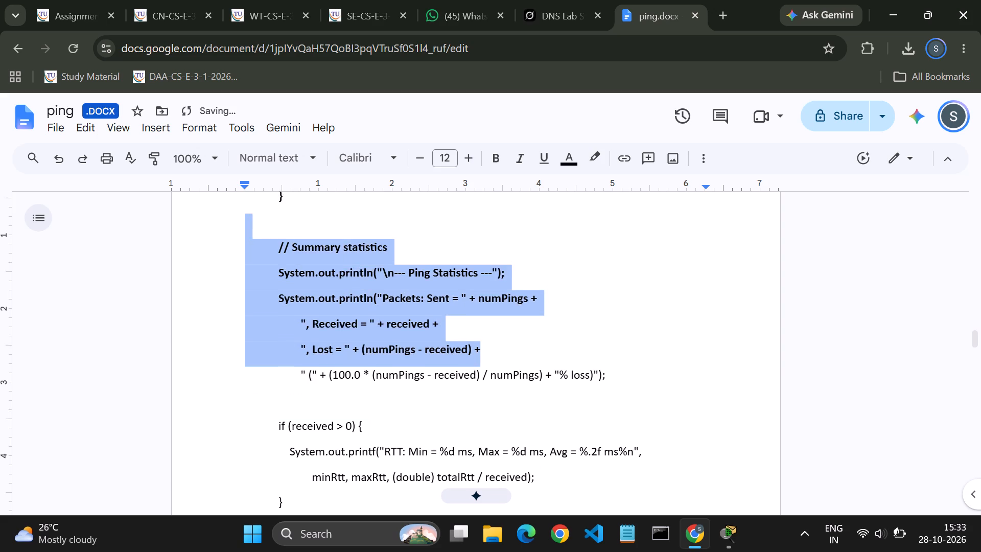
{"action": "left_click_drag", "start_coordinate": [318, 222], "coordinate": [282, 201]}
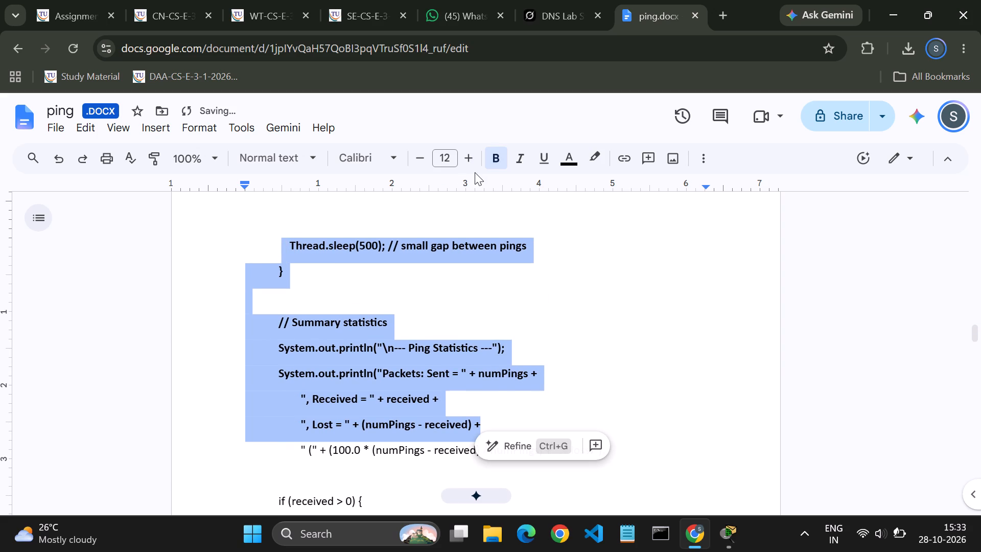
{"action": "left_click", "coordinate": [488, 163]}
Remove bold from the second page's PingClient code, from the sendData.length line through the SocketTimeoutException catch block's closing brace.
{"action": "scroll", "coordinate": [454, 329], "scroll_direction": "up", "scroll_amount": 1}
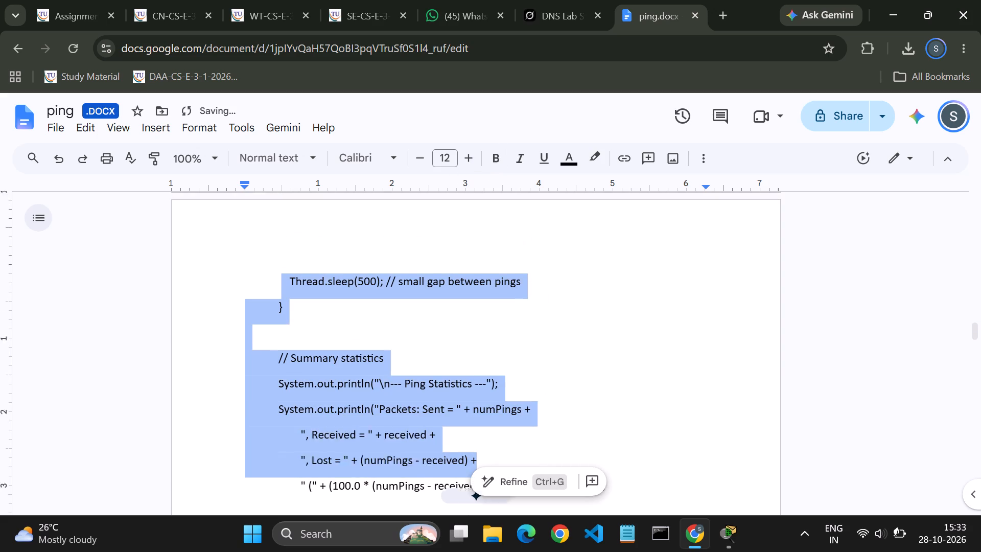
{"action": "scroll", "coordinate": [454, 329], "scroll_direction": "up", "scroll_amount": 3}
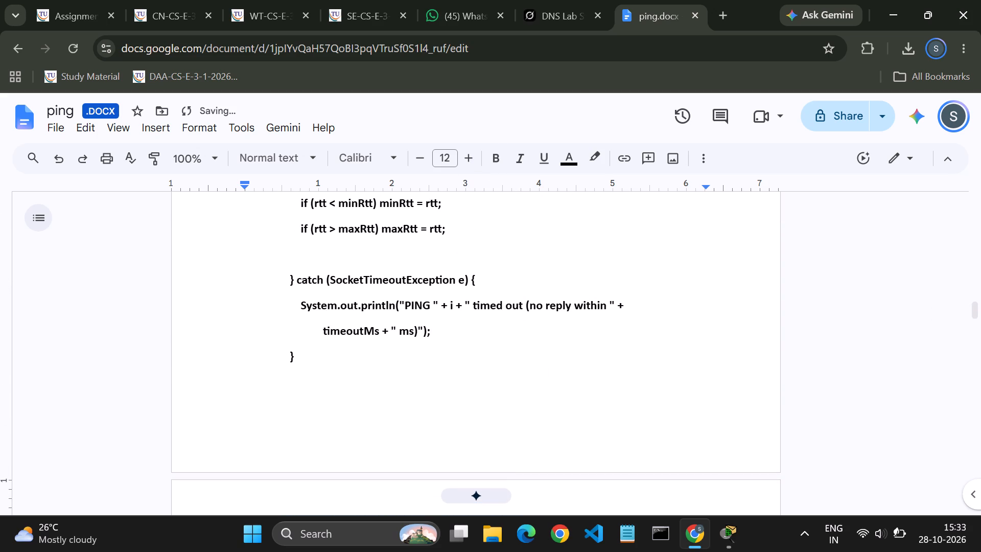
{"action": "left_click_drag", "start_coordinate": [315, 364], "coordinate": [286, 350]}
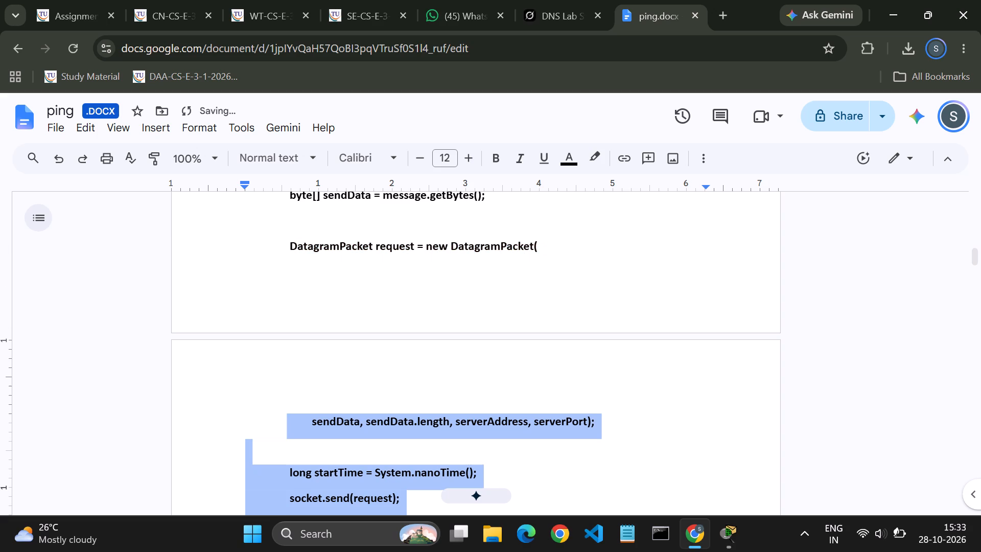
{"action": "left_click_drag", "start_coordinate": [286, 350], "coordinate": [286, 387]}
{"action": "left_click", "coordinate": [497, 162]}
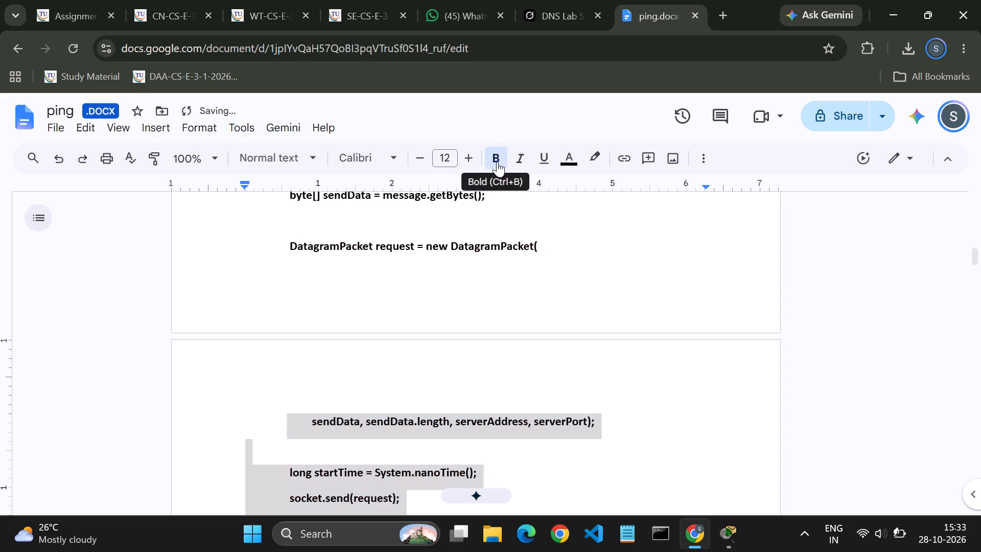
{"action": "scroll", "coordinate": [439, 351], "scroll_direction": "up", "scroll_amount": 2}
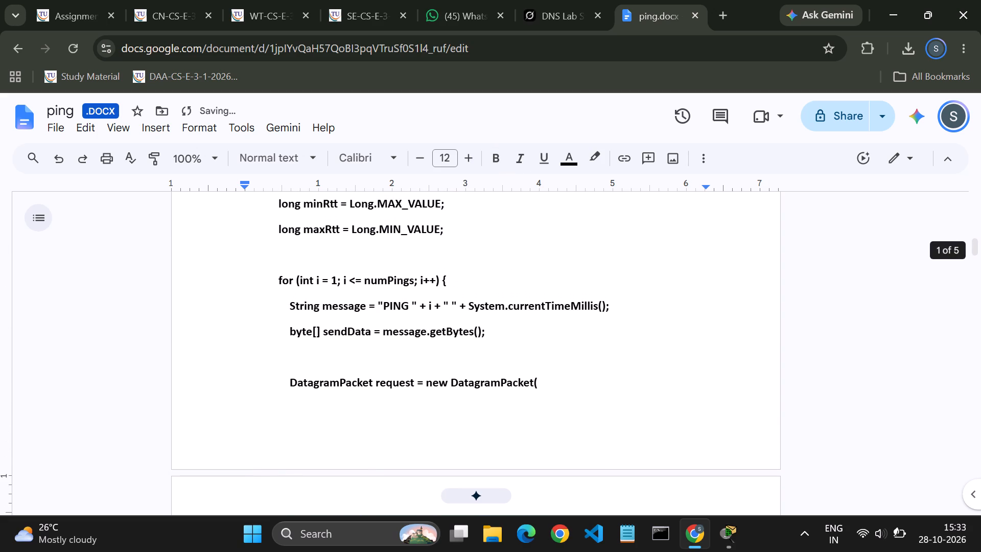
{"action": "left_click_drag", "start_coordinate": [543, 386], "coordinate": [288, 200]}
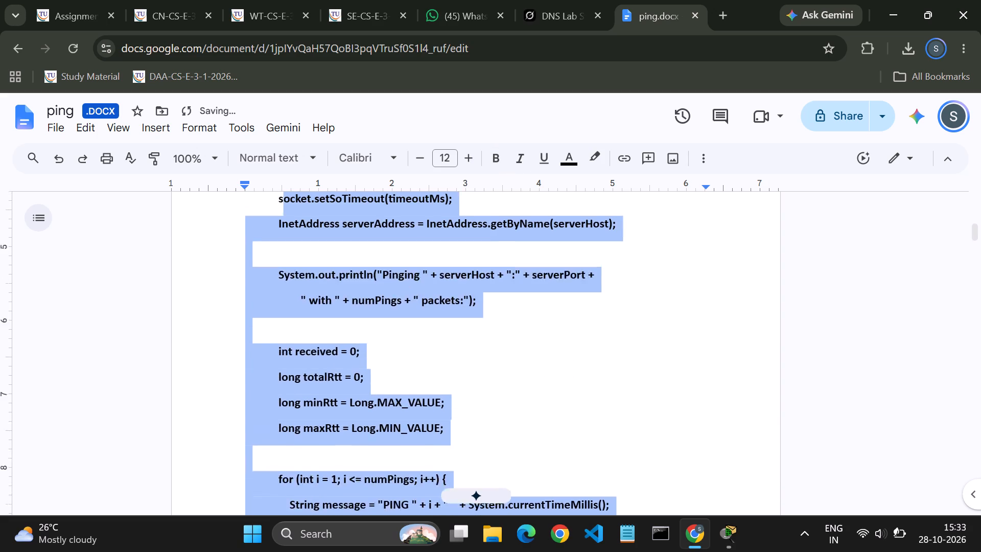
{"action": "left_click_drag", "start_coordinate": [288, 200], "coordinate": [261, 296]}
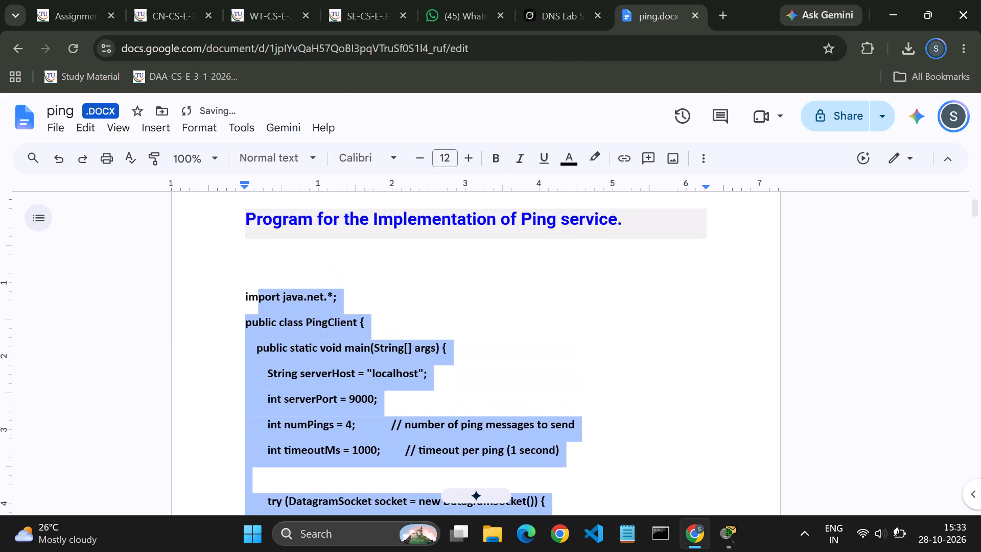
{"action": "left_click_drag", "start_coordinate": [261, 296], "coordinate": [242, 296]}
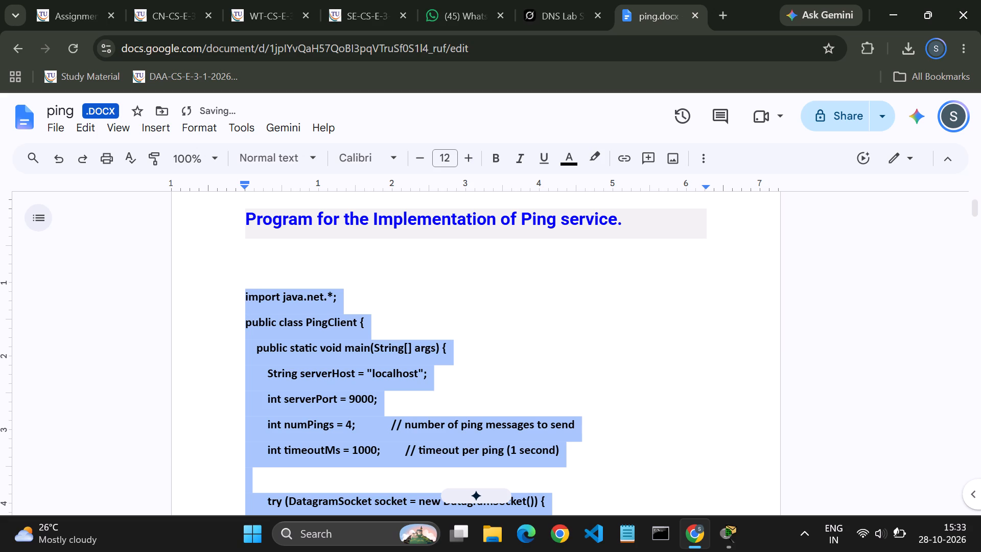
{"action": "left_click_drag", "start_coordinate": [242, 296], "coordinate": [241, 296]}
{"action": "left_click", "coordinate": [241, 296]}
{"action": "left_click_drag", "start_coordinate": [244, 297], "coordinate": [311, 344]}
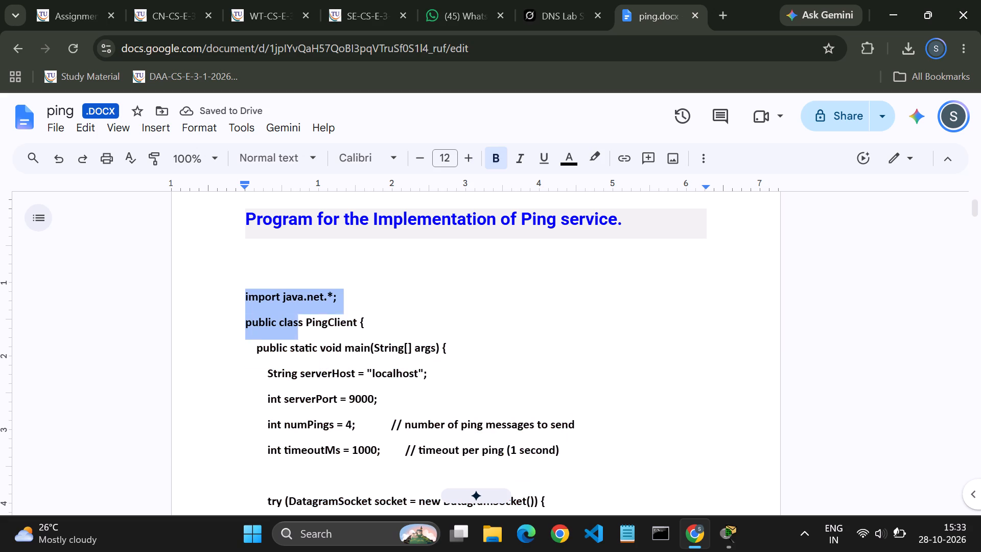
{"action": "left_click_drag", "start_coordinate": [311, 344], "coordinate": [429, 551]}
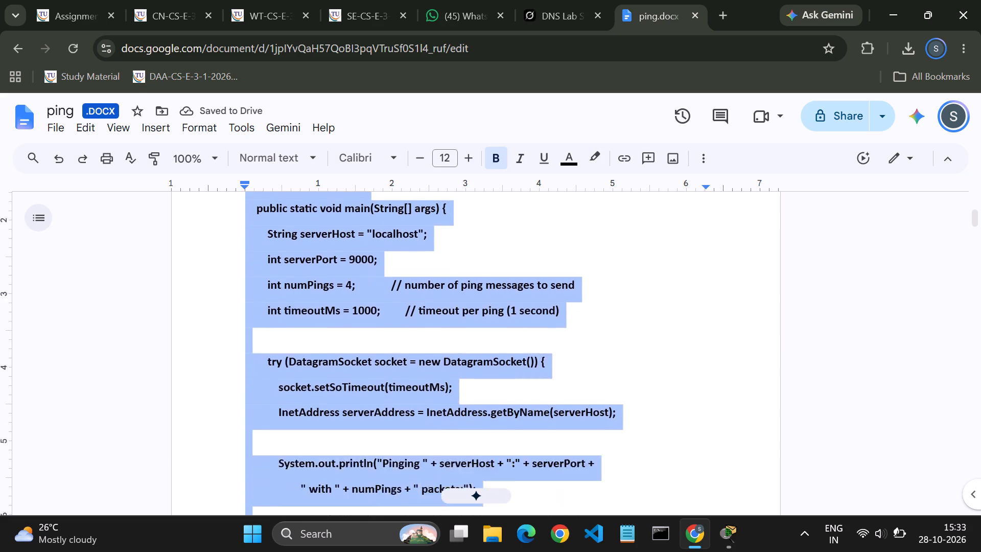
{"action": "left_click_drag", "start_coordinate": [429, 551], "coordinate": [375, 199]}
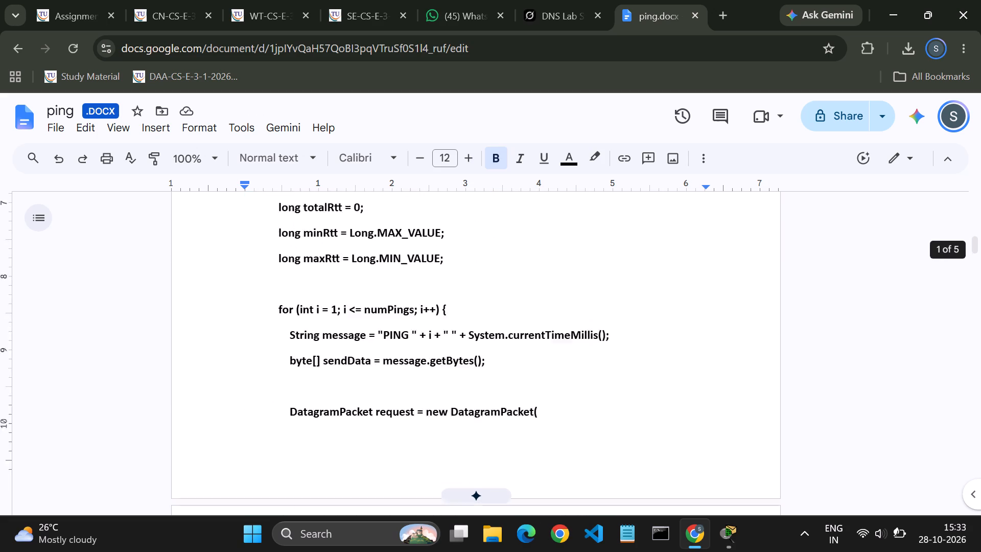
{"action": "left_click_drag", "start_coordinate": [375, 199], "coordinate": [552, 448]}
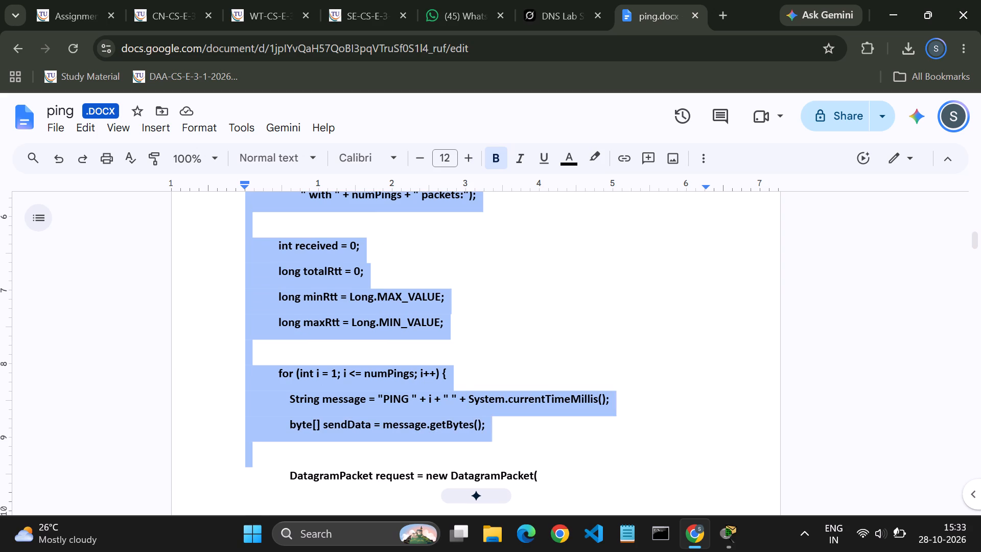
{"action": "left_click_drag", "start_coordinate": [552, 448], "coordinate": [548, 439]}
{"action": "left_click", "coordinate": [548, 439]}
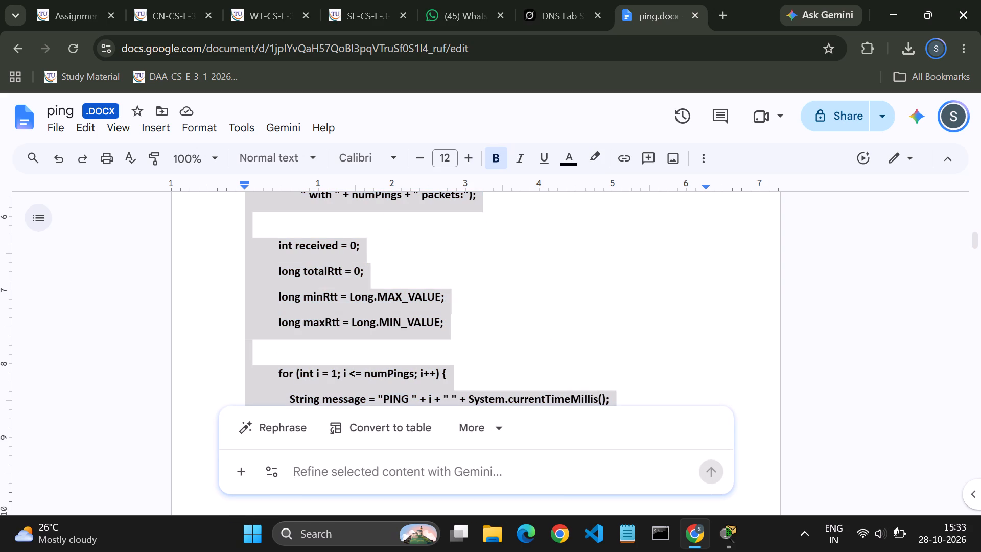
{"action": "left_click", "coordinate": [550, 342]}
Remove bold from all the first-page PingClient code, from import java.net.*; through the DatagramPacket request line.
{"action": "left_click_drag", "start_coordinate": [578, 481], "coordinate": [401, 401]}
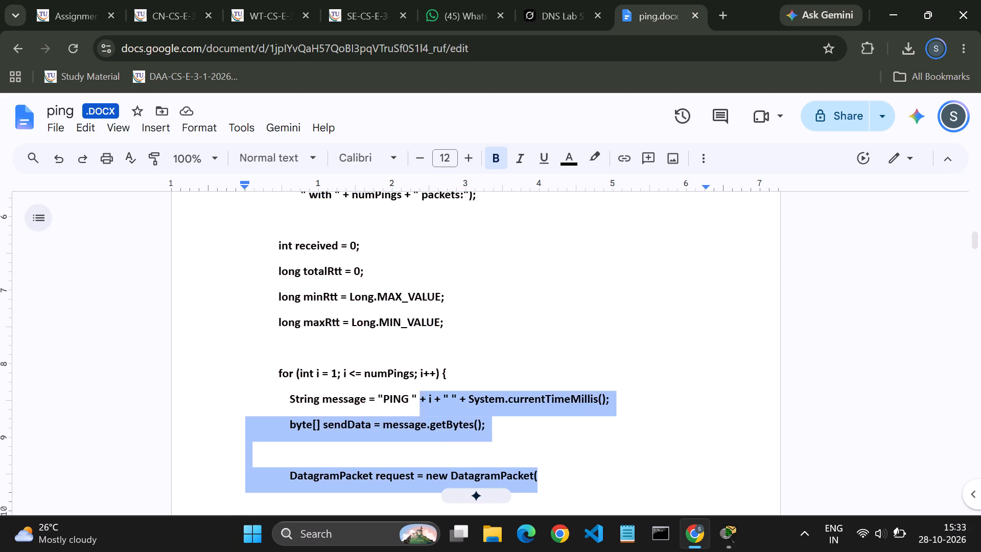
{"action": "left_click_drag", "start_coordinate": [401, 401], "coordinate": [293, 254]}
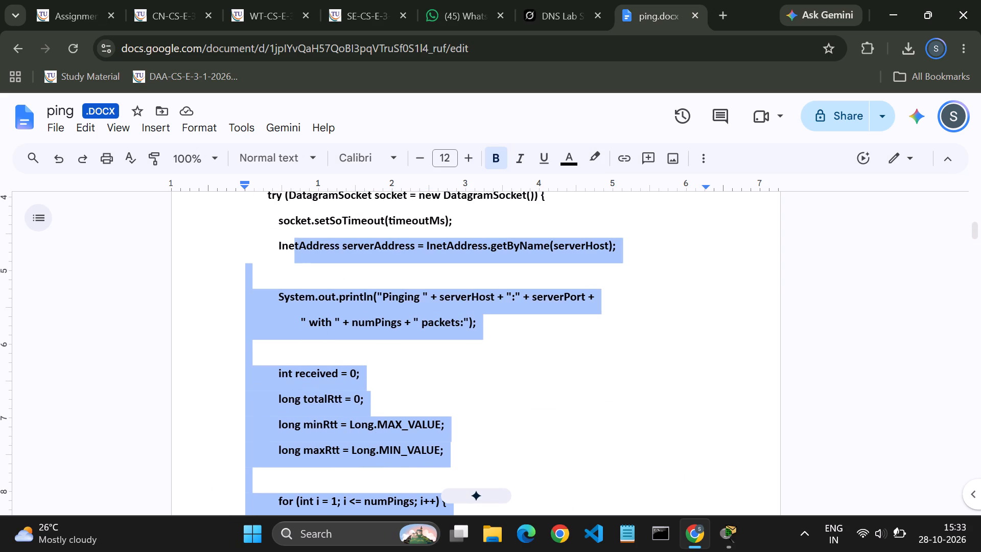
{"action": "left_click_drag", "start_coordinate": [293, 254], "coordinate": [303, 267]}
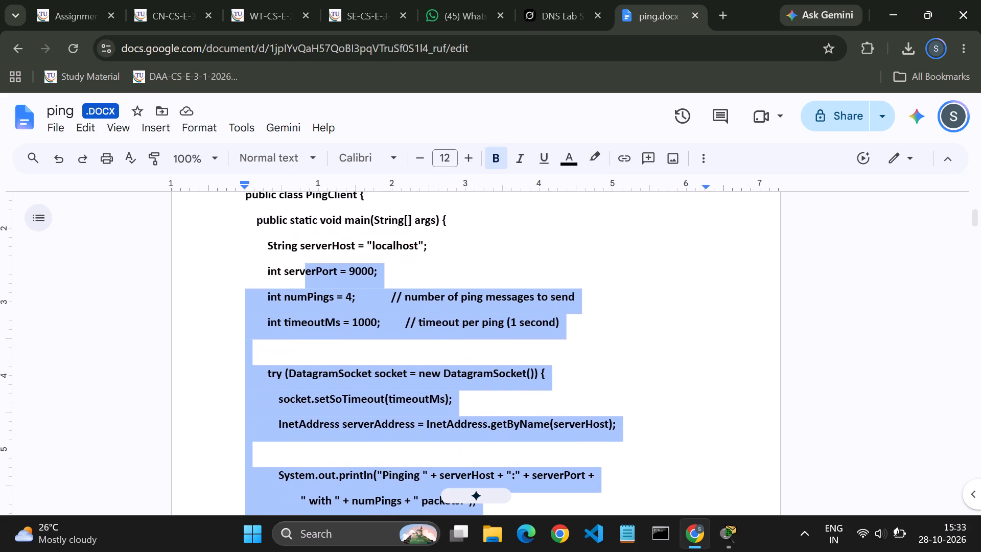
{"action": "left_click_drag", "start_coordinate": [303, 267], "coordinate": [244, 302]}
{"action": "left_click", "coordinate": [494, 158]}
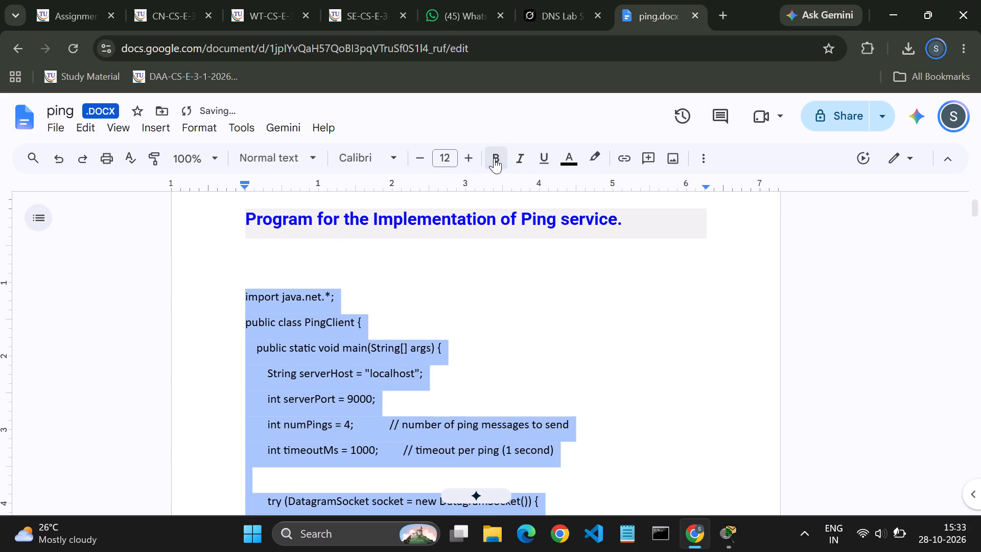
{"action": "left_click", "coordinate": [506, 327]}
Review the formatting of the whole document, from the PingClient code through the output screenshots and back to the title.
{"action": "scroll", "coordinate": [506, 327], "scroll_direction": "down", "scroll_amount": 6}
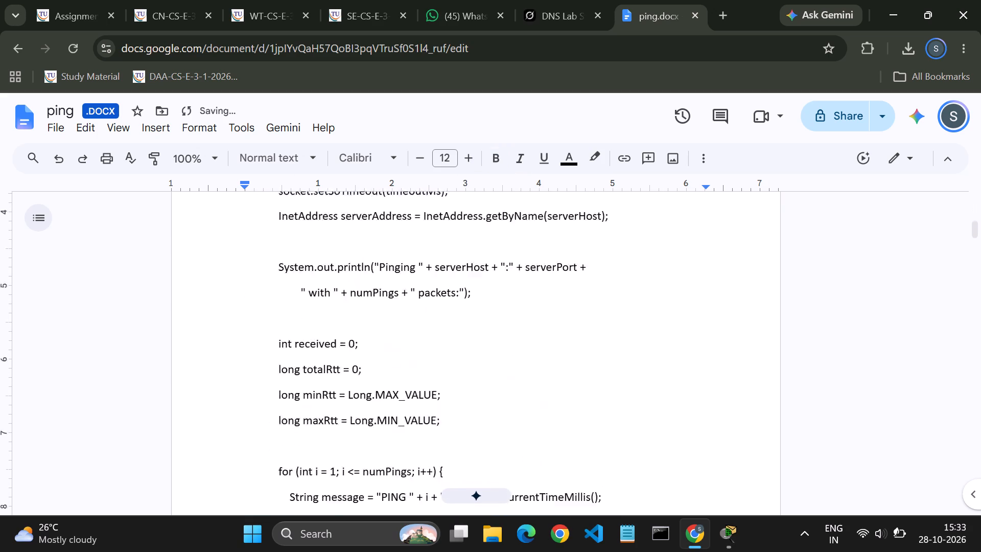
{"action": "scroll", "coordinate": [506, 327], "scroll_direction": "down", "scroll_amount": 15}
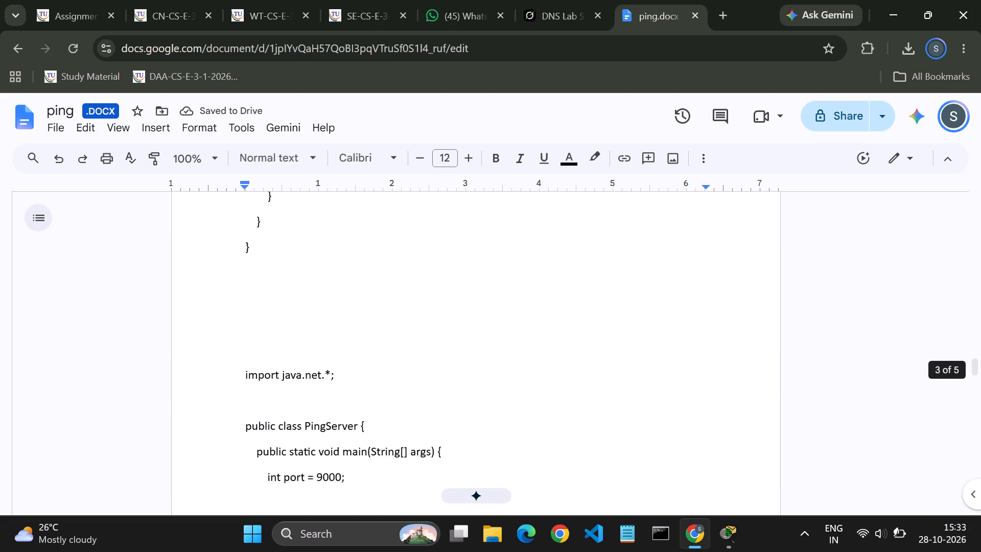
{"action": "scroll", "coordinate": [506, 327], "scroll_direction": "down", "scroll_amount": 14}
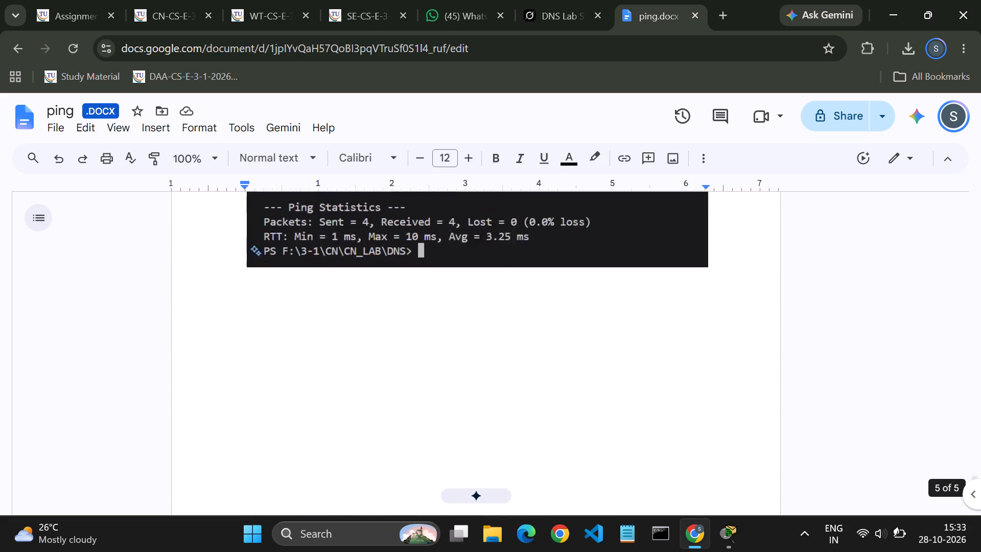
{"action": "scroll", "coordinate": [506, 327], "scroll_direction": "down", "scroll_amount": 1}
{"action": "scroll", "coordinate": [506, 327], "scroll_direction": "up", "scroll_amount": 5}
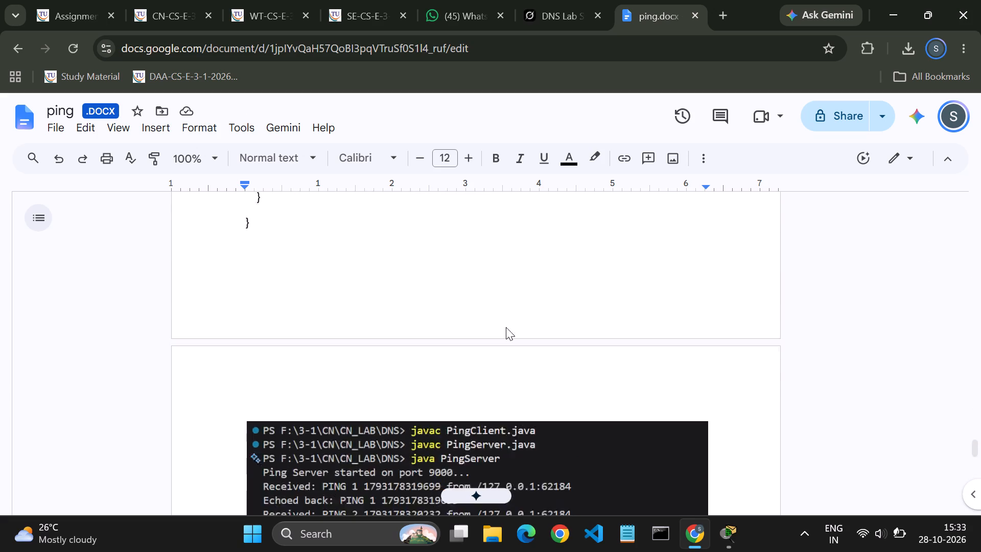
{"action": "scroll", "coordinate": [506, 327], "scroll_direction": "up", "scroll_amount": 20}
{"action": "scroll", "coordinate": [506, 327], "scroll_direction": "up", "scroll_amount": 8}
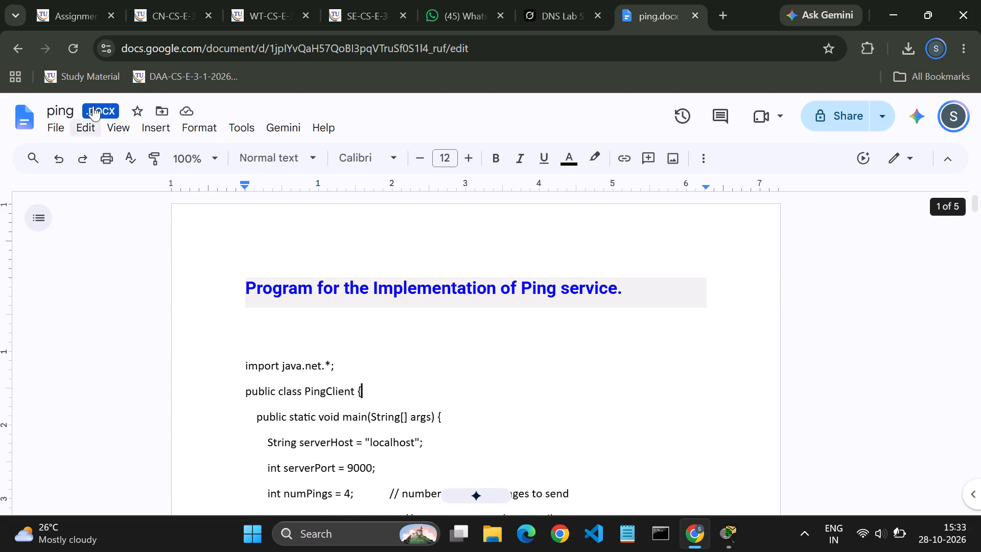
Download the ping document as a PDF.
{"action": "left_click", "coordinate": [65, 127]}
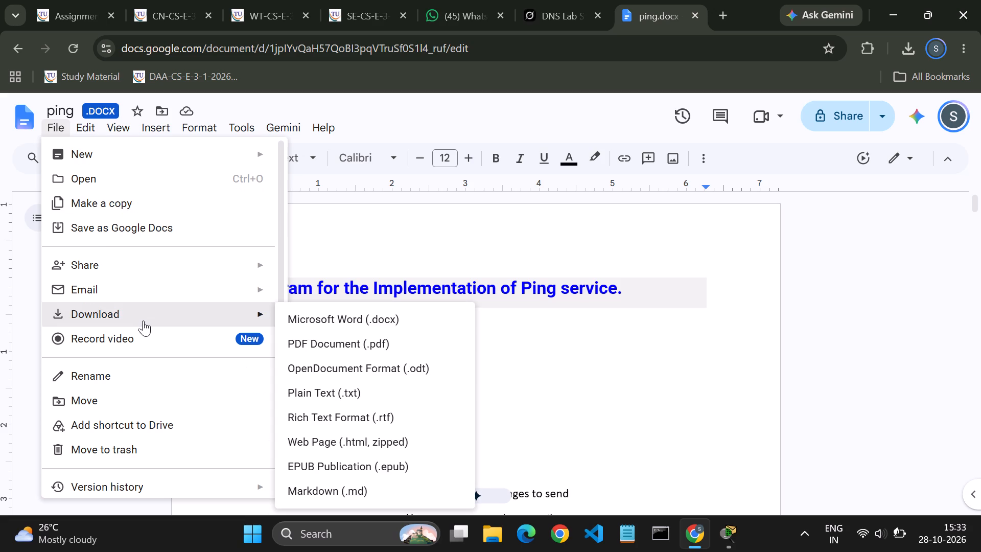
{"action": "left_click", "coordinate": [329, 342]}
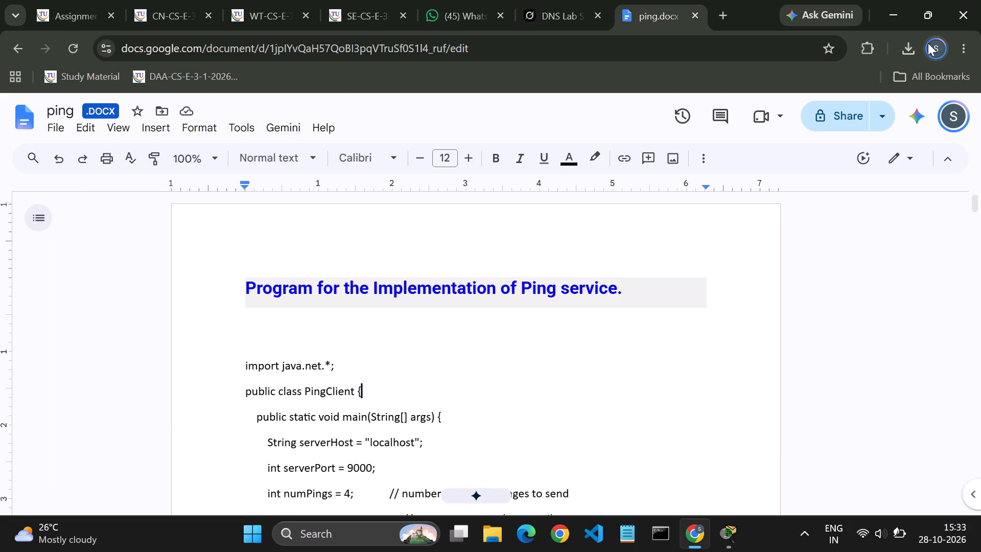
Check the recent download history for the exported ping PDF.
{"action": "left_click", "coordinate": [908, 46]}
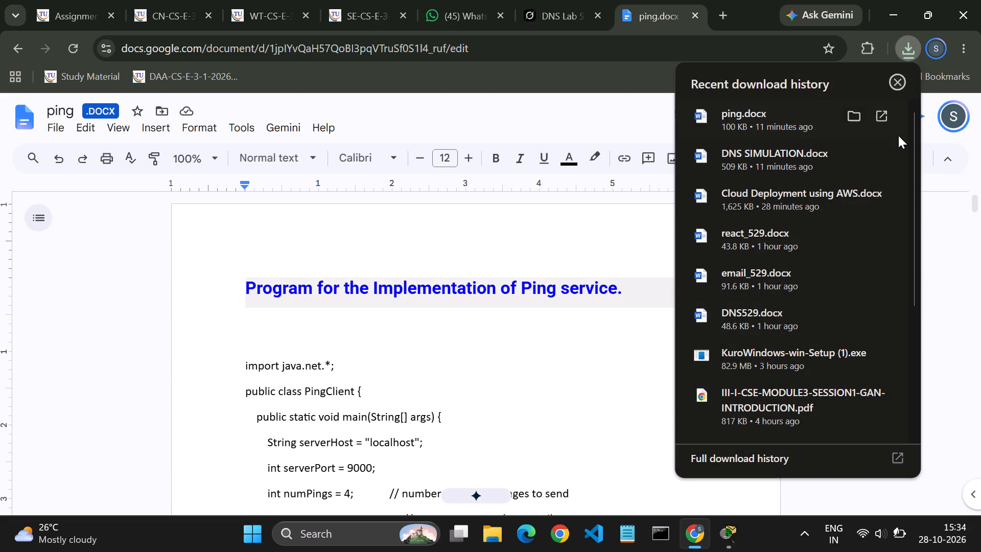
{"action": "left_click", "coordinate": [604, 356]}
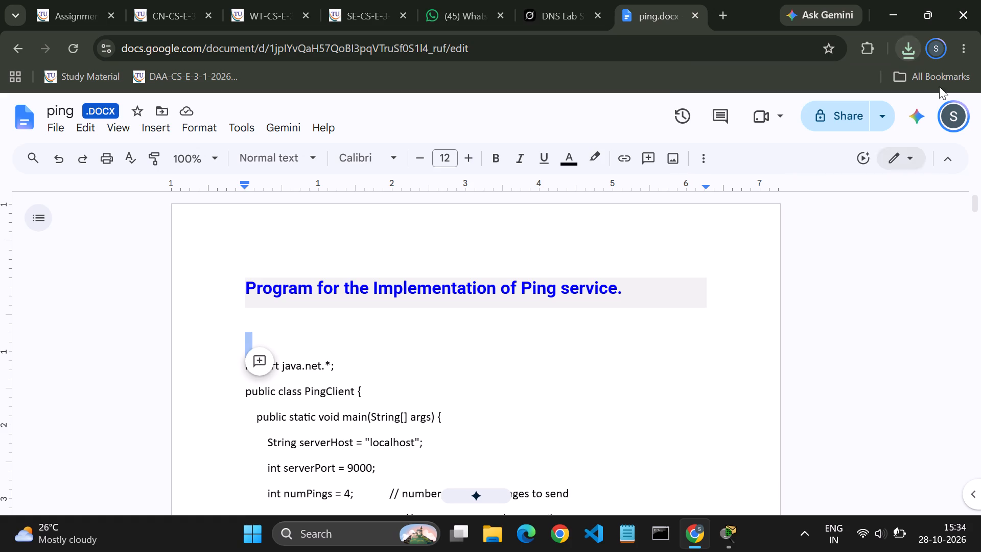
{"action": "left_click", "coordinate": [908, 50]}
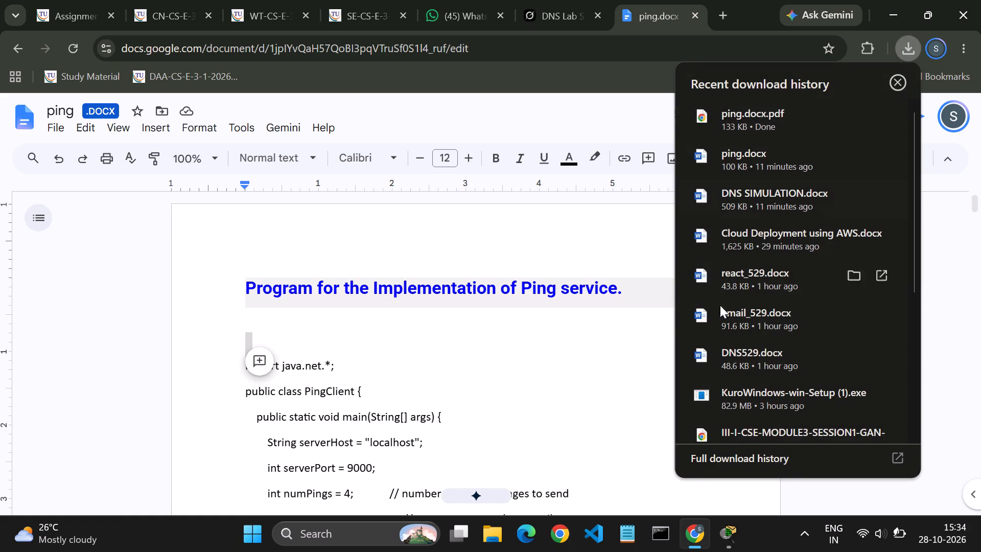
{"action": "left_click", "coordinate": [618, 319]}
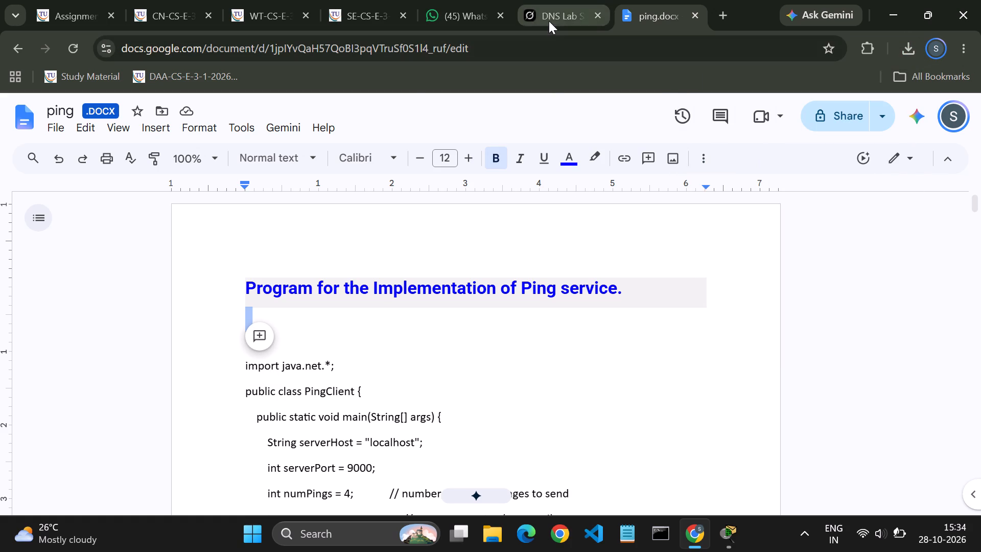
Find the CN folder in My Drive by searching for cn and open email_529.docx from it.
{"action": "left_click", "coordinate": [60, 125]}
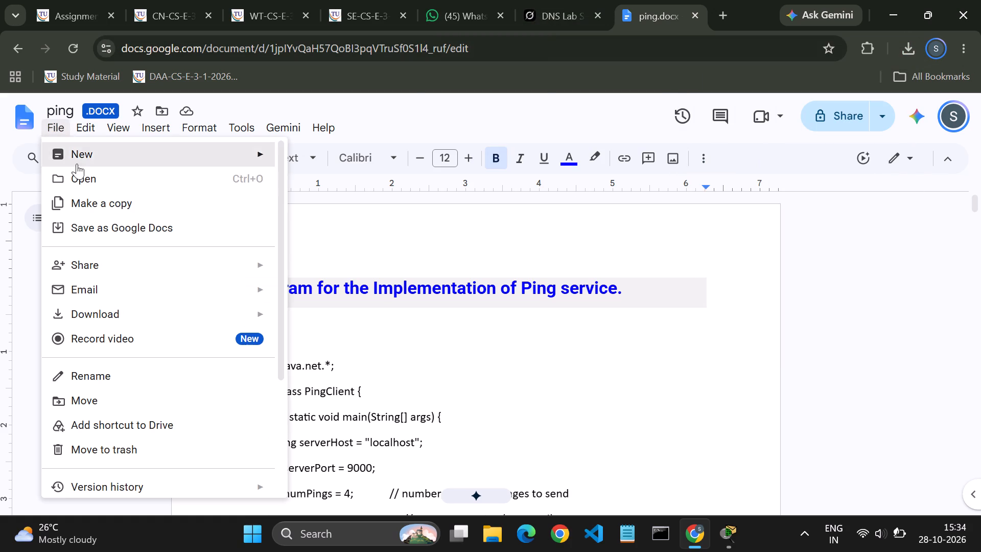
{"action": "left_click", "coordinate": [85, 175]}
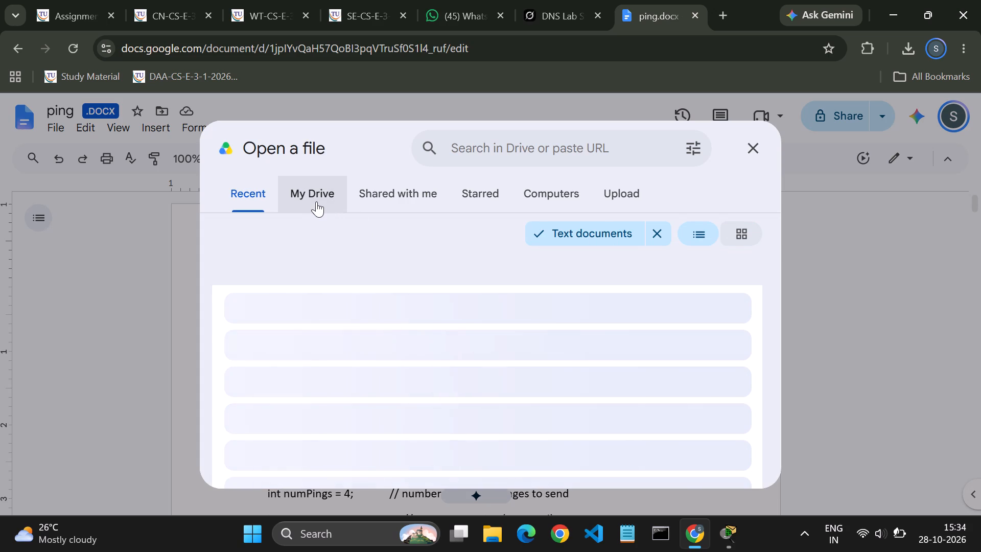
{"action": "left_click", "coordinate": [316, 201]}
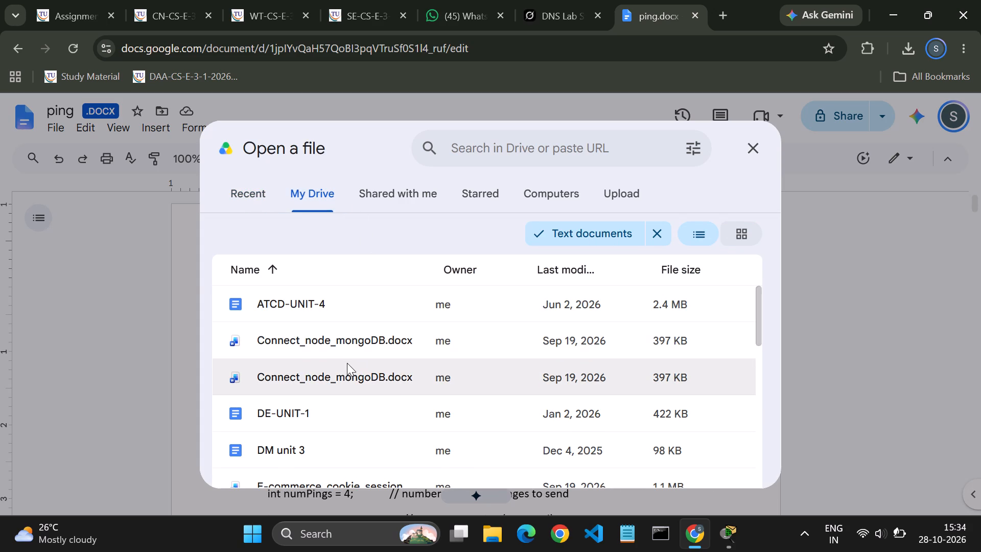
{"action": "scroll", "coordinate": [347, 363], "scroll_direction": "down", "scroll_amount": 8}
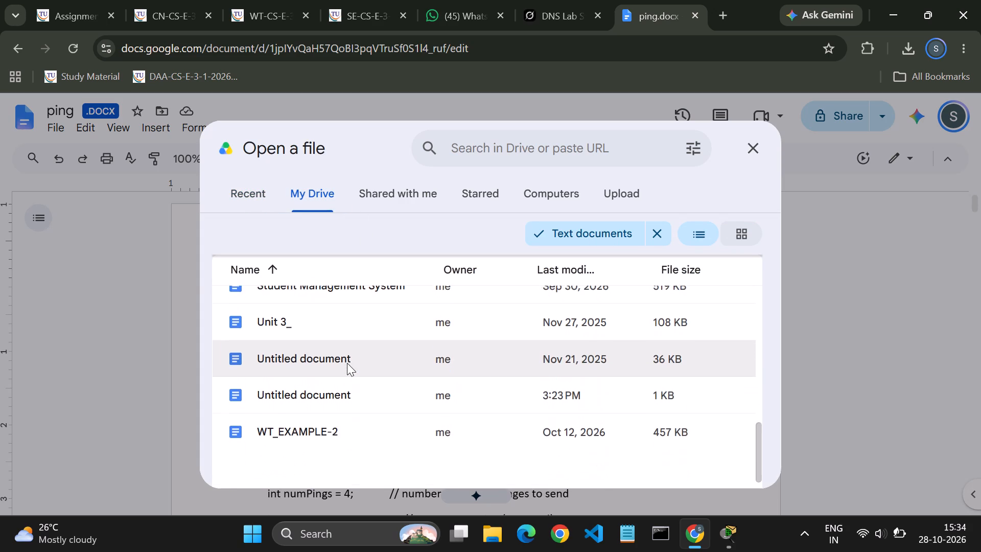
{"action": "scroll", "coordinate": [347, 363], "scroll_direction": "down", "scroll_amount": 3}
{"action": "scroll", "coordinate": [347, 363], "scroll_direction": "up", "scroll_amount": 8}
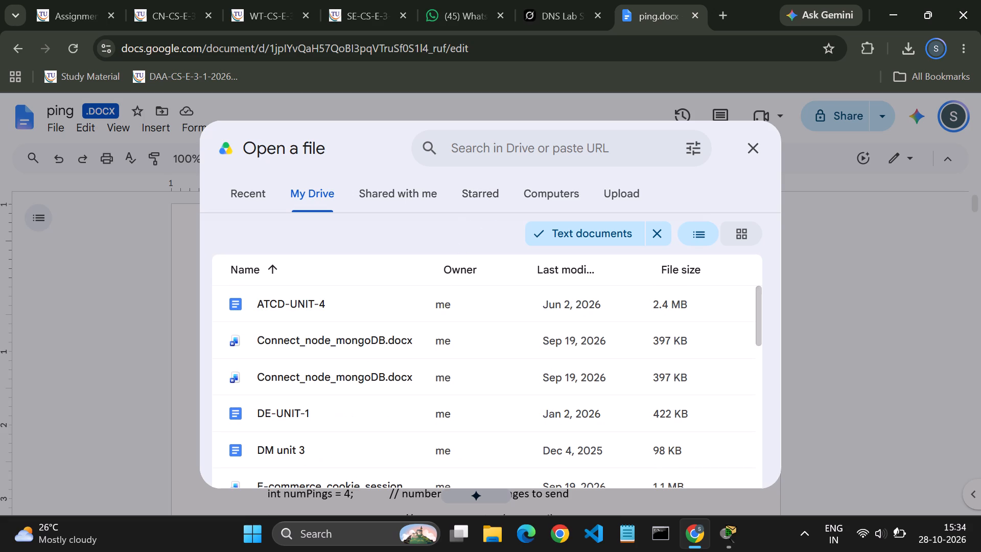
{"action": "left_click", "coordinate": [482, 149]}
{"action": "type", "text": "cn"}
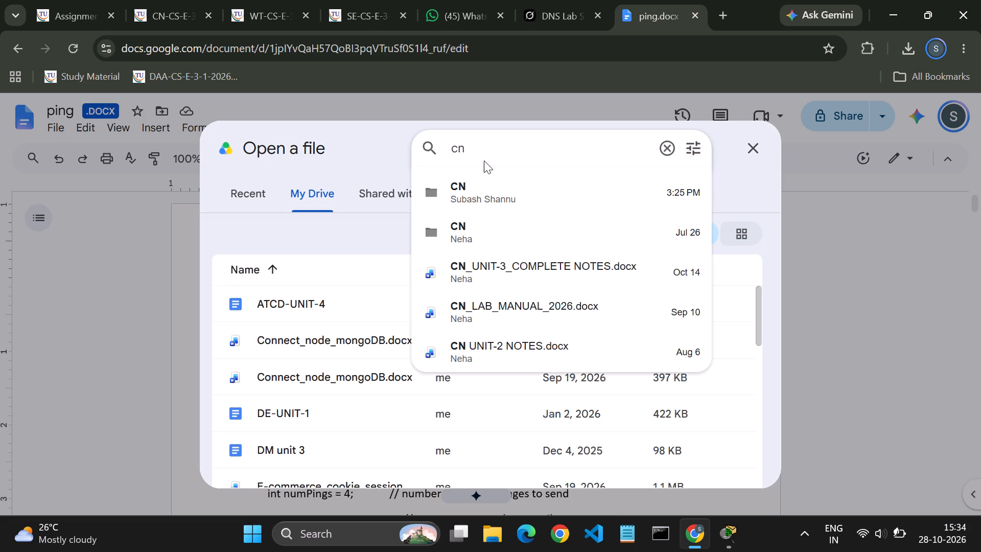
{"action": "left_click", "coordinate": [453, 180]}
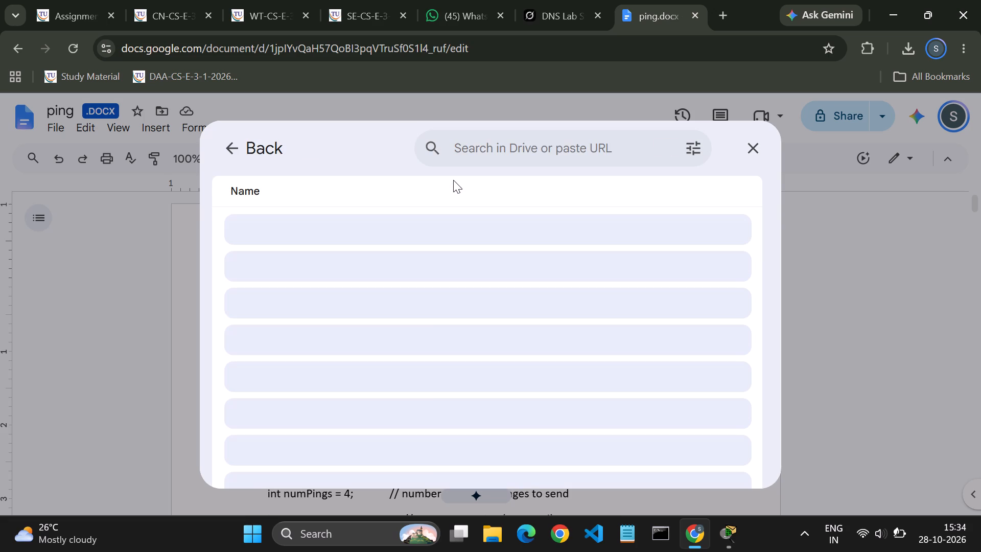
{"action": "double_click", "coordinate": [354, 225]}
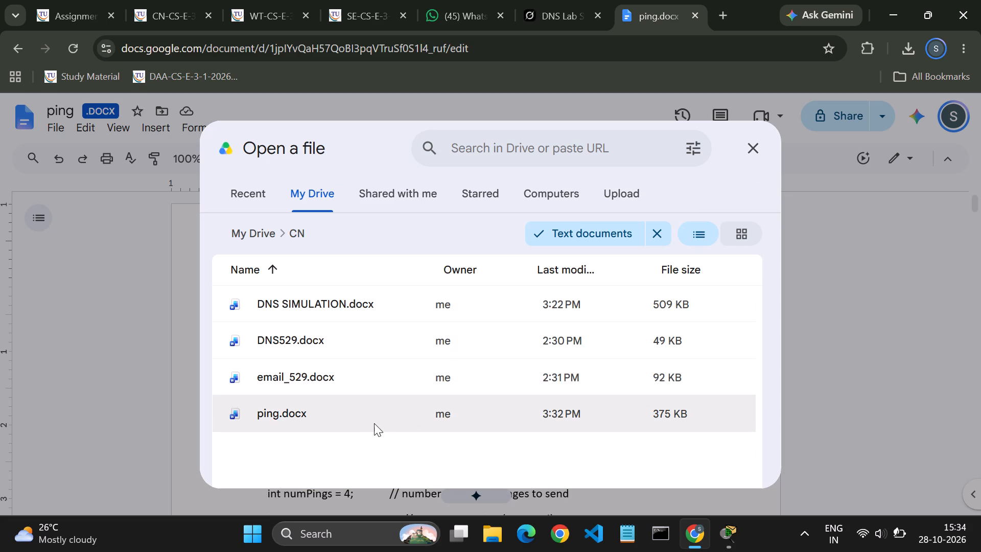
{"action": "left_click", "coordinate": [324, 378]}
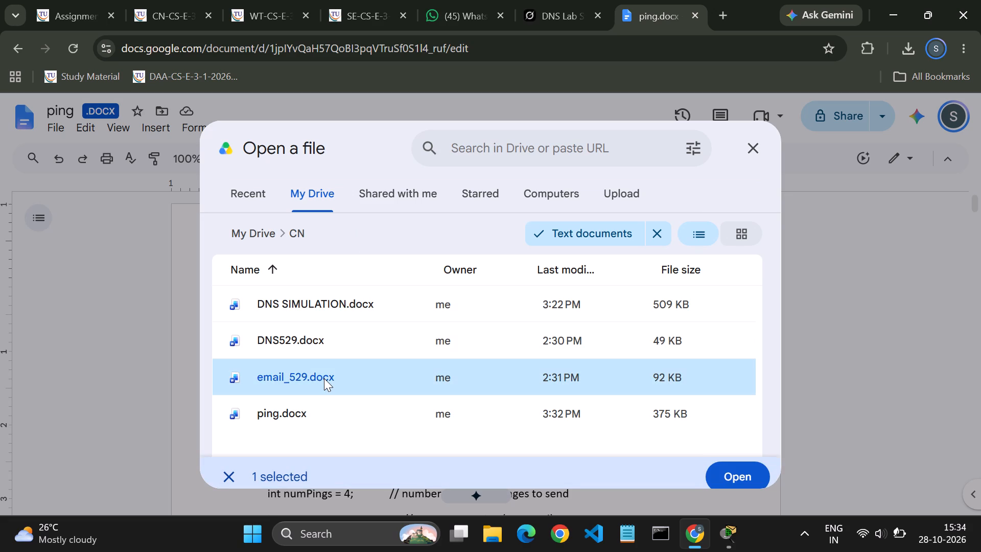
{"action": "left_click", "coordinate": [731, 466]}
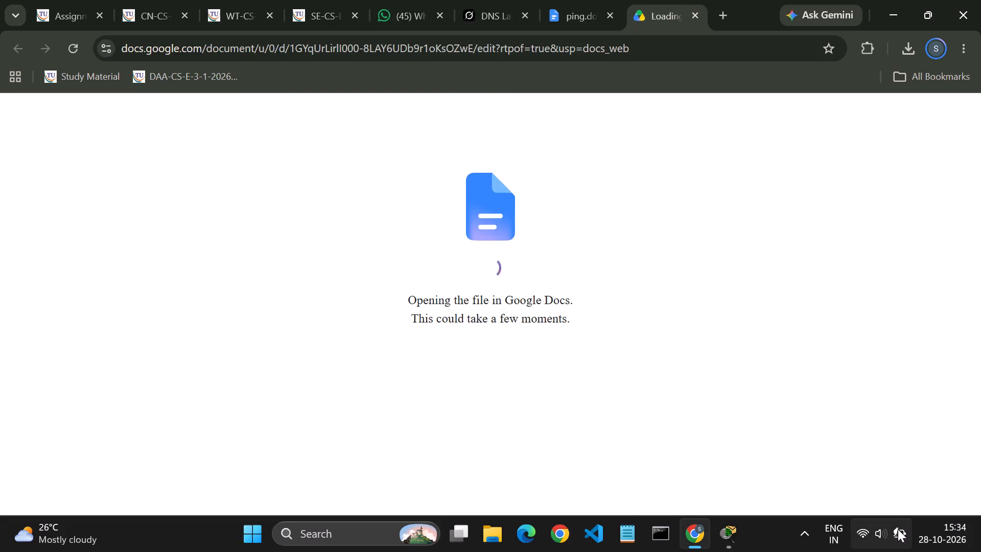
{"action": "left_click", "coordinate": [884, 535]}
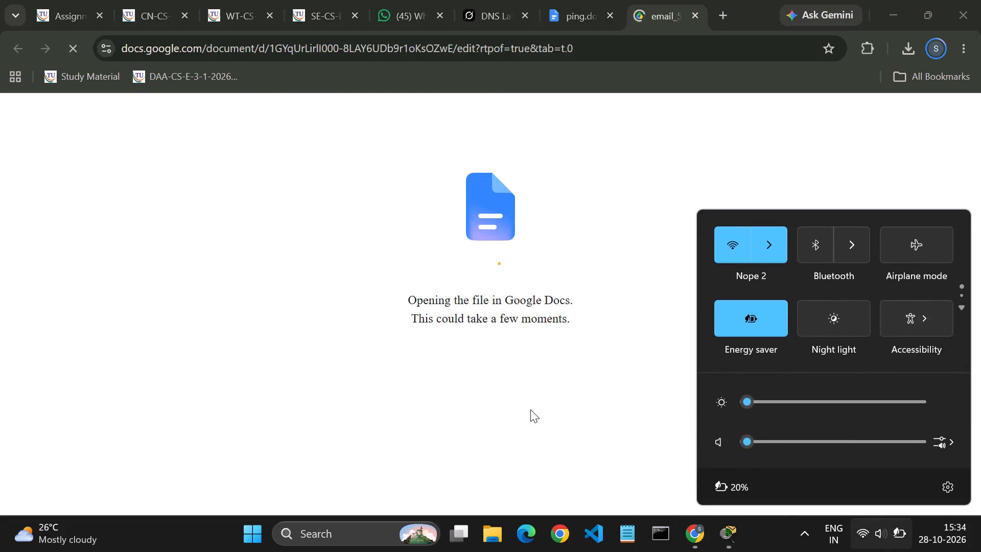
Review the whole email_529 document, from the screenshots at its start through the Java code to the last page and back.
{"action": "left_click", "coordinate": [530, 409]}
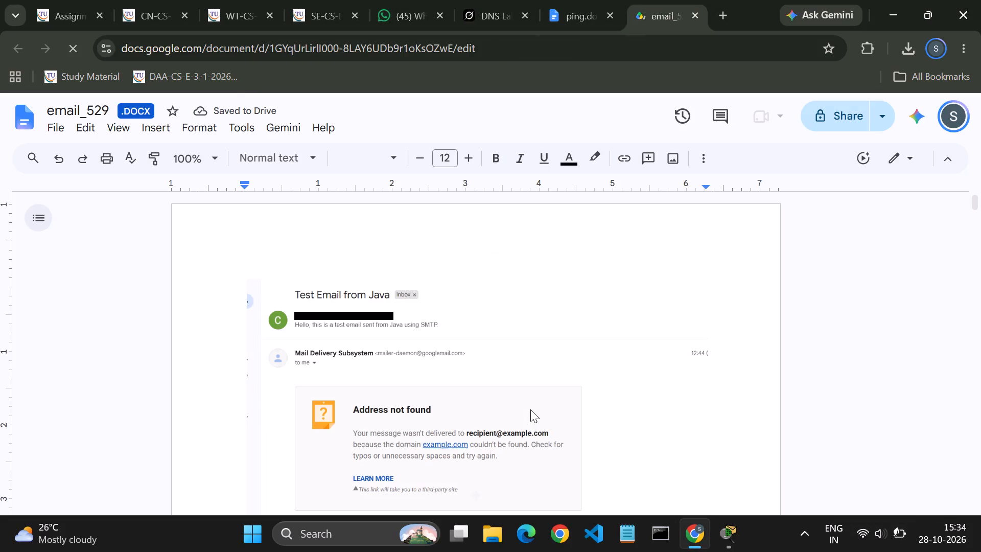
{"action": "scroll", "coordinate": [530, 409], "scroll_direction": "down", "scroll_amount": 2}
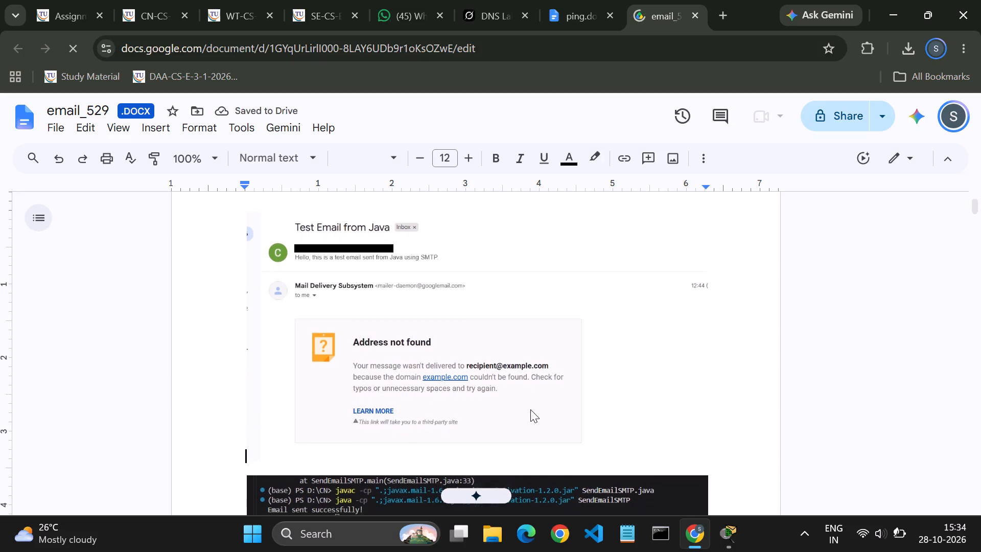
{"action": "scroll", "coordinate": [530, 409], "scroll_direction": "down", "scroll_amount": 2}
{"action": "scroll", "coordinate": [530, 409], "scroll_direction": "up", "scroll_amount": 2}
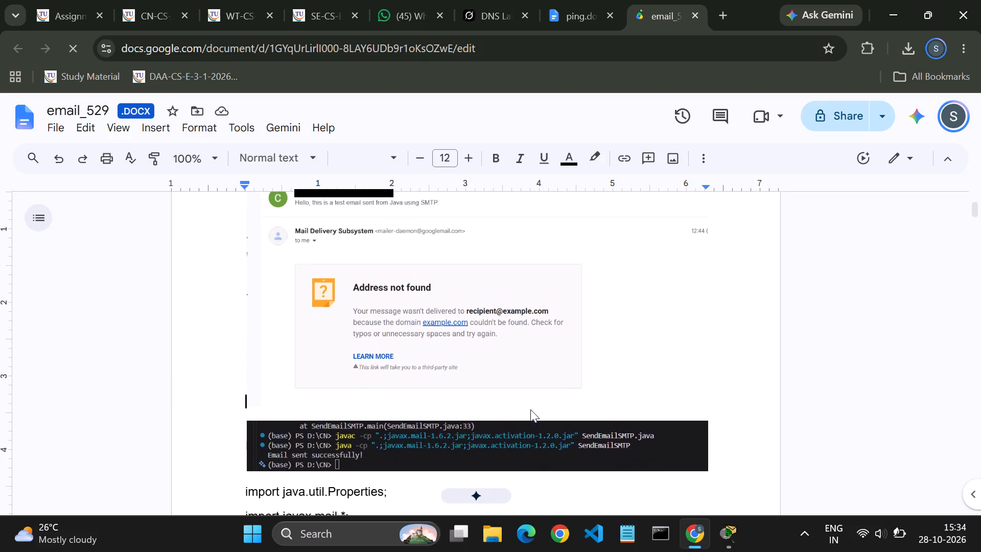
{"action": "scroll", "coordinate": [530, 409], "scroll_direction": "up", "scroll_amount": 2}
{"action": "scroll", "coordinate": [530, 409], "scroll_direction": "down", "scroll_amount": 3}
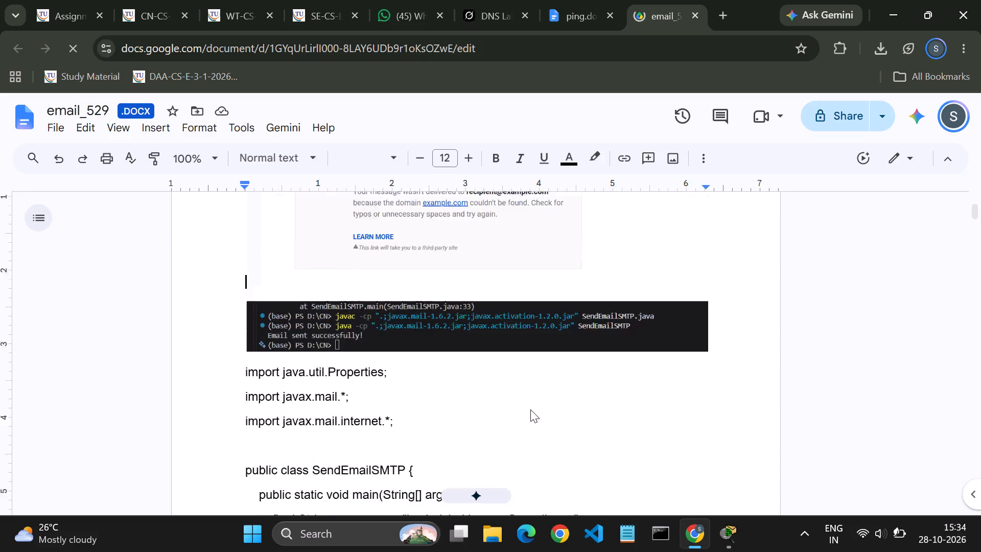
{"action": "scroll", "coordinate": [530, 409], "scroll_direction": "down", "scroll_amount": 10}
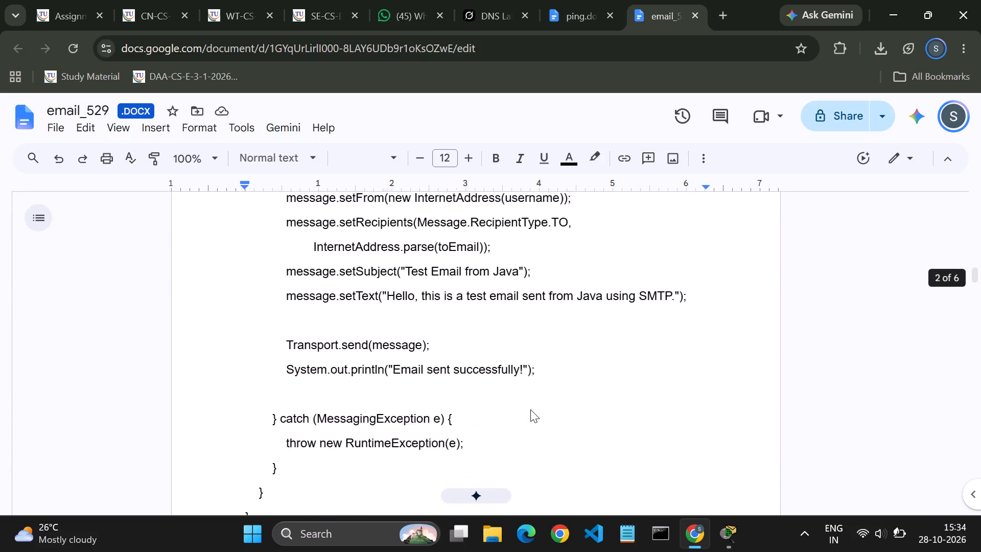
{"action": "scroll", "coordinate": [530, 409], "scroll_direction": "down", "scroll_amount": 16}
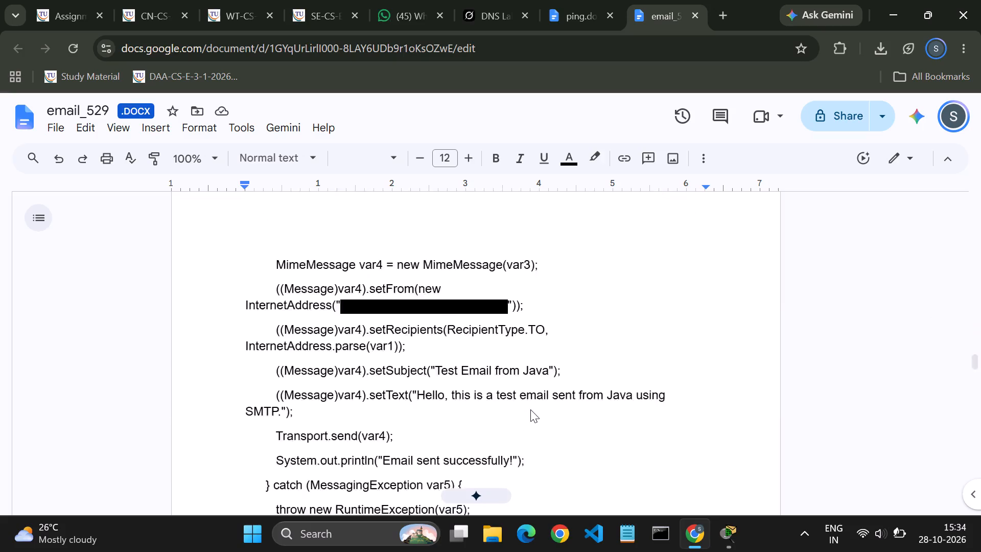
{"action": "scroll", "coordinate": [530, 409], "scroll_direction": "down", "scroll_amount": 19}
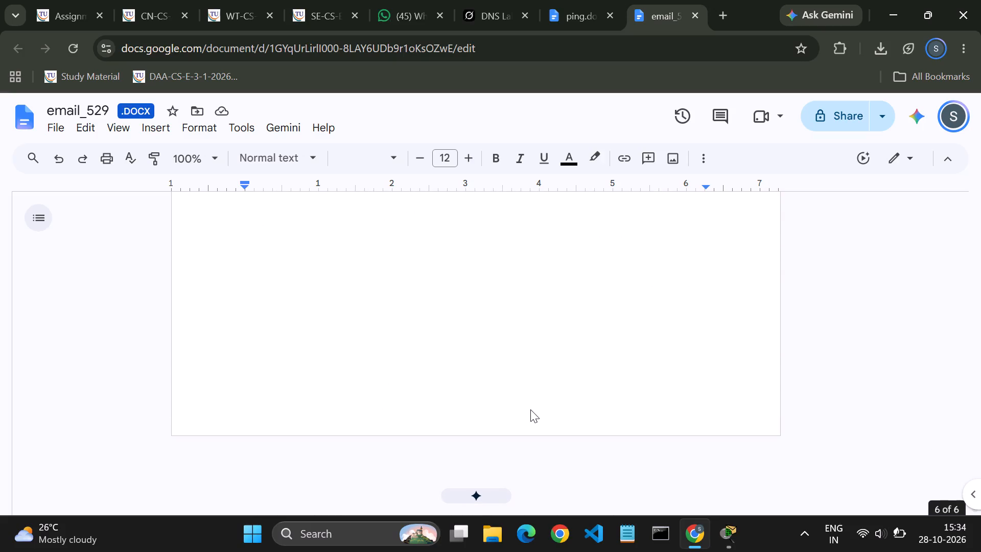
{"action": "scroll", "coordinate": [530, 409], "scroll_direction": "down", "scroll_amount": 4}
{"action": "scroll", "coordinate": [530, 409], "scroll_direction": "up", "scroll_amount": 15}
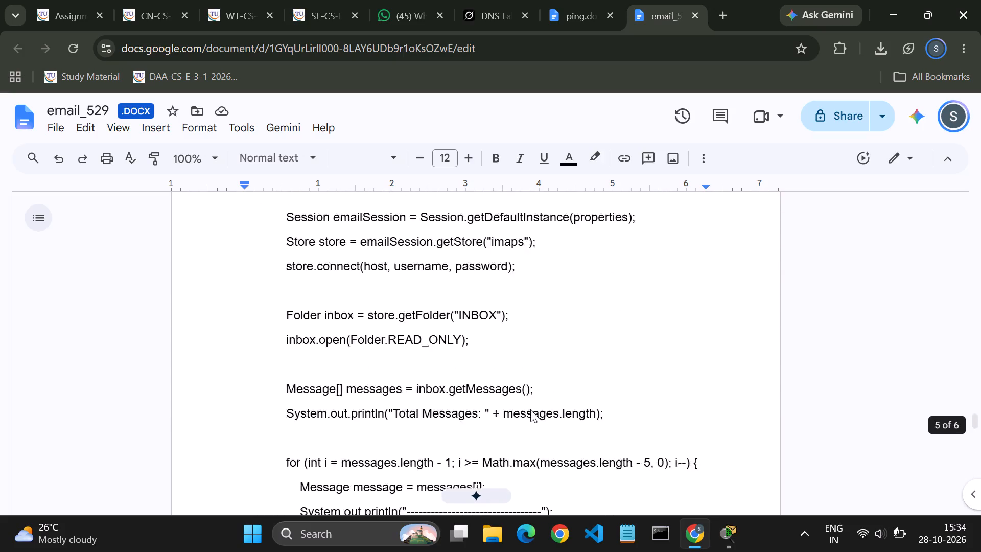
{"action": "scroll", "coordinate": [530, 409], "scroll_direction": "up", "scroll_amount": 17}
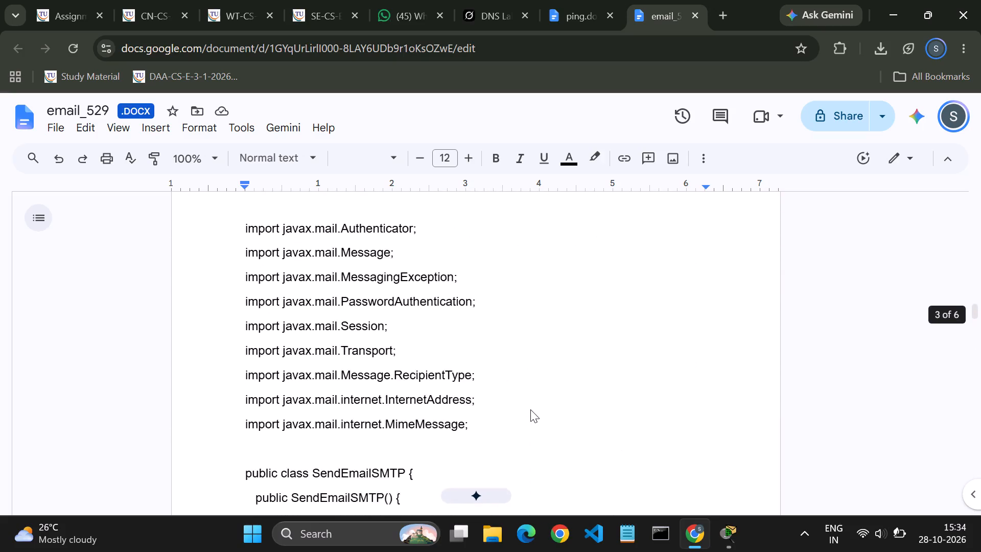
{"action": "scroll", "coordinate": [530, 409], "scroll_direction": "up", "scroll_amount": 15}
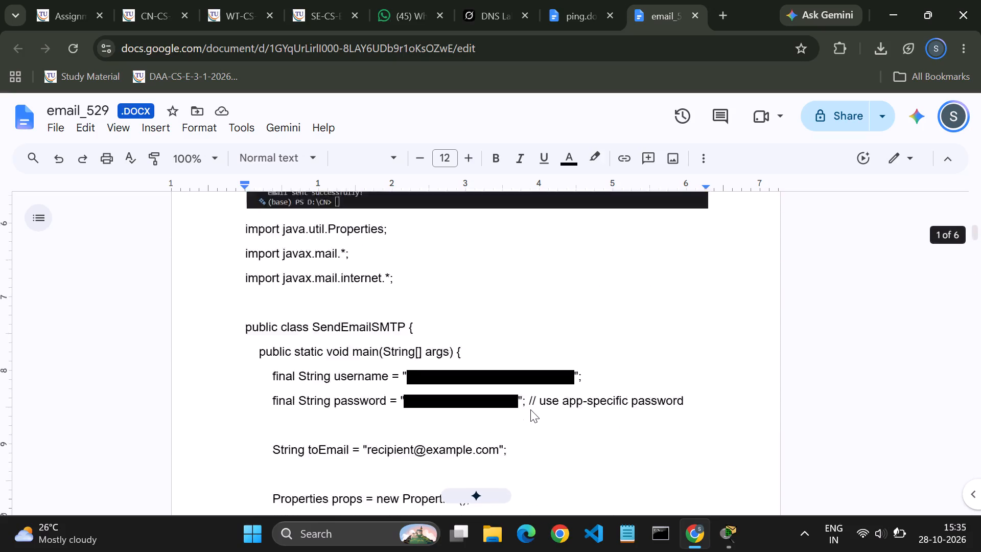
{"action": "scroll", "coordinate": [530, 409], "scroll_direction": "up", "scroll_amount": 5}
Move the "Test Email from Java" inbox screenshot from the document's start to the empty line after the last code block.
{"action": "scroll", "coordinate": [530, 409], "scroll_direction": "down", "scroll_amount": 2}
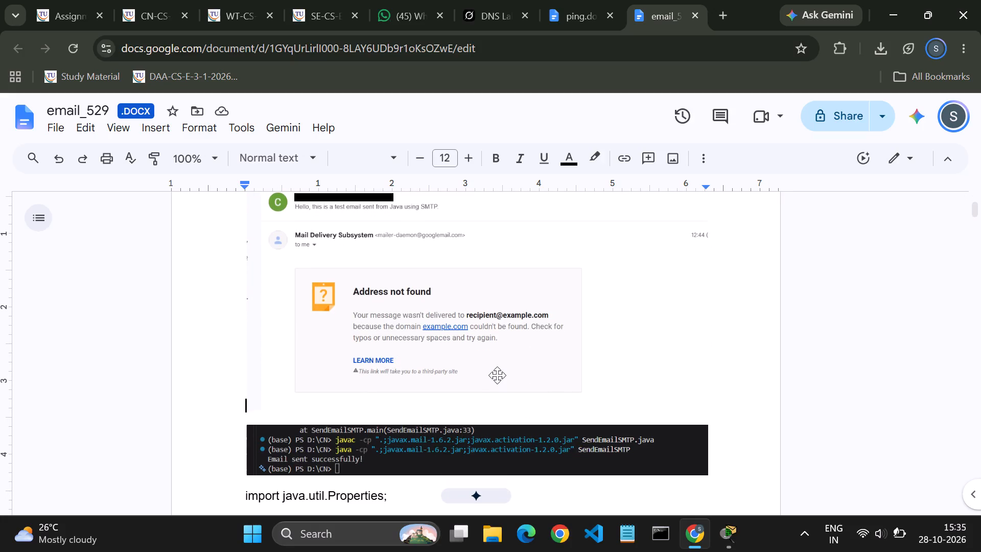
{"action": "left_click", "coordinate": [497, 375]}
{"action": "scroll", "coordinate": [497, 375], "scroll_direction": "down", "scroll_amount": 1}
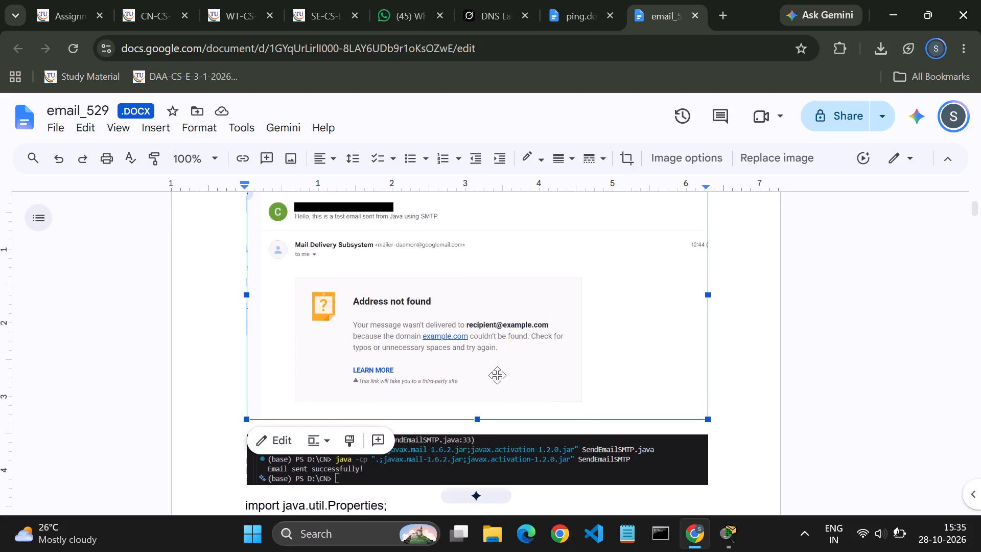
{"action": "scroll", "coordinate": [497, 375], "scroll_direction": "down", "scroll_amount": 1}
{"action": "key", "text": "ctrl+x"}
{"action": "scroll", "coordinate": [497, 375], "scroll_direction": "down", "scroll_amount": 18}
{"action": "scroll", "coordinate": [497, 375], "scroll_direction": "down", "scroll_amount": 6}
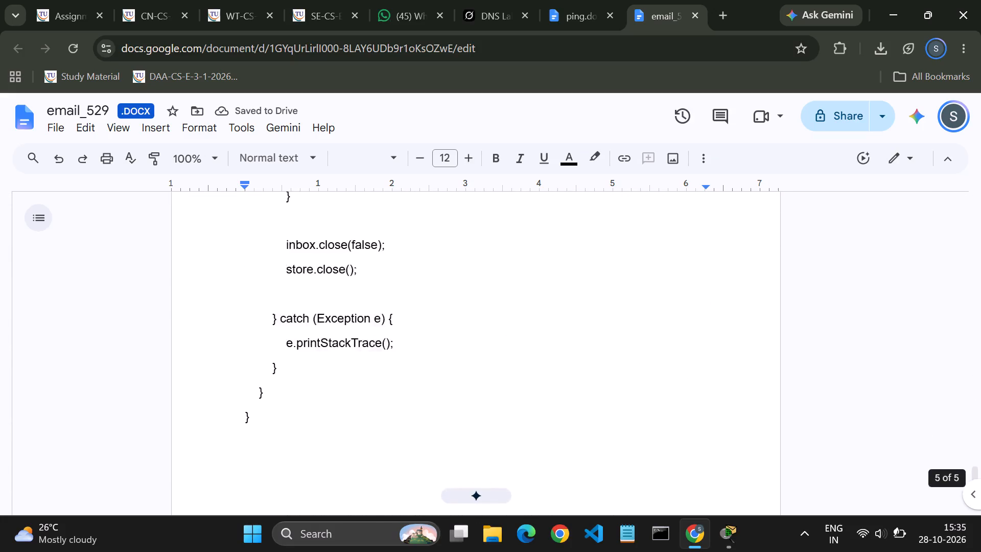
{"action": "scroll", "coordinate": [497, 375], "scroll_direction": "down", "scroll_amount": 3}
{"action": "scroll", "coordinate": [497, 375], "scroll_direction": "up", "scroll_amount": 2}
{"action": "left_click", "coordinate": [279, 325]}
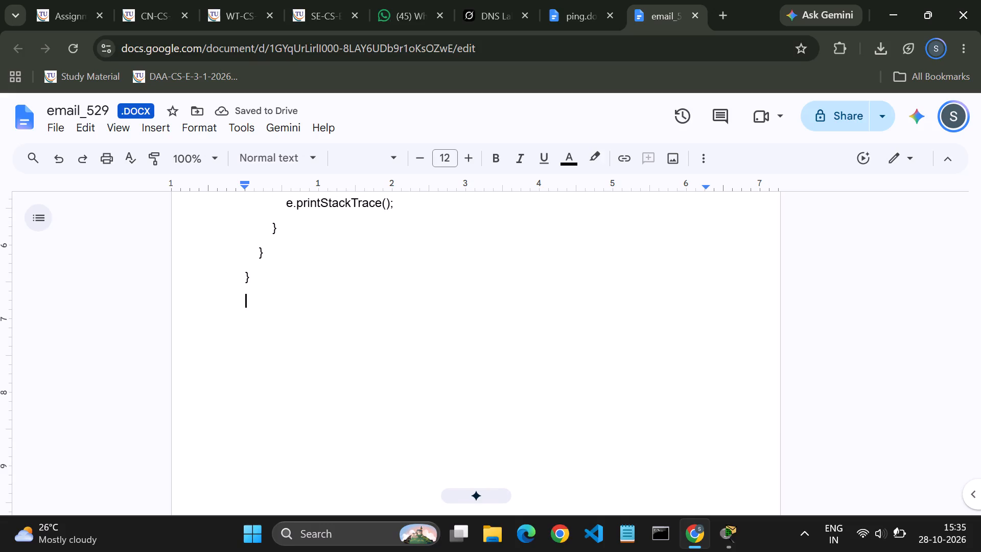
{"action": "key", "text": "ctrl+v"}
Move the terminal screenshot of the SendEmailSMTP run from the document's start to the end, by the inbox screenshot.
{"action": "scroll", "coordinate": [452, 303], "scroll_direction": "up", "scroll_amount": 16}
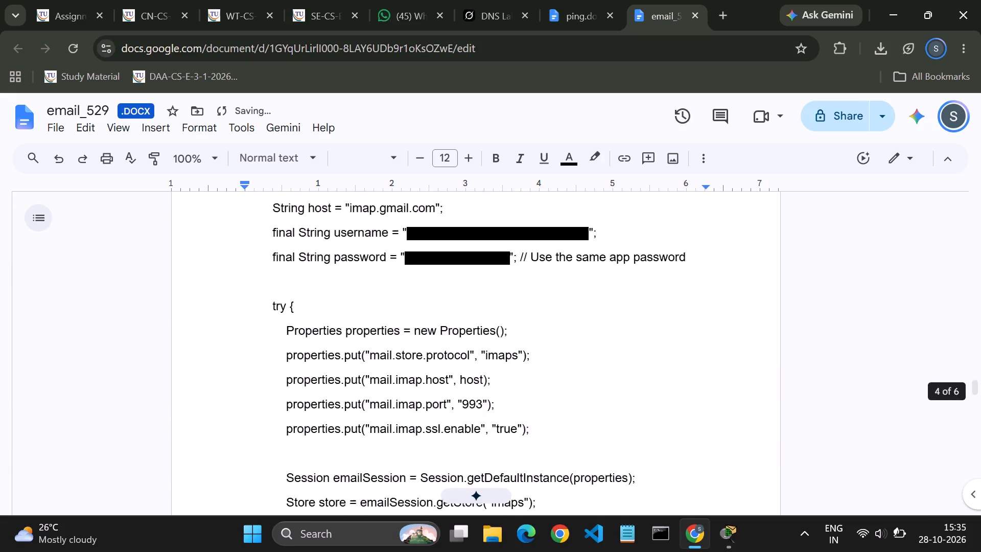
{"action": "scroll", "coordinate": [452, 303], "scroll_direction": "up", "scroll_amount": 17}
{"action": "scroll", "coordinate": [452, 303], "scroll_direction": "up", "scroll_amount": 6}
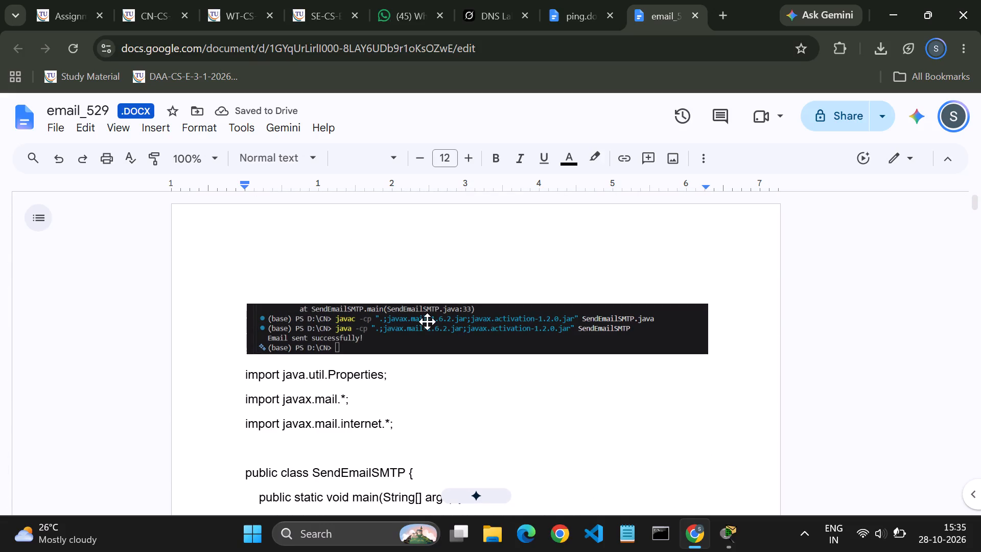
{"action": "left_click", "coordinate": [427, 321]}
{"action": "key", "text": "ctrl+x"}
{"action": "scroll", "coordinate": [544, 383], "scroll_direction": "down", "scroll_amount": 3}
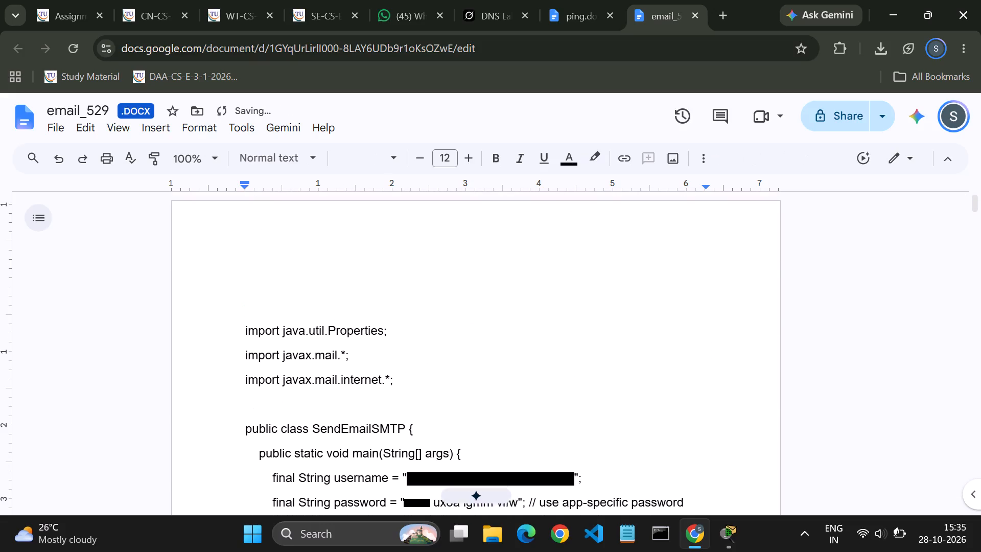
{"action": "scroll", "coordinate": [544, 383], "scroll_direction": "down", "scroll_amount": 3}
{"action": "scroll", "coordinate": [544, 383], "scroll_direction": "down", "scroll_amount": 20}
{"action": "scroll", "coordinate": [544, 383], "scroll_direction": "down", "scroll_amount": 9}
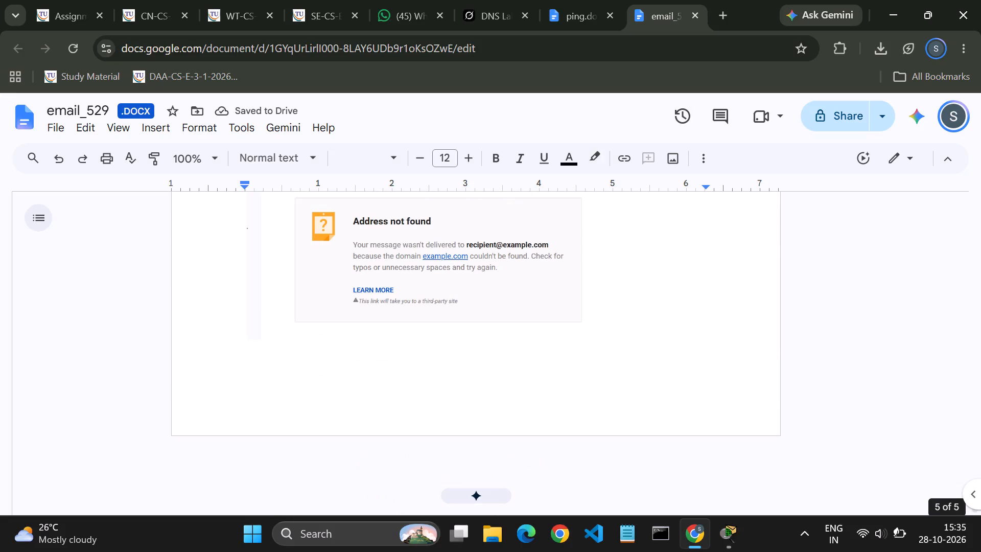
{"action": "left_click", "coordinate": [377, 349]}
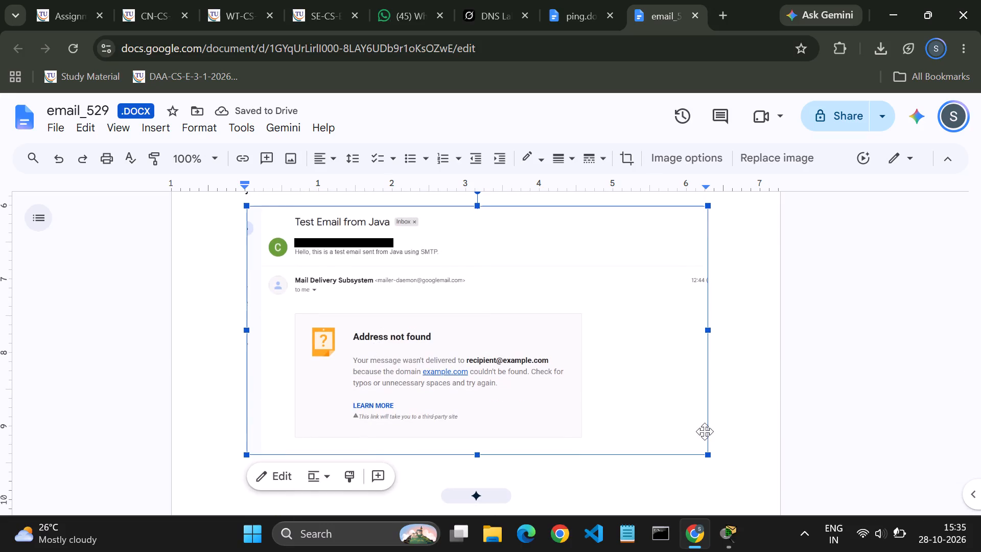
Add line breaks after the Test Email from Java inbox screenshot and paste the terminal output screenshot below it.
{"action": "left_click", "coordinate": [727, 437]}
{"action": "key", "text": "shift+Return"}
{"action": "key", "text": "shift+Return"}
{"action": "key", "text": "shift+Return"}
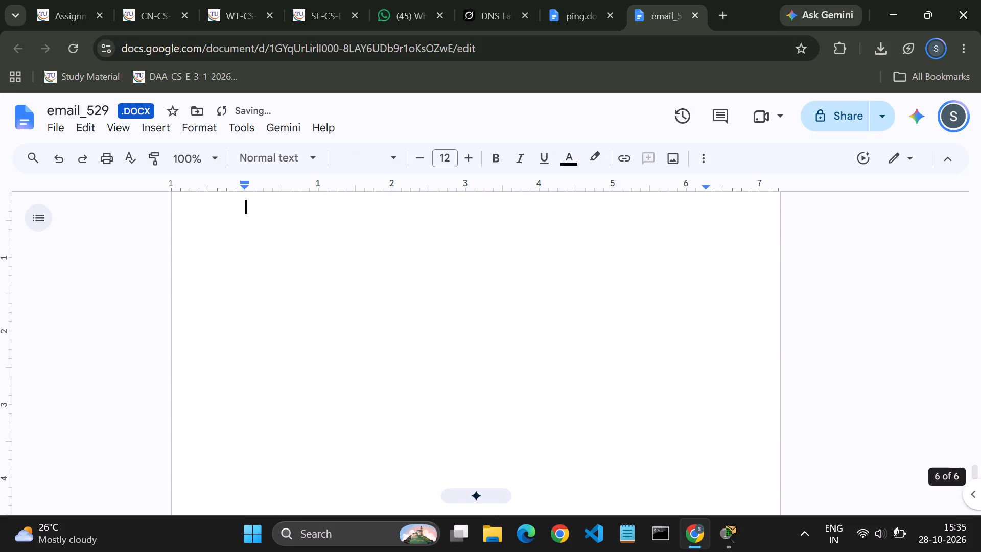
{"action": "key", "text": "BackSpace"}
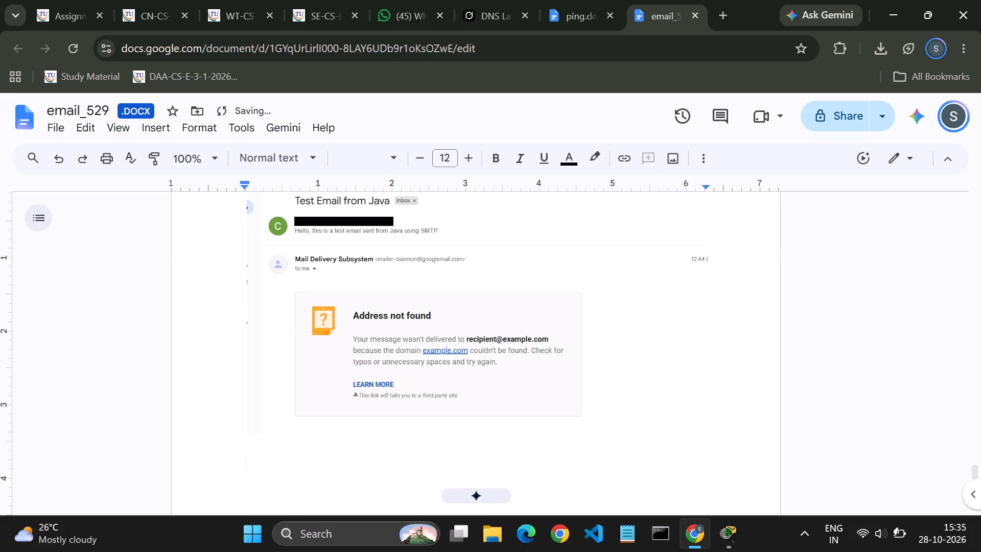
{"action": "key", "text": "ctrl+v"}
Select the title "Program to implement HTTP Request and Response Using Java HTTP Server and Client." in the Tessellator assignments list.
{"action": "scroll", "coordinate": [607, 327], "scroll_direction": "up", "scroll_amount": 8}
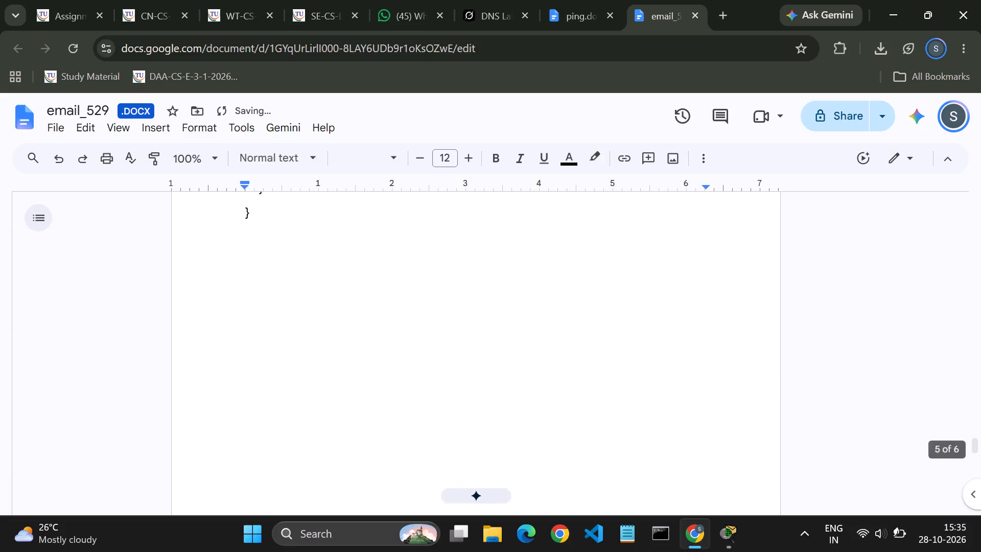
{"action": "scroll", "coordinate": [607, 327], "scroll_direction": "up", "scroll_amount": 19}
{"action": "scroll", "coordinate": [607, 327], "scroll_direction": "up", "scroll_amount": 9}
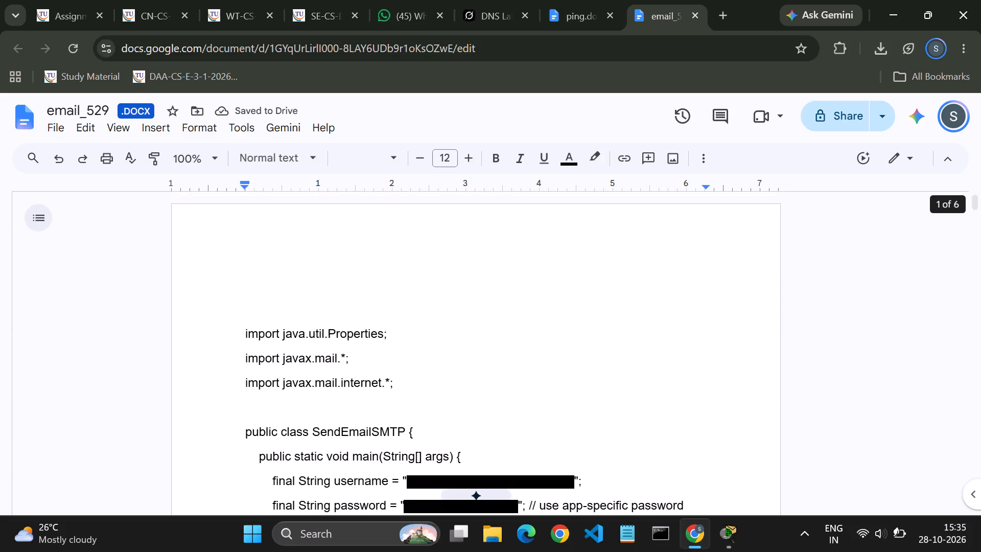
{"action": "scroll", "coordinate": [607, 327], "scroll_direction": "up", "scroll_amount": 4}
{"action": "left_click", "coordinate": [67, 5]}
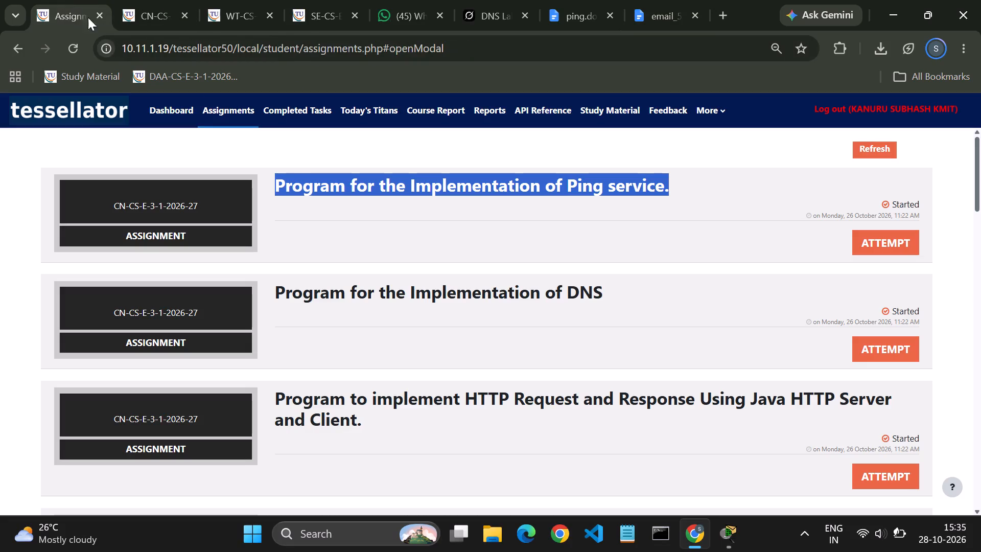
{"action": "scroll", "coordinate": [486, 312], "scroll_direction": "down", "scroll_amount": 2}
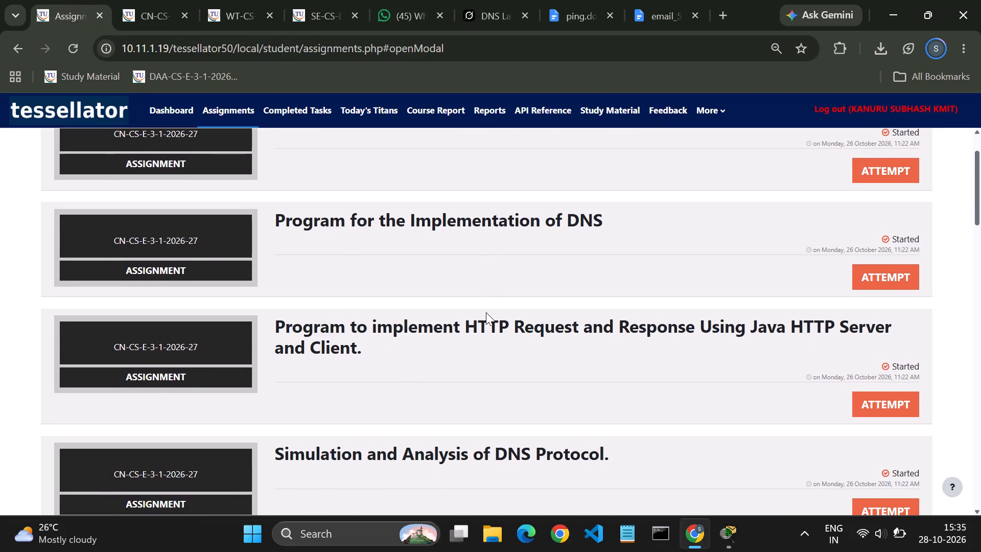
{"action": "scroll", "coordinate": [486, 312], "scroll_direction": "up", "scroll_amount": 1}
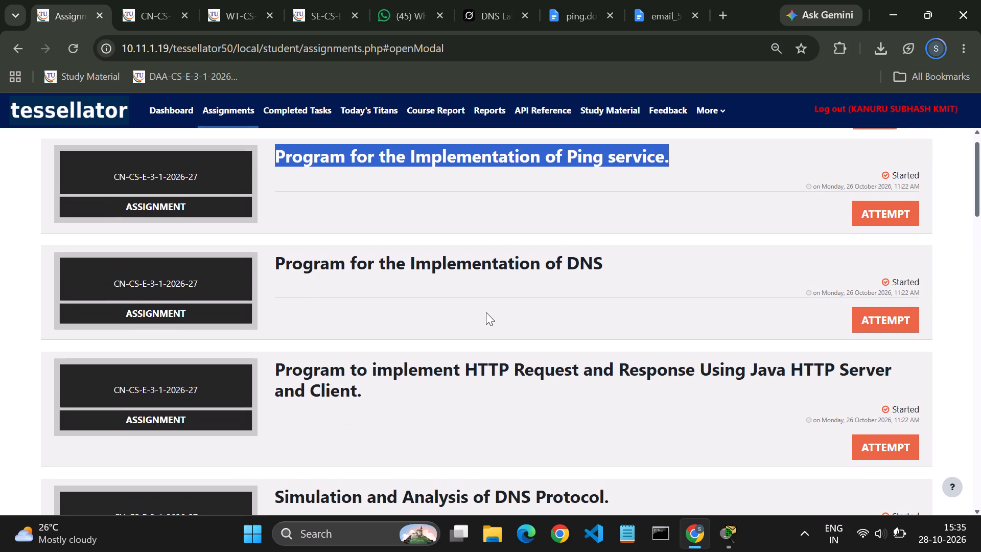
{"action": "scroll", "coordinate": [486, 312], "scroll_direction": "up", "scroll_amount": 1}
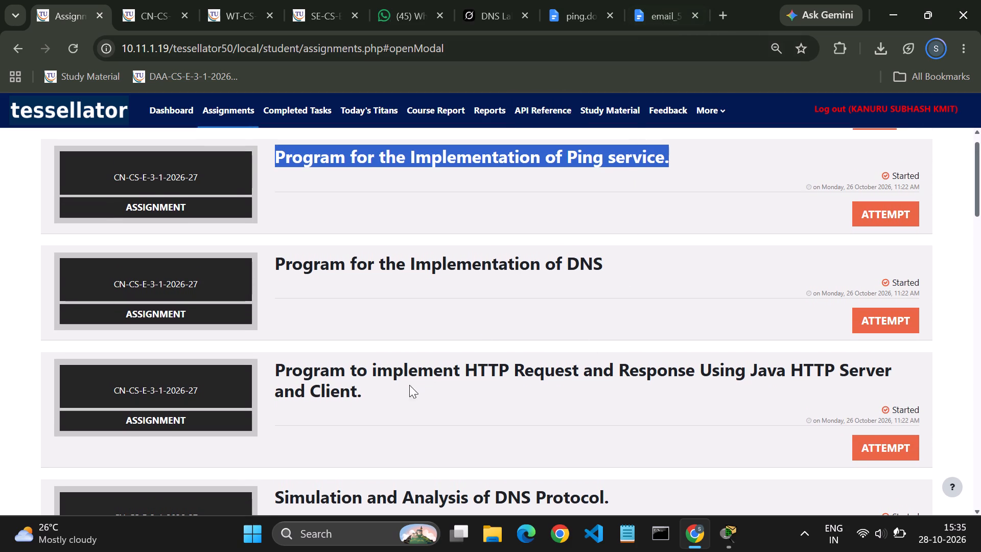
{"action": "left_click_drag", "start_coordinate": [273, 370], "coordinate": [371, 395]}
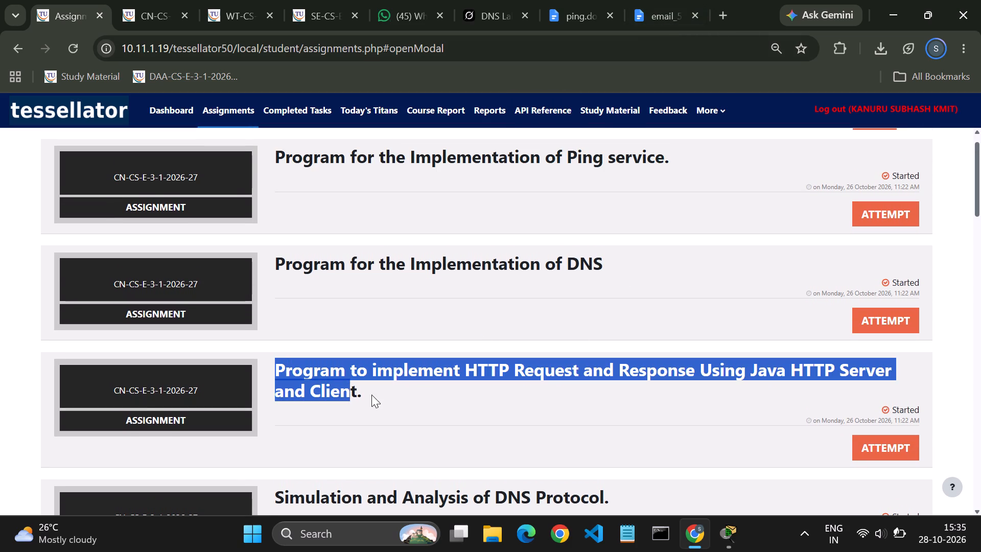
Copy the full title "Program to implement HTTP Request and Response Using Java HTTP Server and Client." and paste it above the code in email_529.
{"action": "left_click_drag", "start_coordinate": [371, 395], "coordinate": [376, 395]}
{"action": "key", "text": "ctrl+c"}
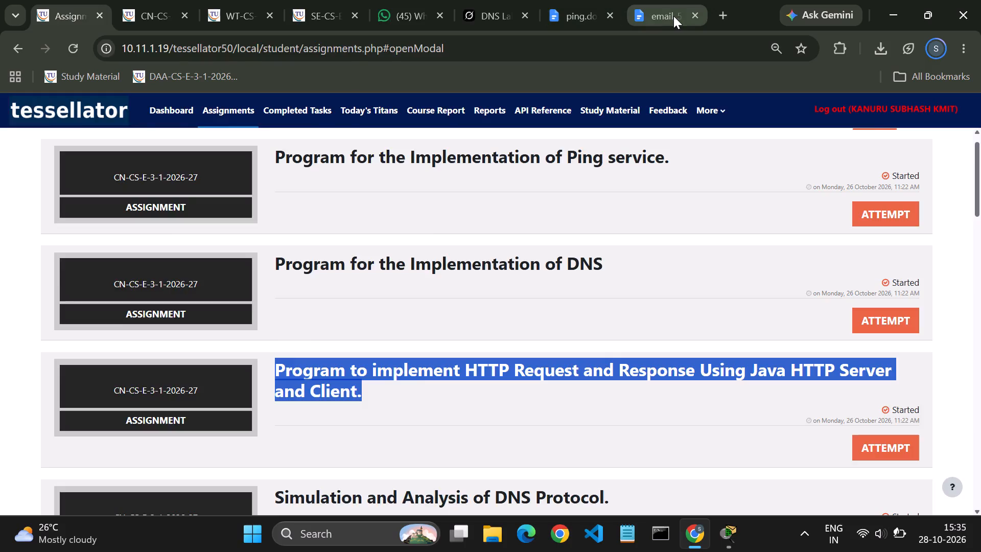
{"action": "left_click", "coordinate": [673, 16]}
{"action": "left_click", "coordinate": [313, 236]}
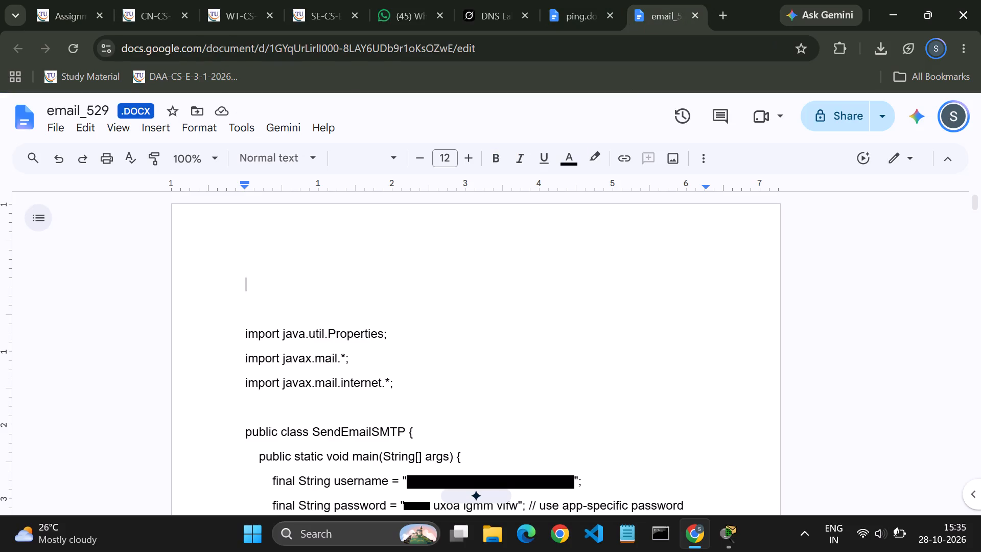
{"action": "key", "text": "ctrl+v"}
{"action": "left_click", "coordinate": [533, 323]}
Review the email_529 document from the pasted heading through the code to the output screenshots.
{"action": "scroll", "coordinate": [533, 323], "scroll_direction": "down", "scroll_amount": 2}
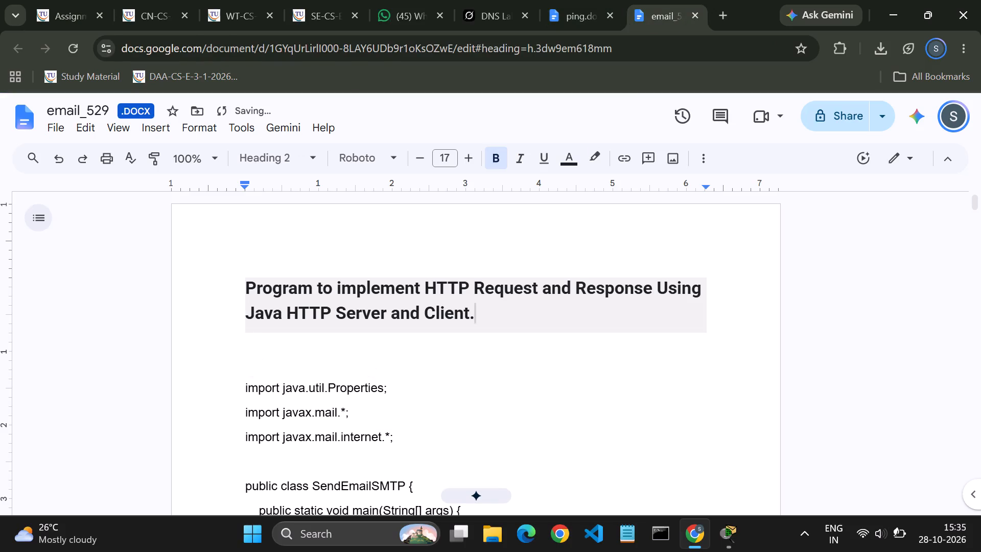
{"action": "scroll", "coordinate": [533, 323], "scroll_direction": "down", "scroll_amount": 16}
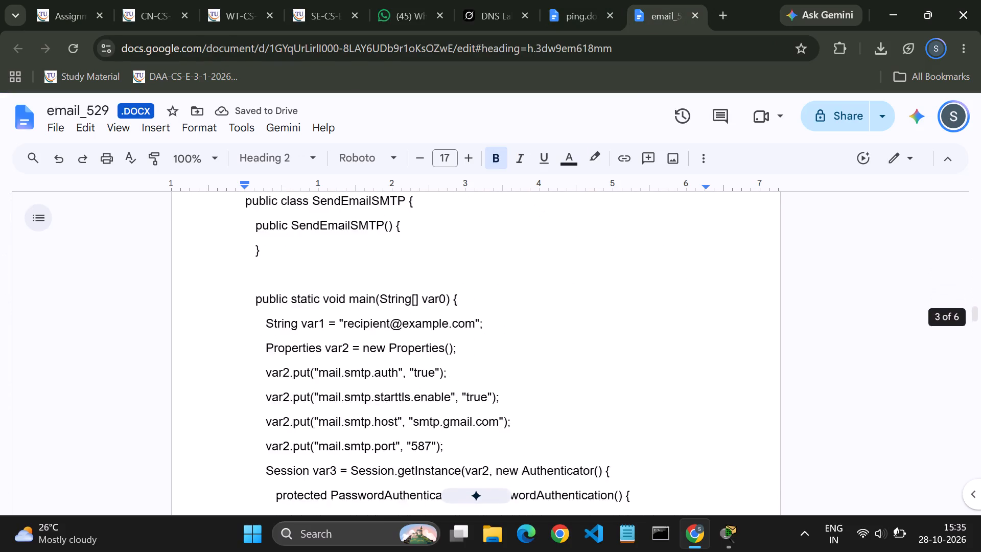
{"action": "scroll", "coordinate": [533, 323], "scroll_direction": "down", "scroll_amount": 8}
{"action": "scroll", "coordinate": [533, 323], "scroll_direction": "down", "scroll_amount": 13}
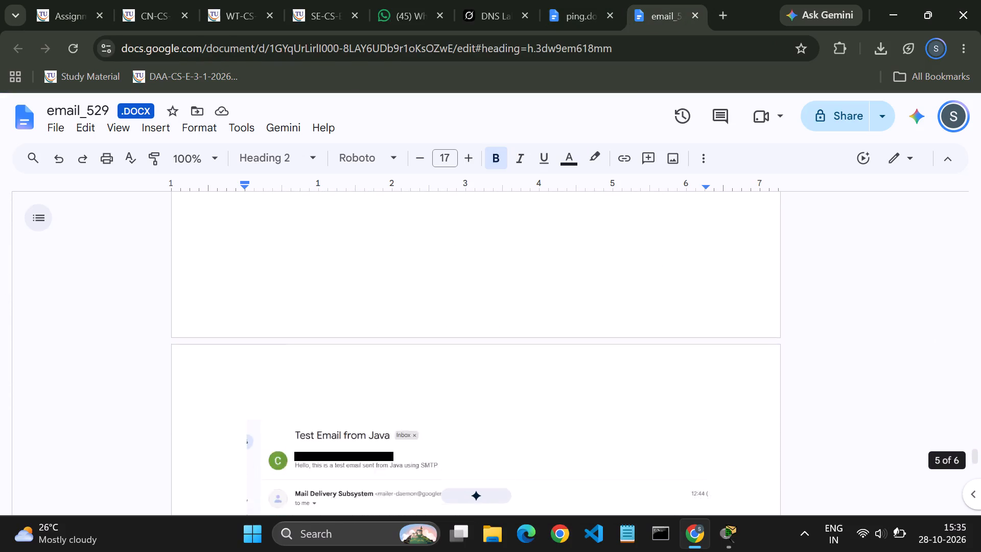
{"action": "scroll", "coordinate": [533, 323], "scroll_direction": "down", "scroll_amount": 3}
{"action": "scroll", "coordinate": [533, 323], "scroll_direction": "up", "scroll_amount": 4}
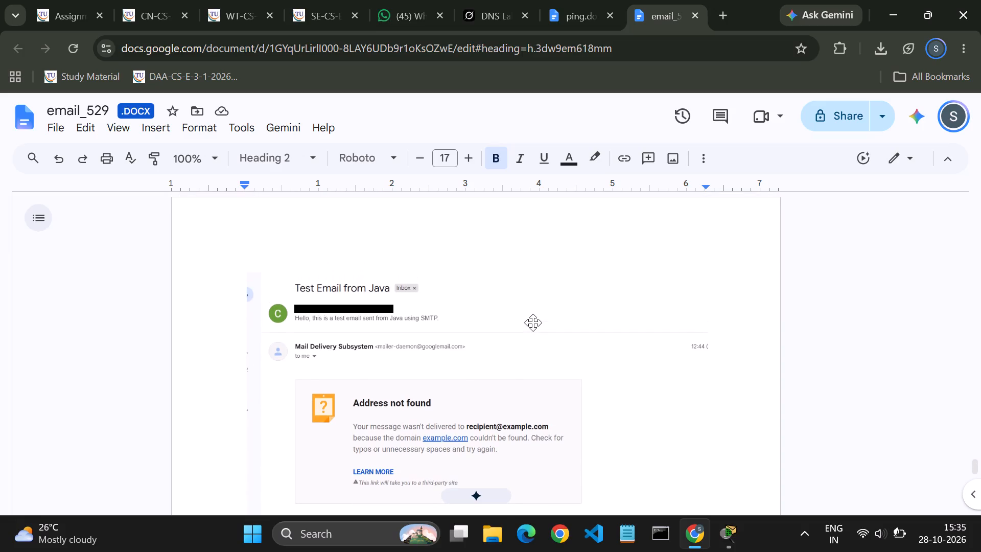
{"action": "scroll", "coordinate": [498, 337], "scroll_direction": "down", "scroll_amount": 1}
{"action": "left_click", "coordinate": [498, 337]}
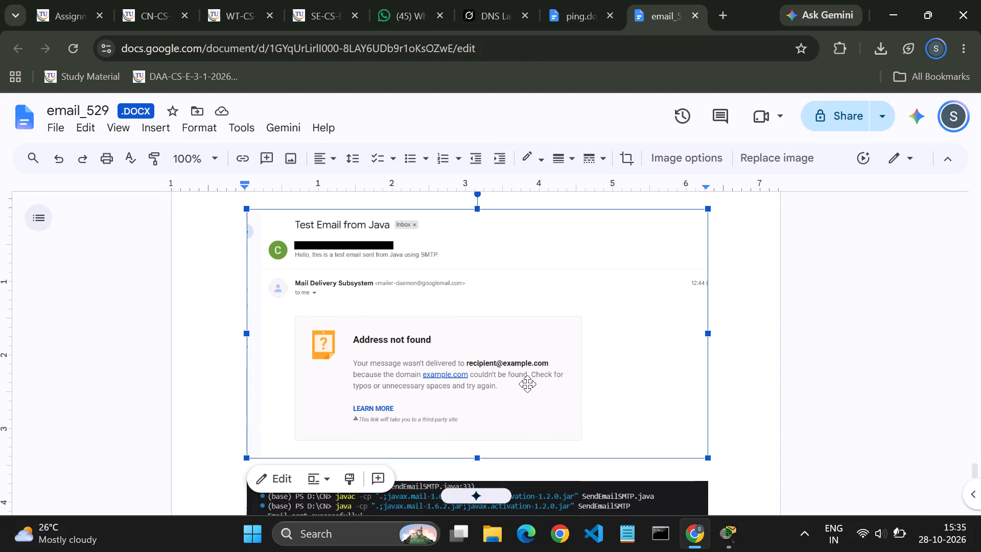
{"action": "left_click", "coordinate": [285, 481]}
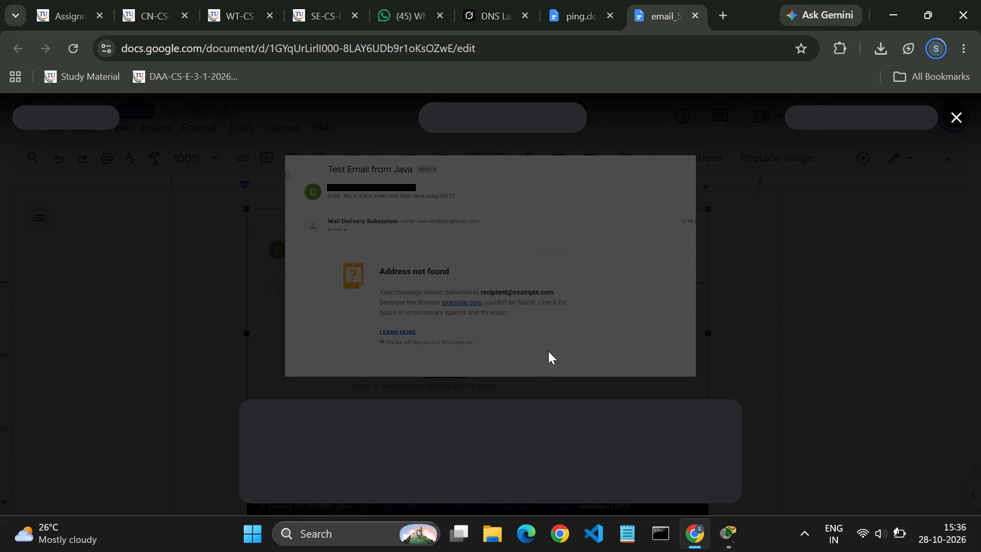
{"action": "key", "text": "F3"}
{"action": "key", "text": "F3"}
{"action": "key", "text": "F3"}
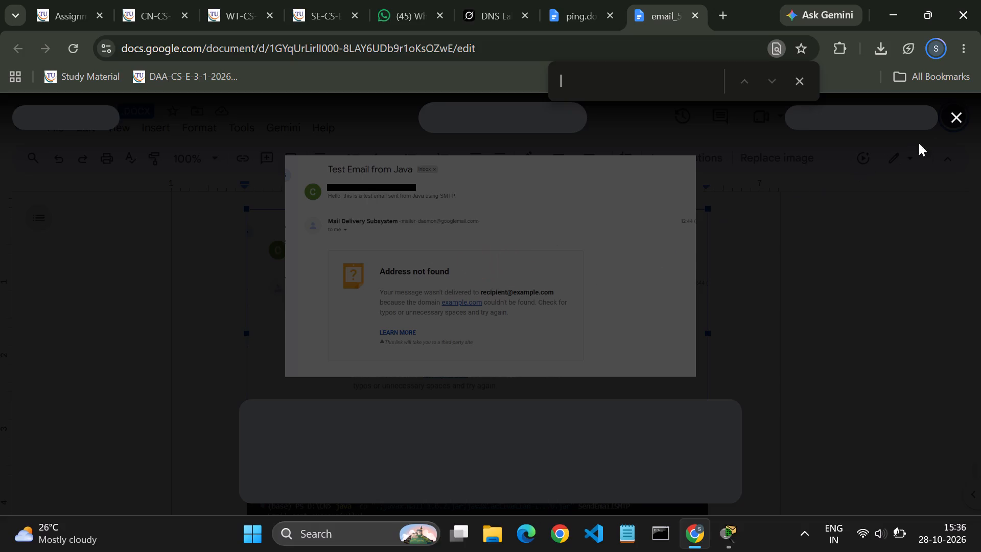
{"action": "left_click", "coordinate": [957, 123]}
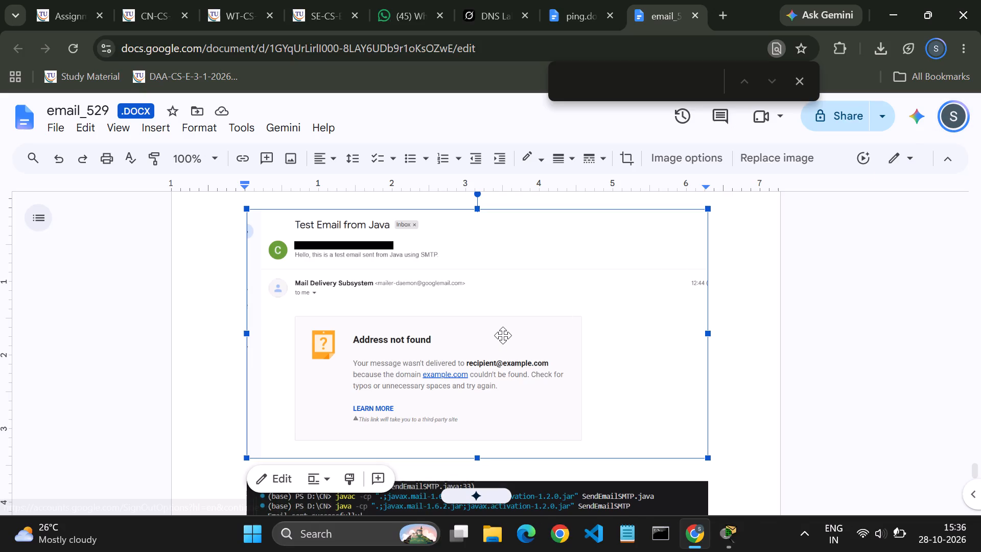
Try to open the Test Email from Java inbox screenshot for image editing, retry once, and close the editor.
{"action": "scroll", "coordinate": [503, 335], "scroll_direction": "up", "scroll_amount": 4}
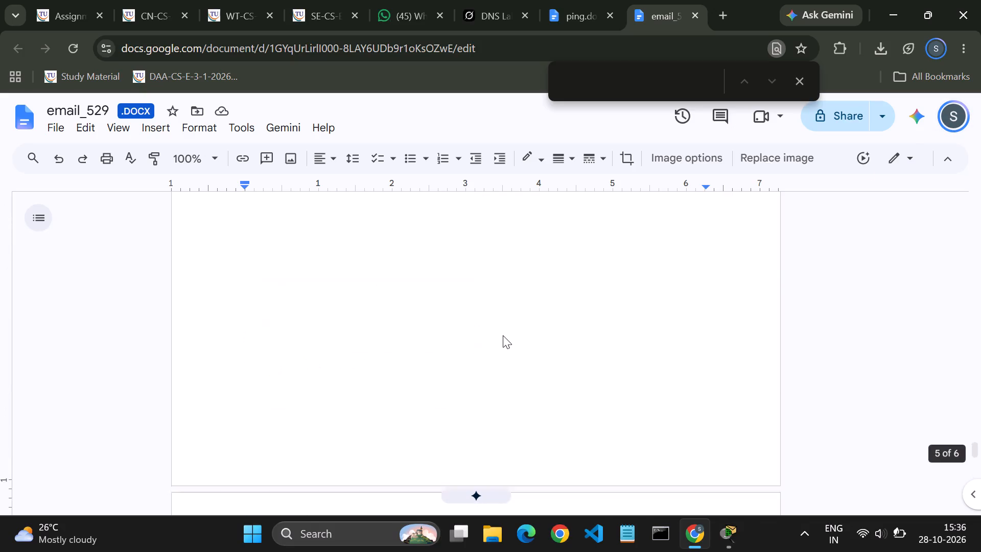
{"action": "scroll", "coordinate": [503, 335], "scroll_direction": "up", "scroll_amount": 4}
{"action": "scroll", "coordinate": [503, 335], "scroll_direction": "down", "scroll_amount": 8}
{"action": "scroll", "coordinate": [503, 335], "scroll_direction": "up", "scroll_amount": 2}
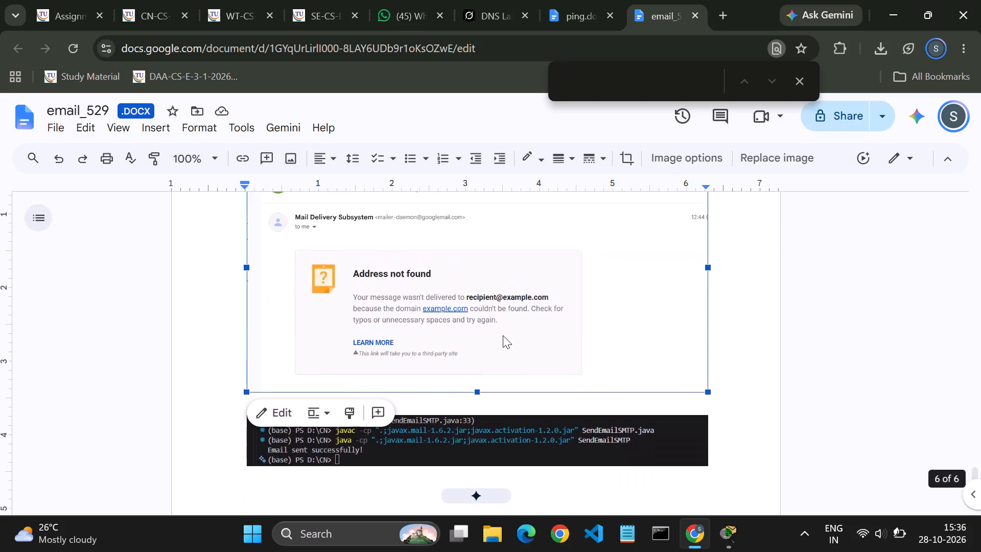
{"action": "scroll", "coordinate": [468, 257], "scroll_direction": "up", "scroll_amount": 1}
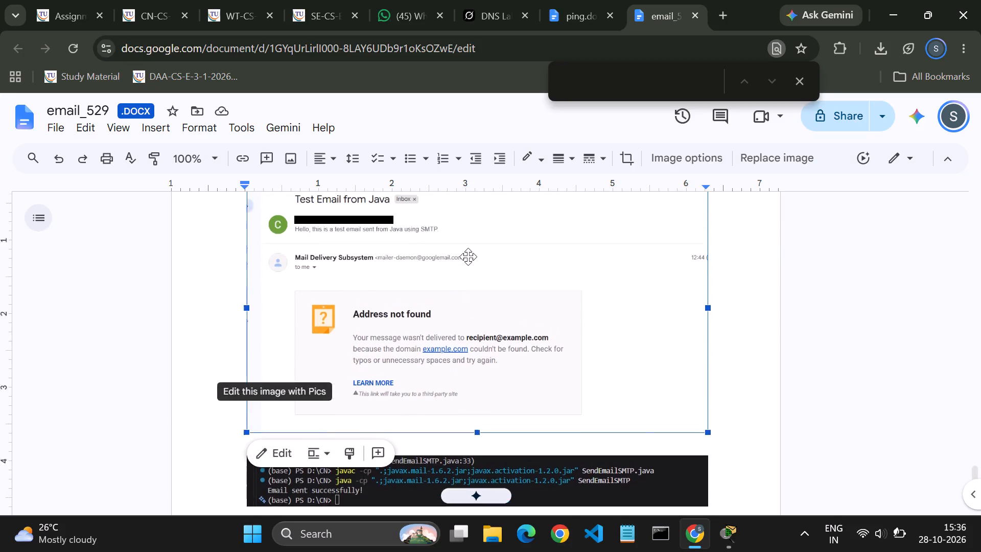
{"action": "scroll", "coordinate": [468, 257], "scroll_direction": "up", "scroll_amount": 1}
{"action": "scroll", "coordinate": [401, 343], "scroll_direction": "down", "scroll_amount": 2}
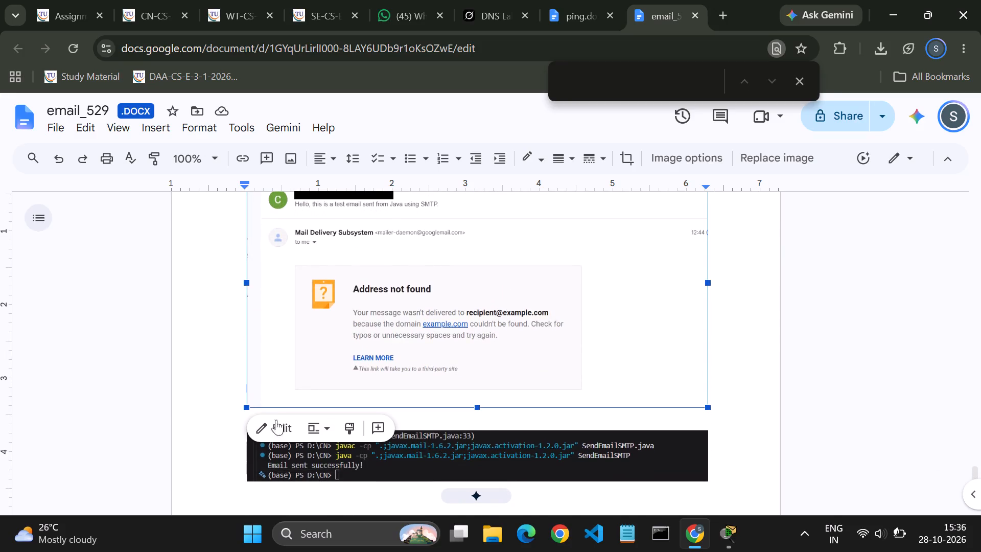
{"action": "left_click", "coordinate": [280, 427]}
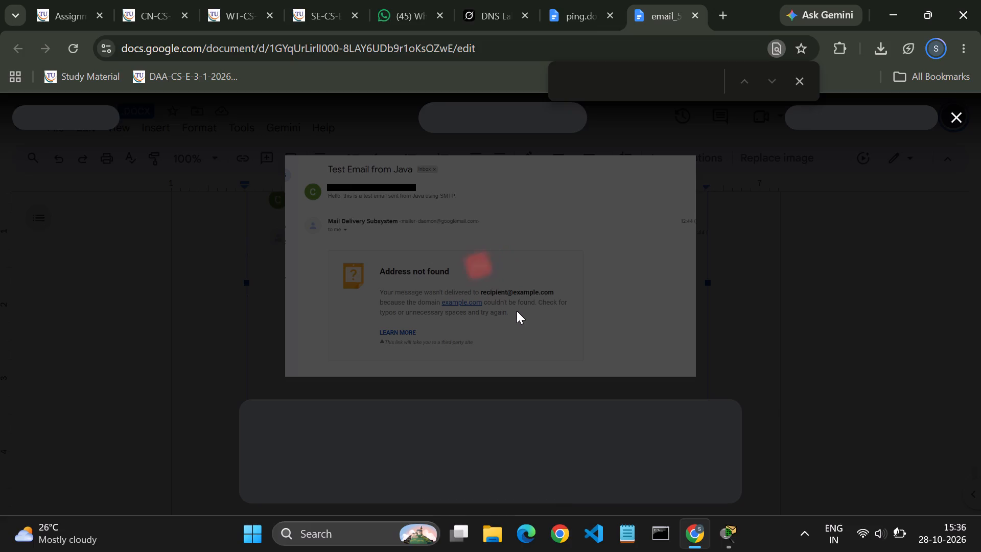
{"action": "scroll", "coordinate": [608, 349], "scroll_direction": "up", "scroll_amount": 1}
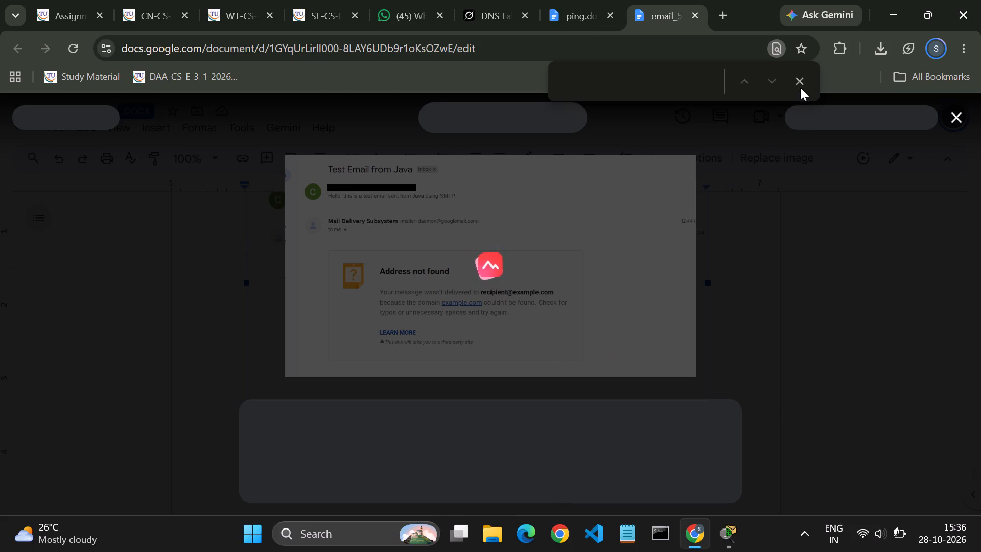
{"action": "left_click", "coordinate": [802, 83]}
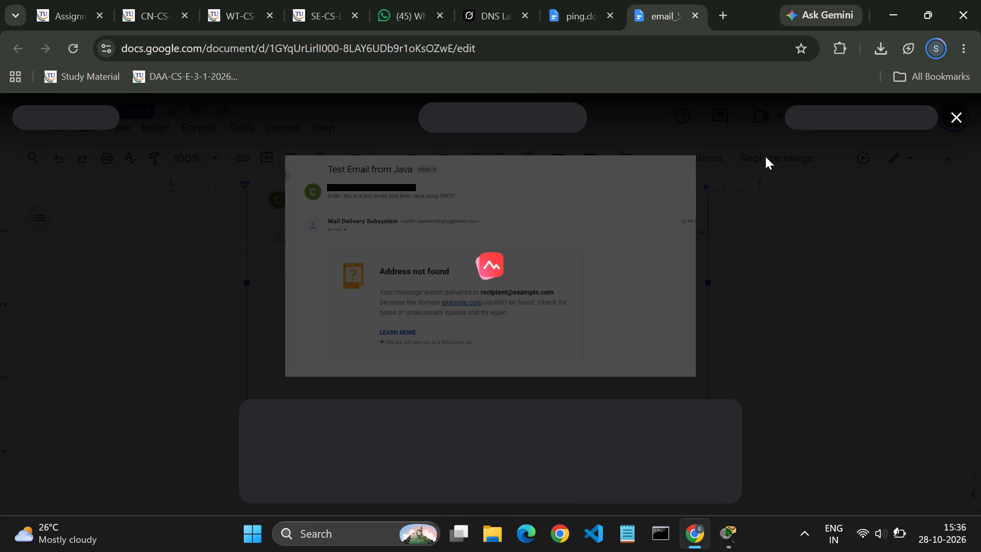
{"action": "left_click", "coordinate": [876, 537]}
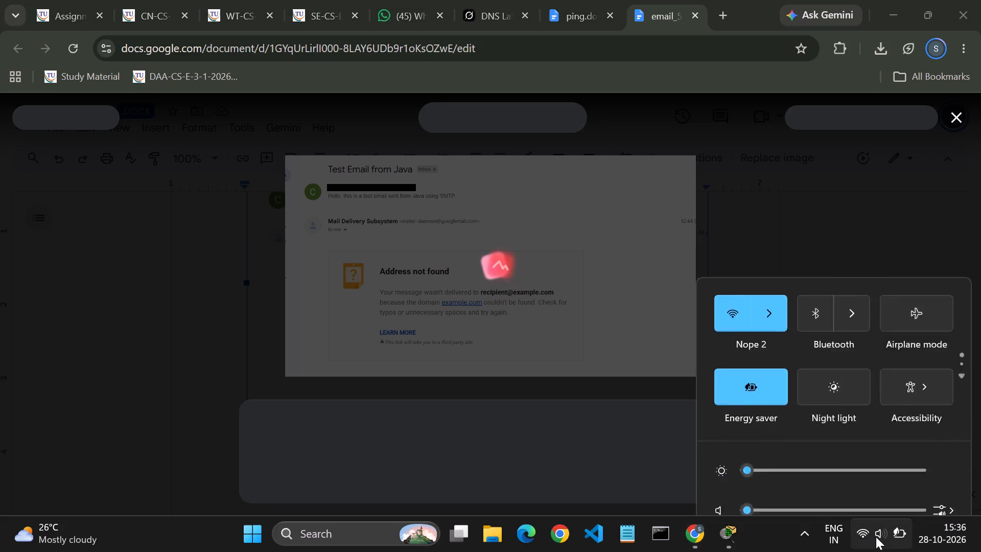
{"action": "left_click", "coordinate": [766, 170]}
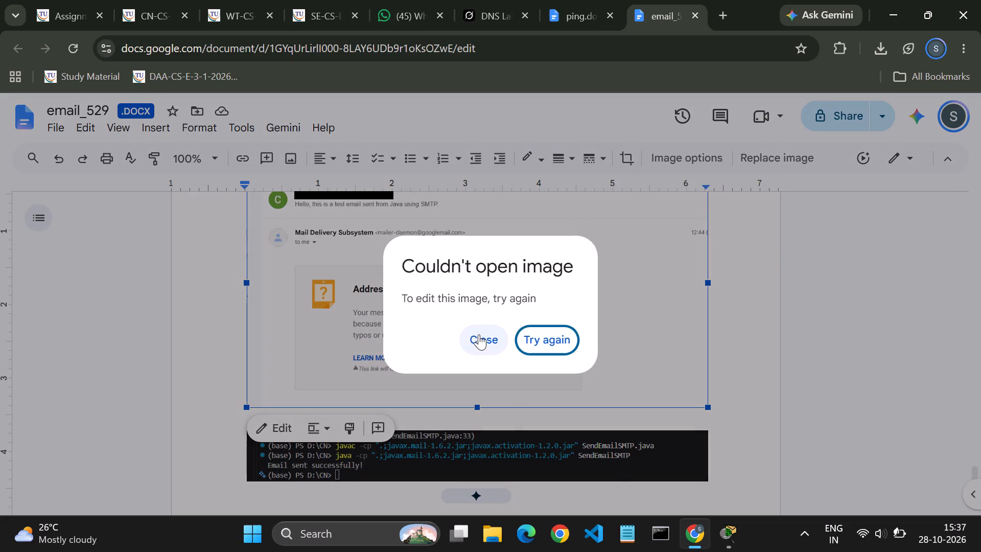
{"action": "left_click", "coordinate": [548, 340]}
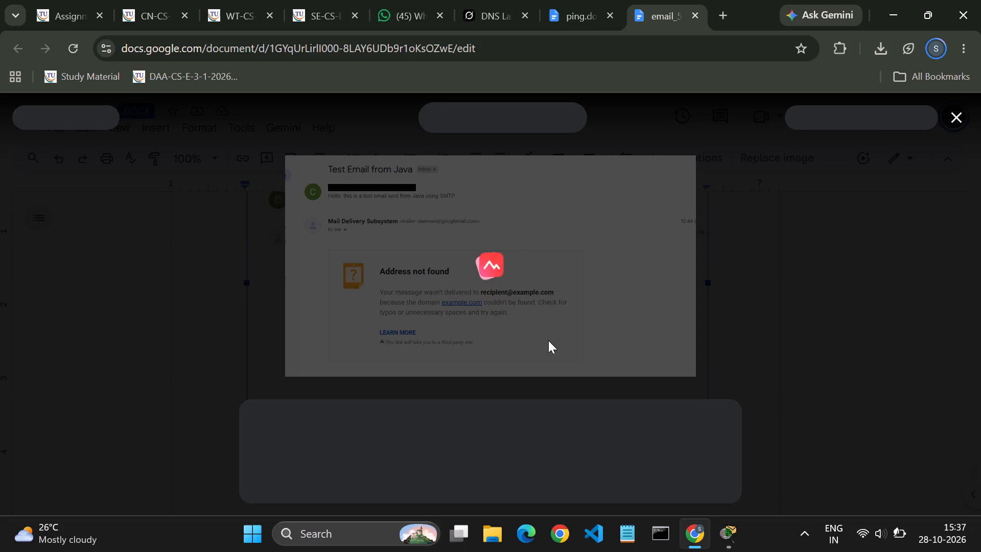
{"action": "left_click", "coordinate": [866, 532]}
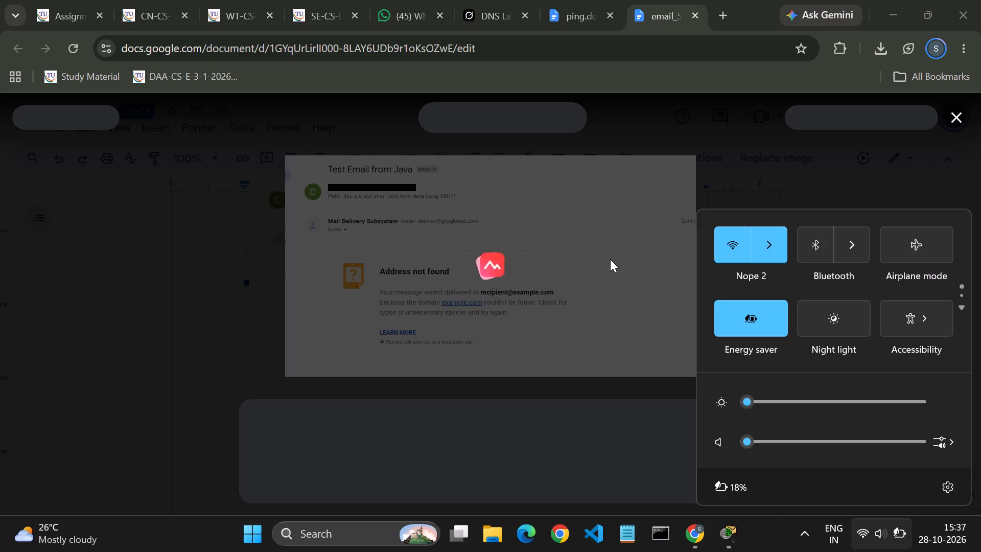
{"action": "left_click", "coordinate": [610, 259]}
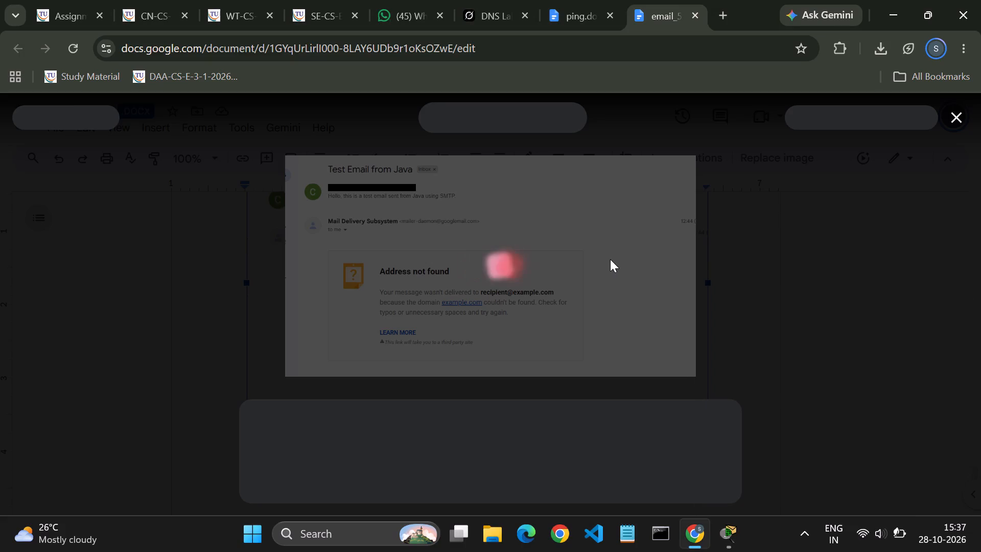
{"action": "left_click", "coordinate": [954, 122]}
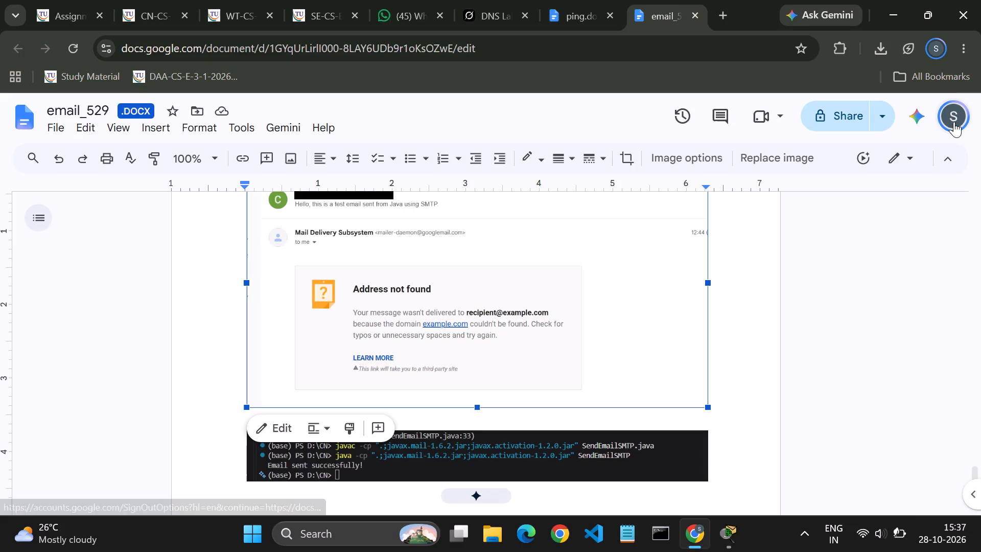
Set the Test Email from Java inbox screenshot's layout to Wrap text.
{"action": "left_click", "coordinate": [329, 430]}
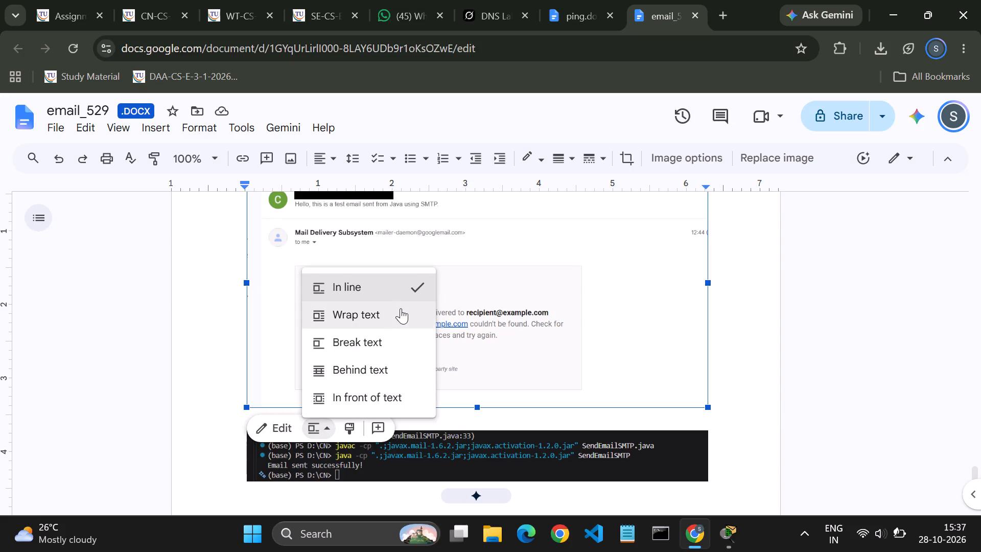
{"action": "left_click", "coordinate": [401, 308]}
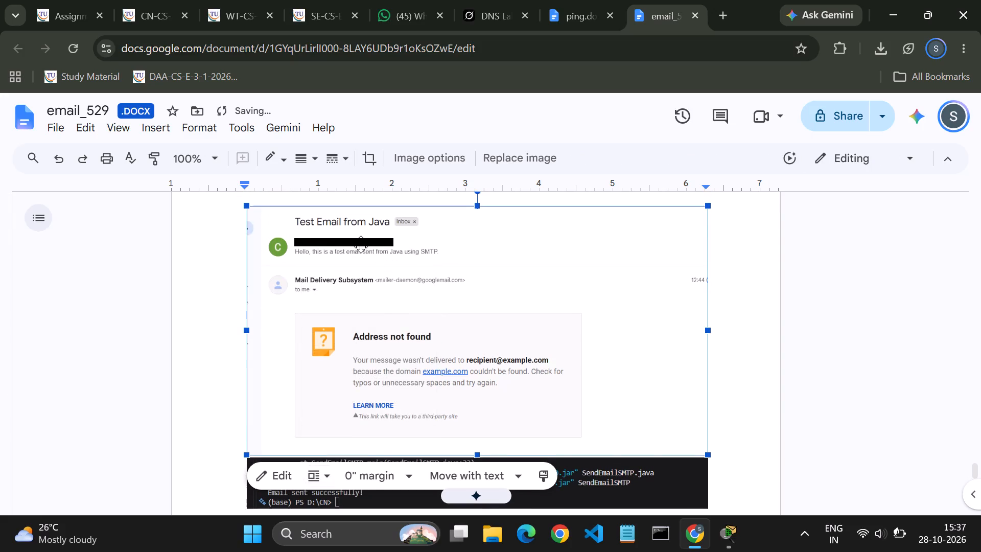
{"action": "left_click", "coordinate": [355, 242]}
{"action": "left_click", "coordinate": [355, 242]}
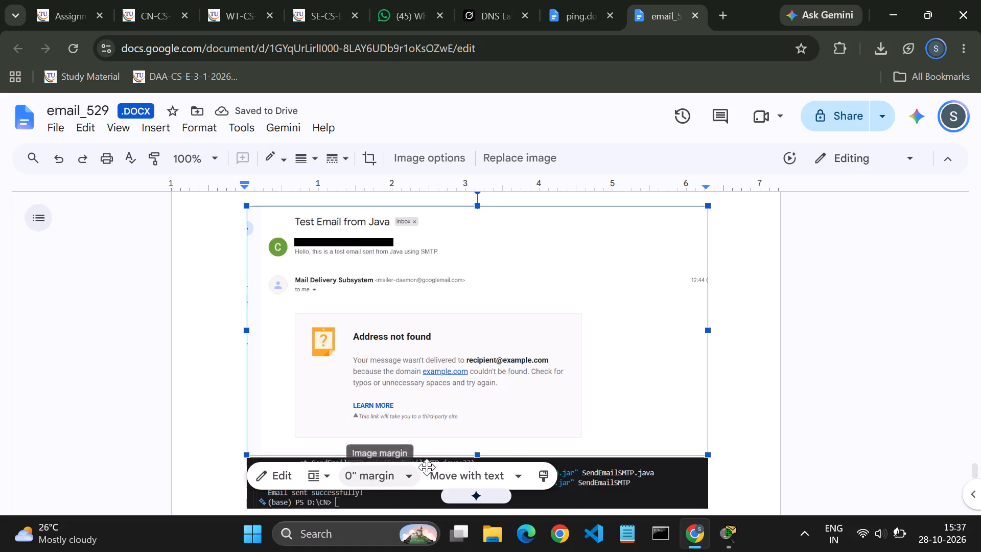
Set the inbox screenshot's positioning to Fix position on page.
{"action": "left_click", "coordinate": [449, 468]}
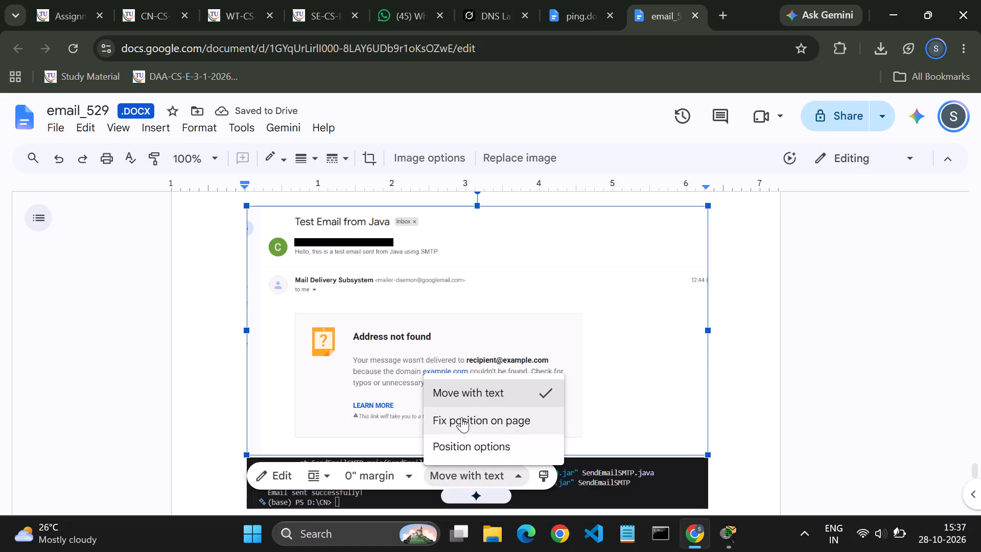
{"action": "left_click", "coordinate": [461, 417]}
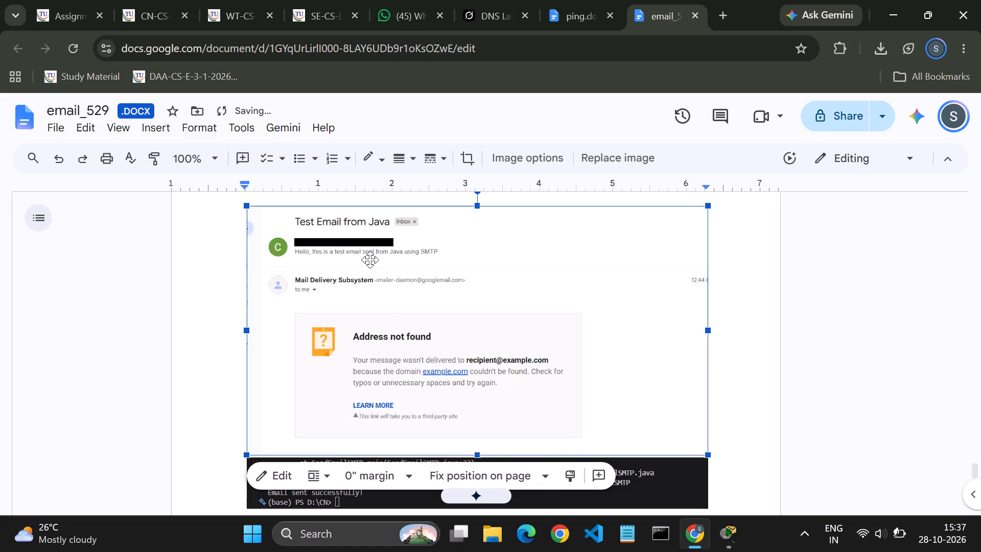
{"action": "left_click", "coordinate": [475, 477]}
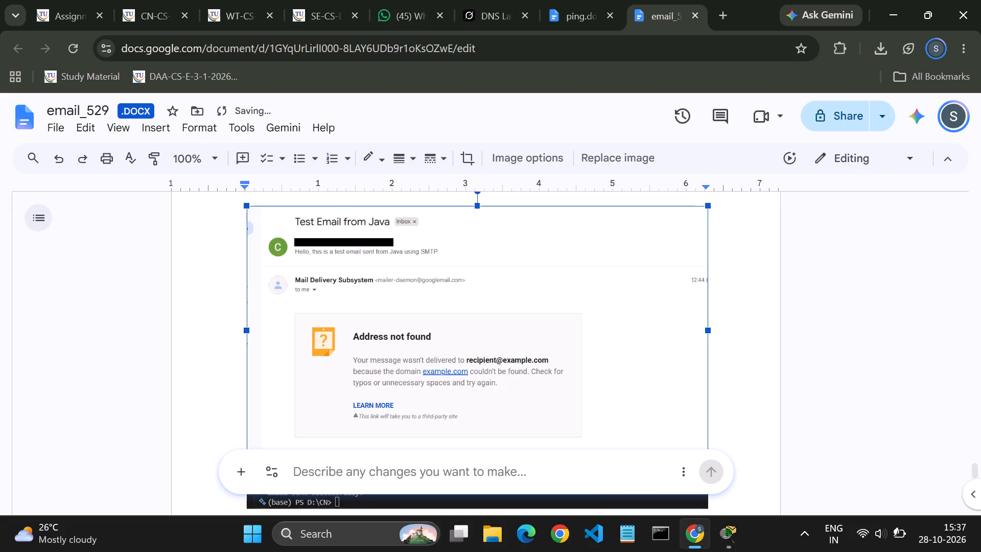
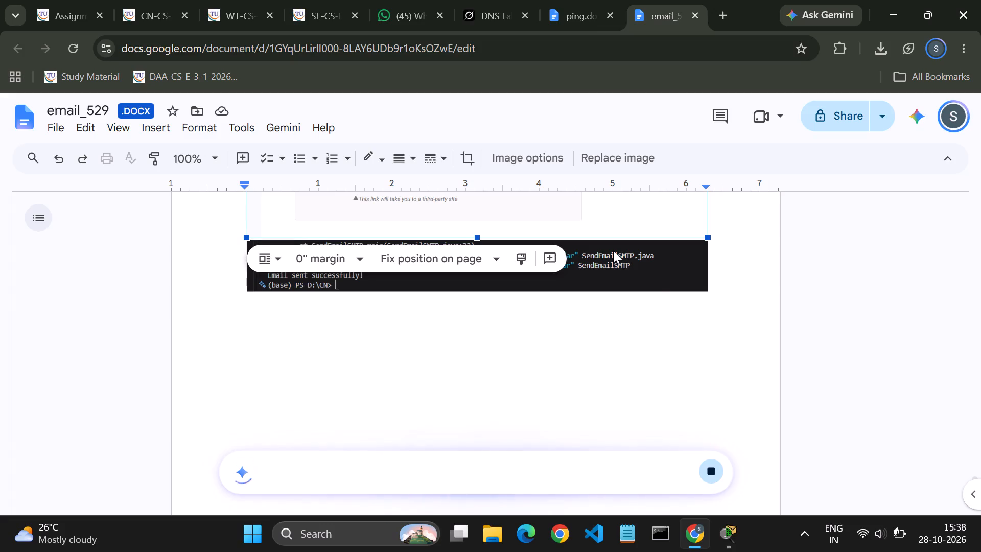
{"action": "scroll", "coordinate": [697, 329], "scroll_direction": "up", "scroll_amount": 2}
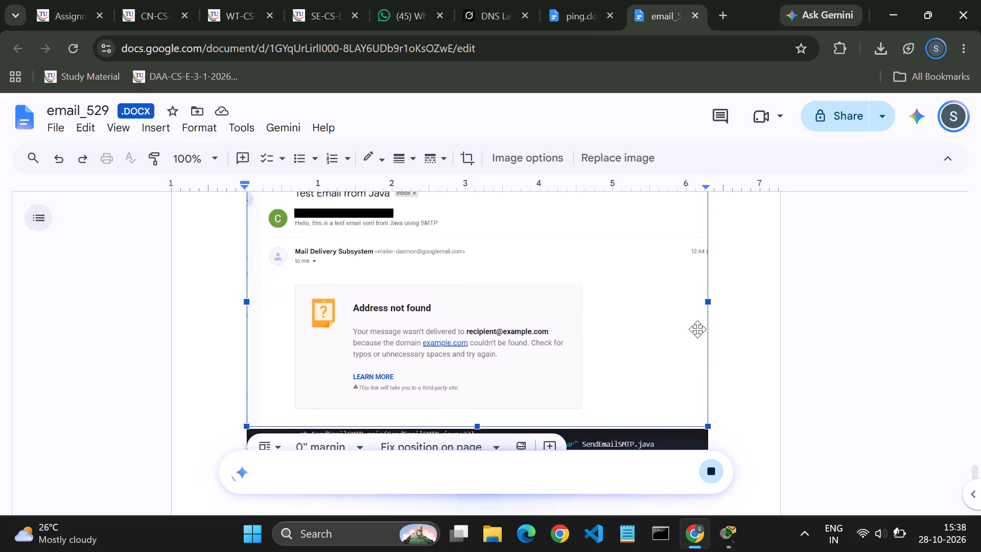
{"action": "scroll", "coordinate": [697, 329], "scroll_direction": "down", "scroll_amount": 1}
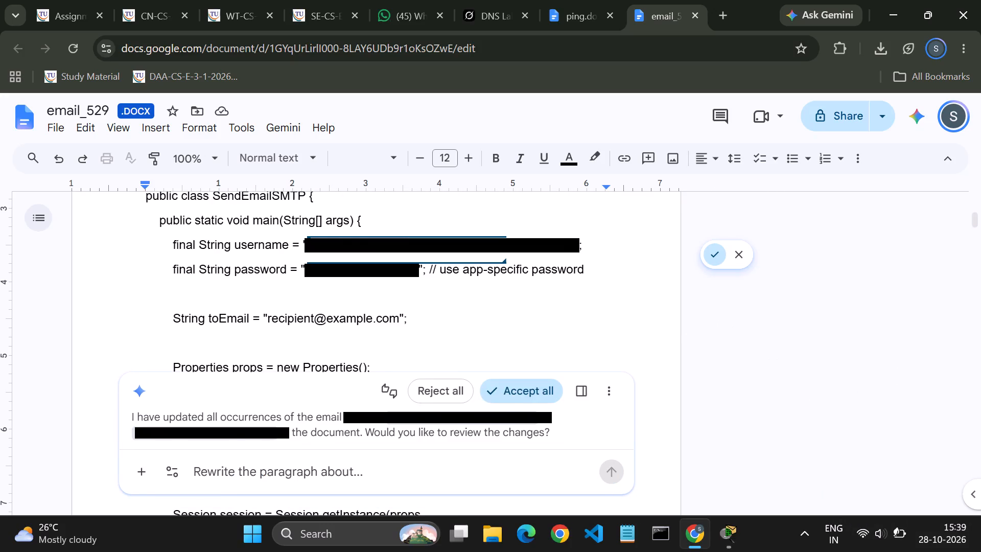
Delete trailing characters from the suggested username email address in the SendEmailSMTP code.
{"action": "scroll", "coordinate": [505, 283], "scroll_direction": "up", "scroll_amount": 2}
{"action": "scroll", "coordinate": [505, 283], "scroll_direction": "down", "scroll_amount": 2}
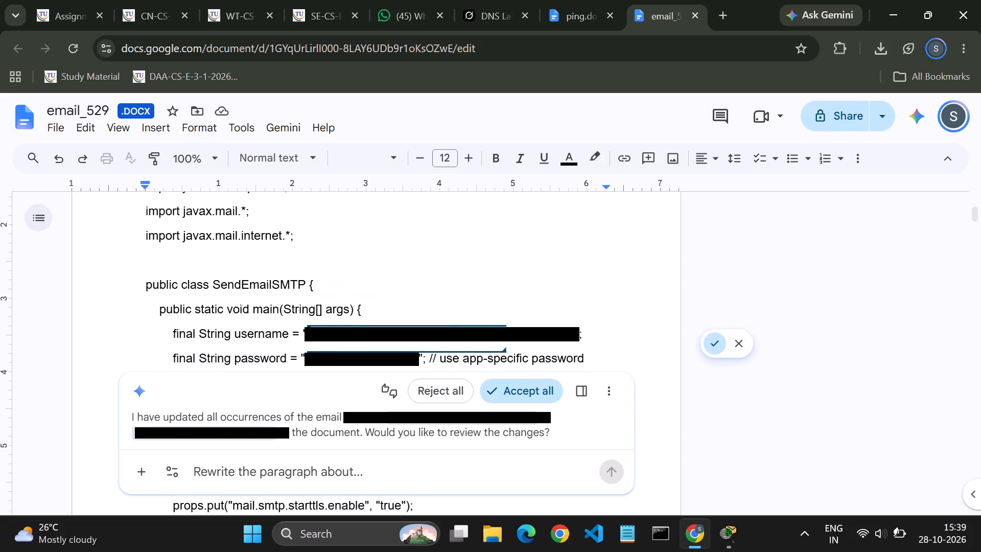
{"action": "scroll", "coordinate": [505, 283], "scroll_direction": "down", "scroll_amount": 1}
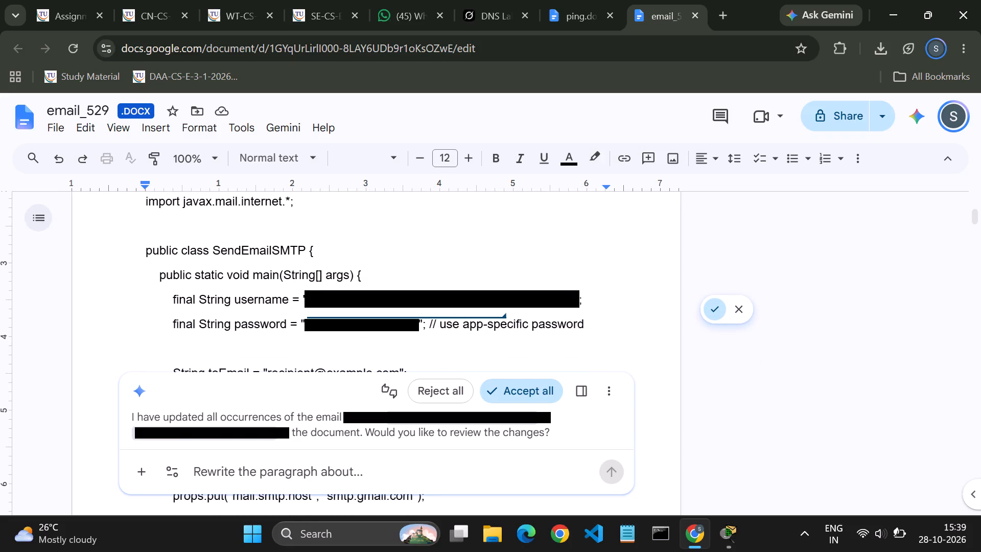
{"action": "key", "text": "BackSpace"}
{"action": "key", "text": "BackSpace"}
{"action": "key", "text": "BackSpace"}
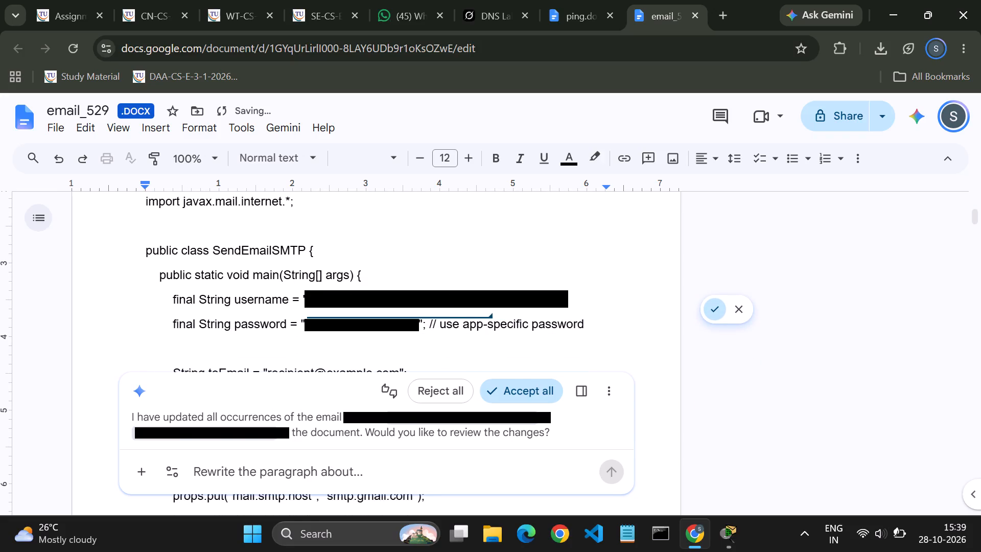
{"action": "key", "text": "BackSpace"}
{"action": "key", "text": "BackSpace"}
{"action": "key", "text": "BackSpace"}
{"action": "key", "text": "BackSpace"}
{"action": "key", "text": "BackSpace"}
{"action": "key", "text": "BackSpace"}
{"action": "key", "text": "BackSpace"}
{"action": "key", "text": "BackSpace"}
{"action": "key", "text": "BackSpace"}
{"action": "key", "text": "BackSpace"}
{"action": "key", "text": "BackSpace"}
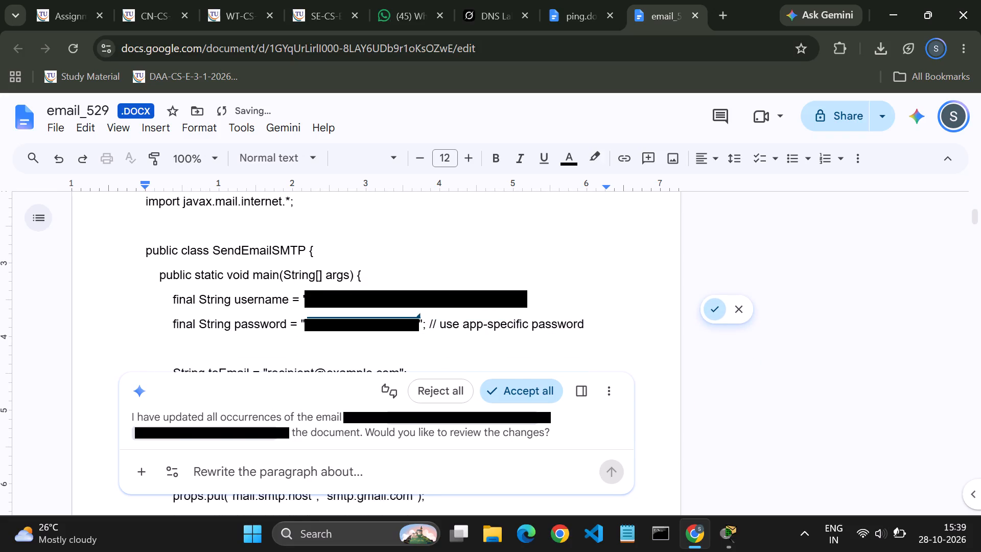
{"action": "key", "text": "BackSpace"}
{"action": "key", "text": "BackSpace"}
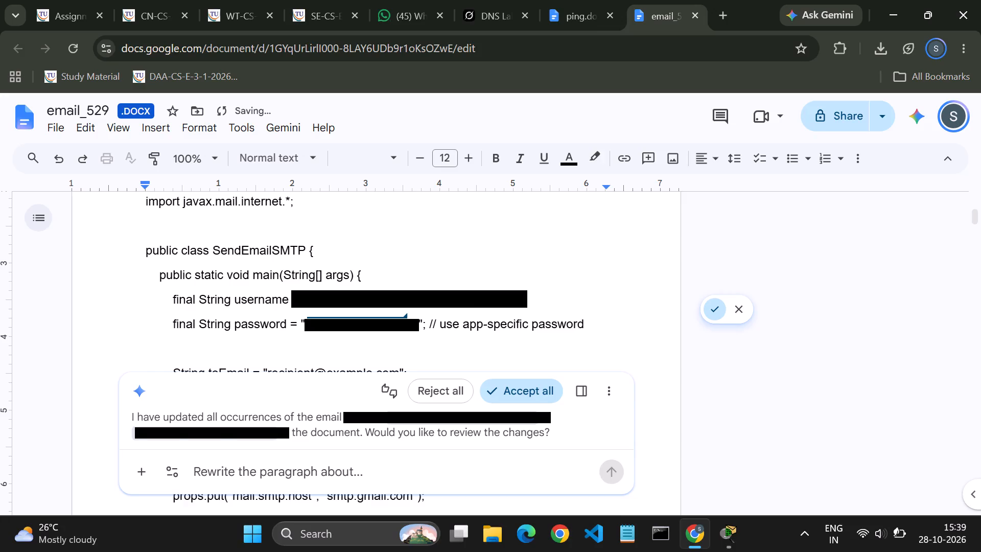
Review the suggested email address replacements through the rest of the document, down to the Test Email from Java screenshot.
{"action": "left_click", "coordinate": [524, 290]}
{"action": "scroll", "coordinate": [524, 290], "scroll_direction": "down", "scroll_amount": 4}
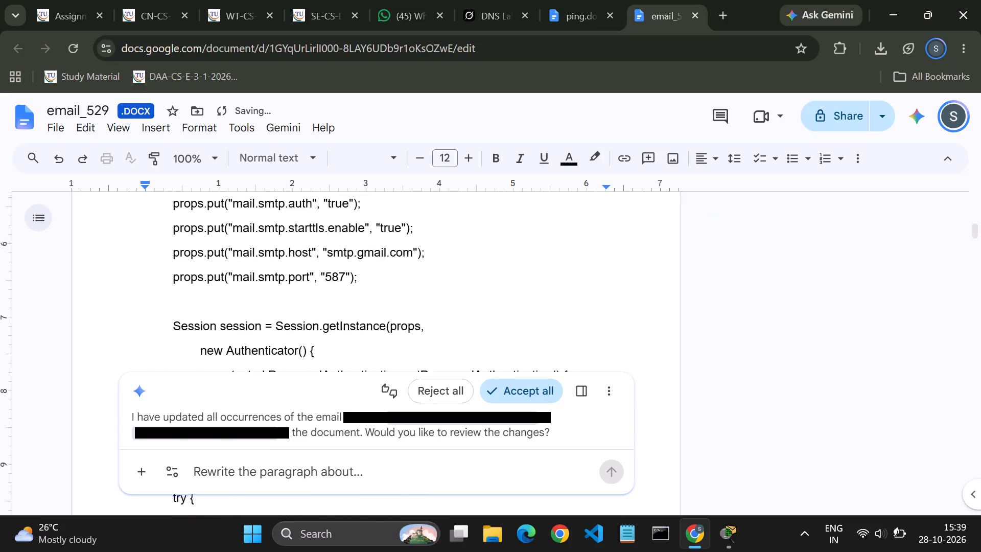
{"action": "scroll", "coordinate": [524, 290], "scroll_direction": "down", "scroll_amount": 6}
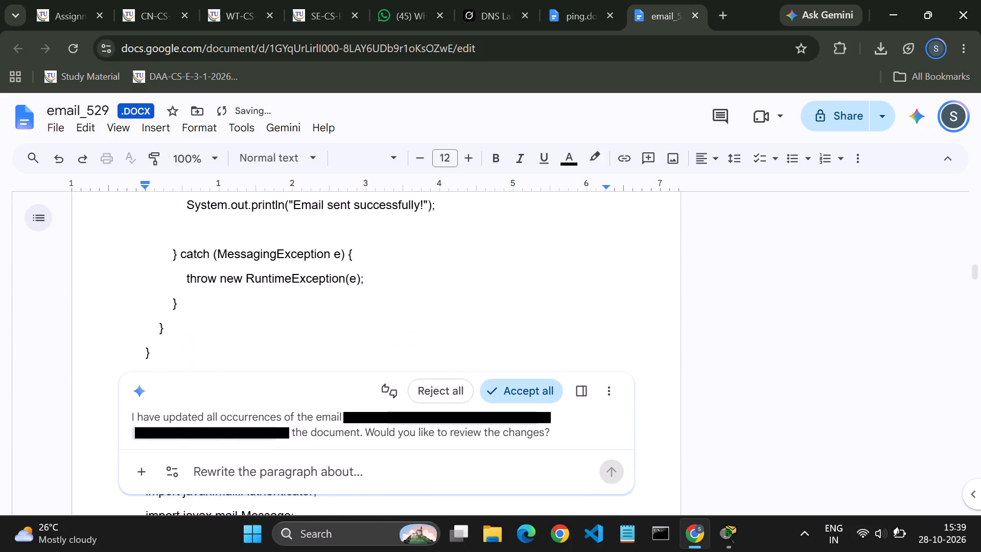
{"action": "scroll", "coordinate": [524, 290], "scroll_direction": "down", "scroll_amount": 5}
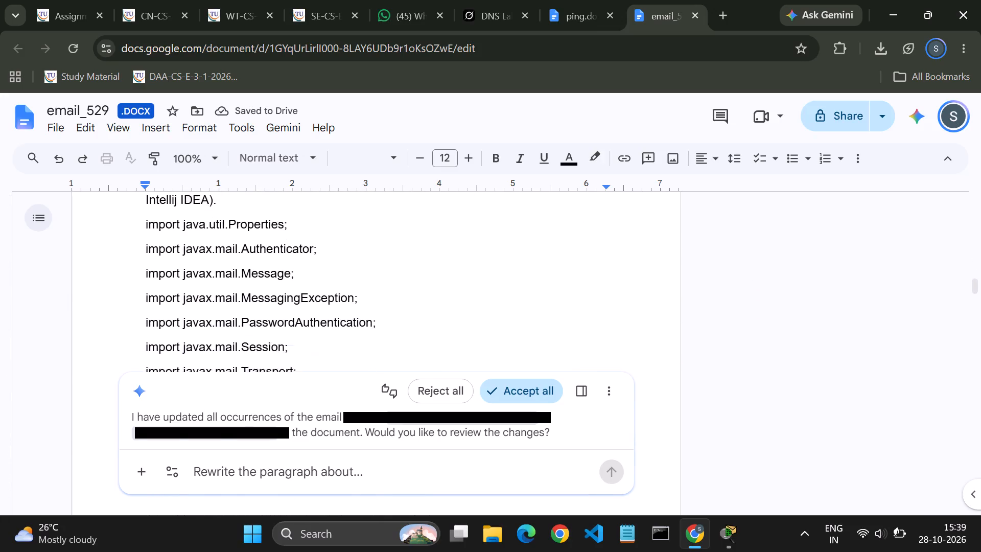
{"action": "scroll", "coordinate": [524, 290], "scroll_direction": "down", "scroll_amount": 5}
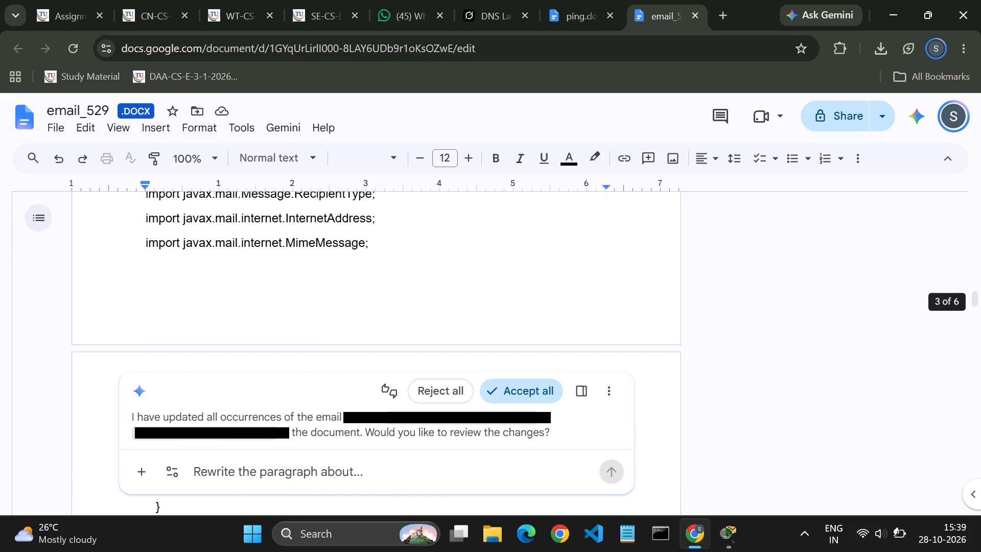
{"action": "scroll", "coordinate": [524, 290], "scroll_direction": "down", "scroll_amount": 4}
{"action": "scroll", "coordinate": [524, 290], "scroll_direction": "up", "scroll_amount": 2}
{"action": "scroll", "coordinate": [524, 290], "scroll_direction": "down", "scroll_amount": 1}
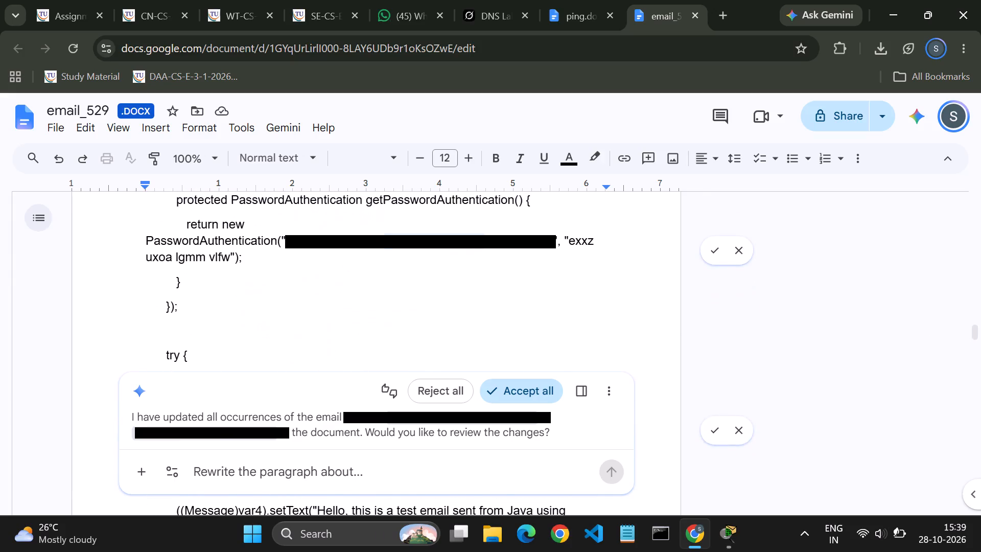
{"action": "scroll", "coordinate": [524, 290], "scroll_direction": "down", "scroll_amount": 4}
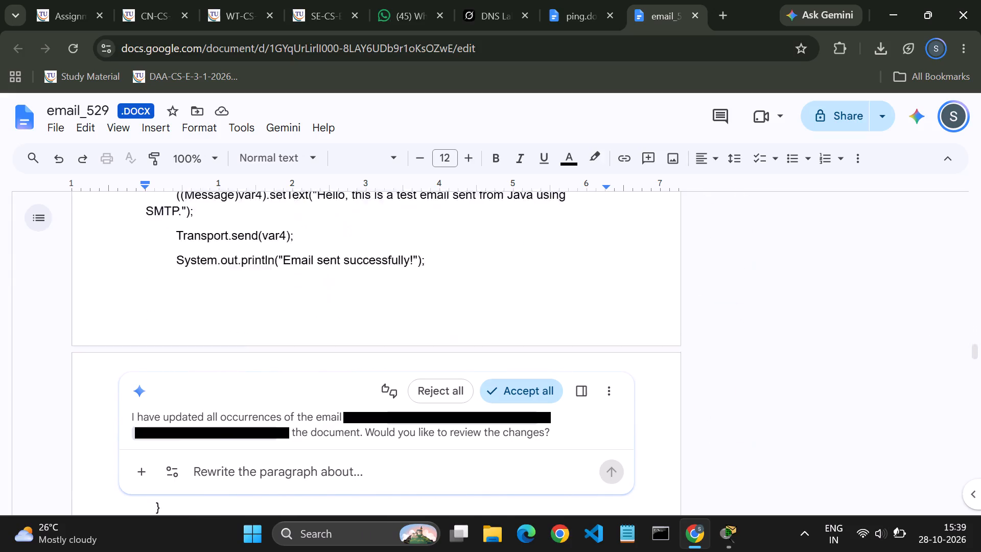
{"action": "scroll", "coordinate": [524, 290], "scroll_direction": "down", "scroll_amount": 10}
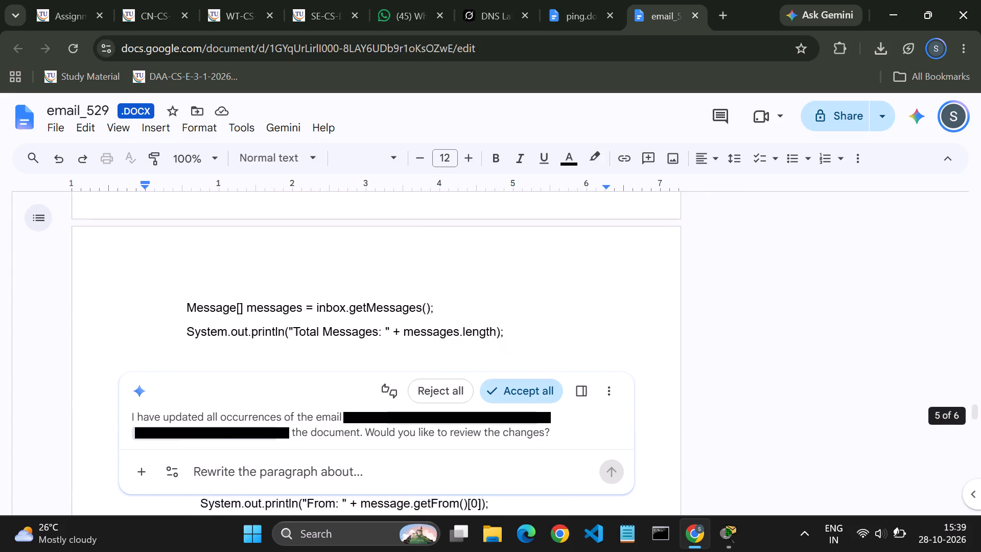
{"action": "scroll", "coordinate": [524, 290], "scroll_direction": "down", "scroll_amount": 8}
{"action": "scroll", "coordinate": [524, 290], "scroll_direction": "up", "scroll_amount": 1}
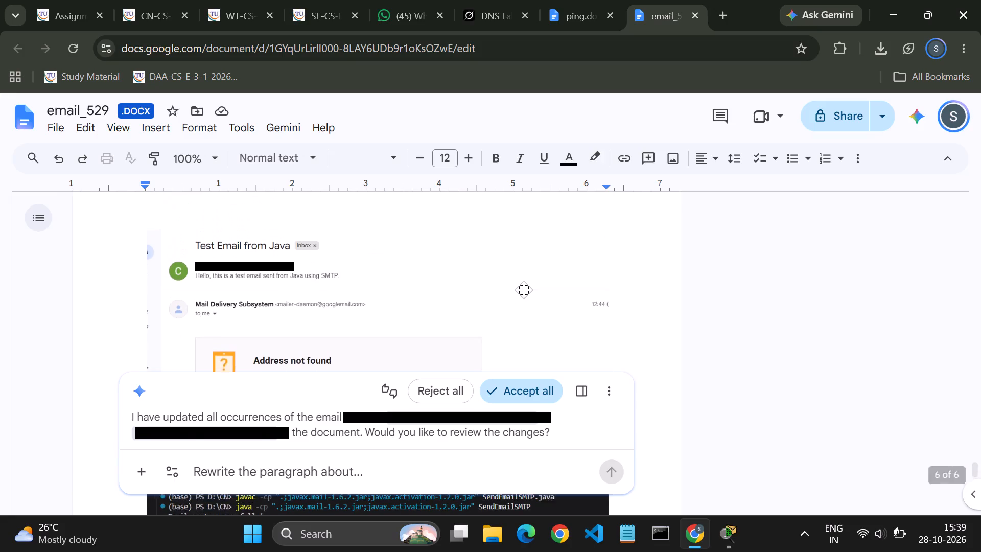
{"action": "scroll", "coordinate": [524, 290], "scroll_direction": "up", "scroll_amount": 2}
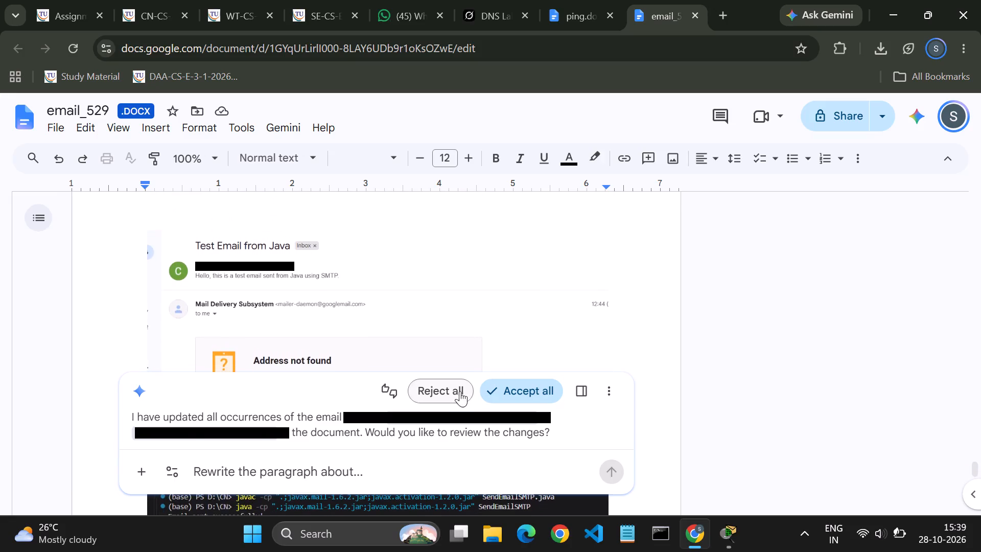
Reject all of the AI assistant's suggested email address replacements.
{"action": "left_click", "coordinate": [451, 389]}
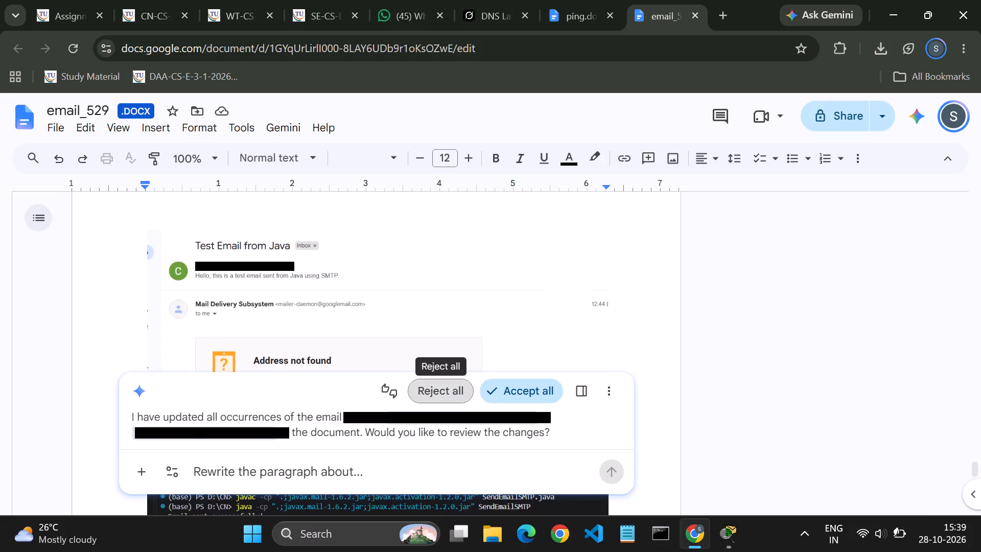
Draft a follow-up AI prompt clarifying that the sender's name inside the "Test Email from Java" image should also be changed.
{"action": "left_click", "coordinate": [367, 464]}
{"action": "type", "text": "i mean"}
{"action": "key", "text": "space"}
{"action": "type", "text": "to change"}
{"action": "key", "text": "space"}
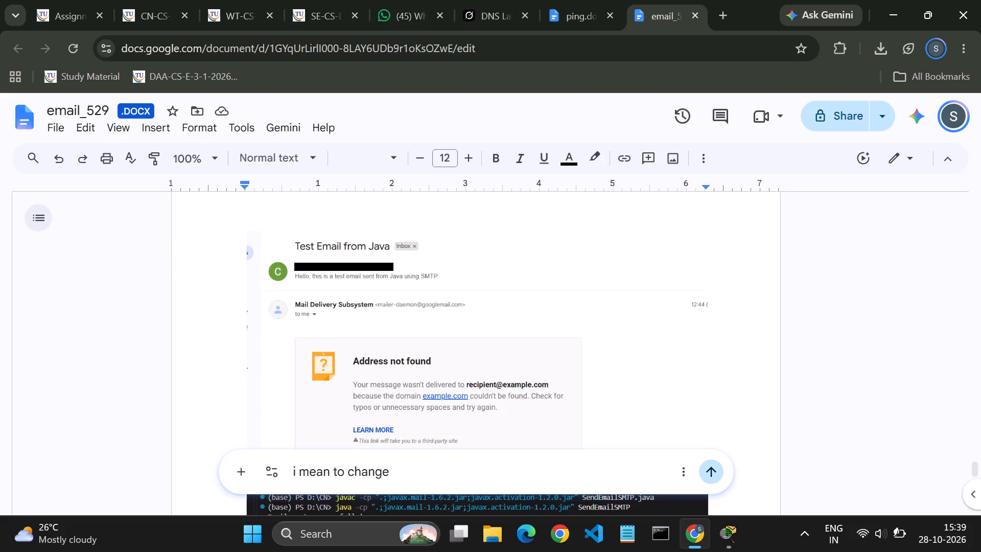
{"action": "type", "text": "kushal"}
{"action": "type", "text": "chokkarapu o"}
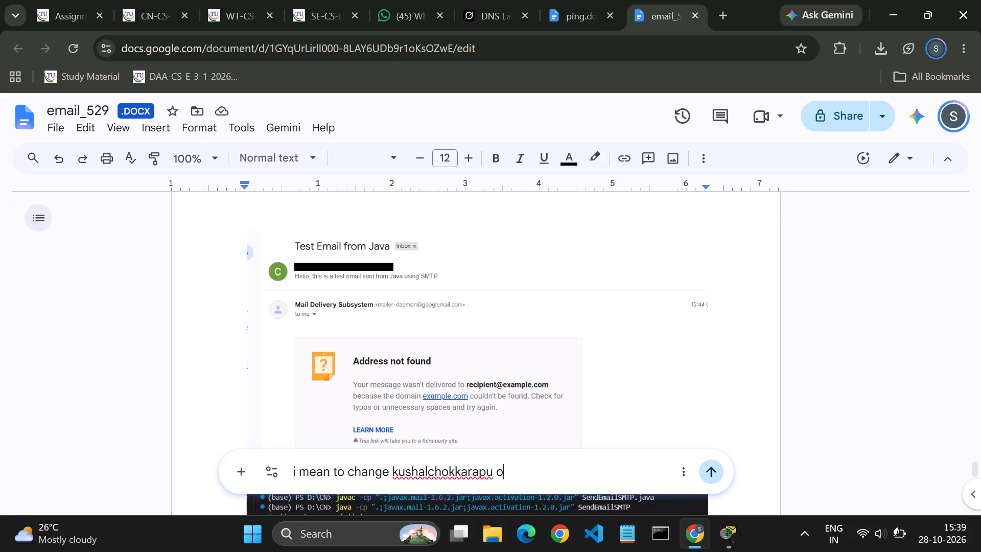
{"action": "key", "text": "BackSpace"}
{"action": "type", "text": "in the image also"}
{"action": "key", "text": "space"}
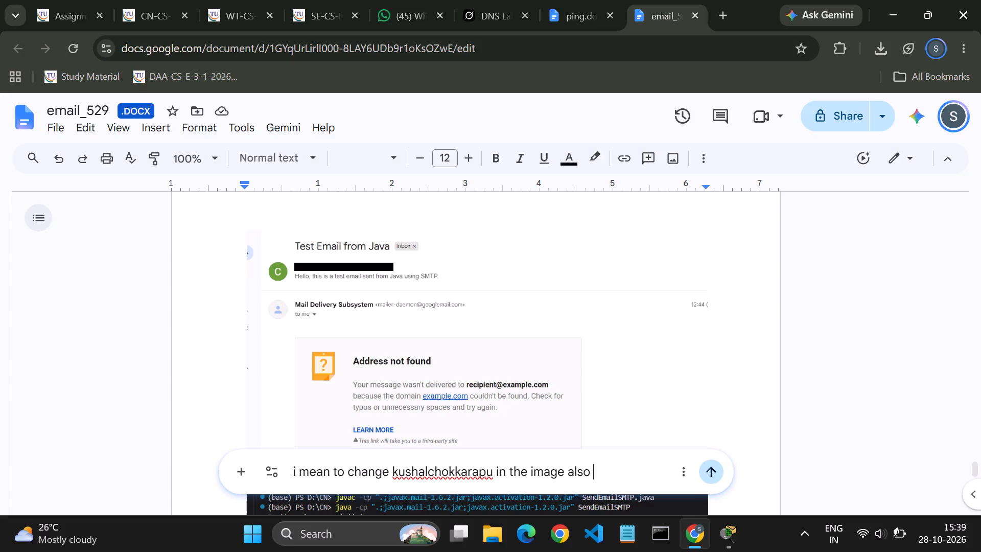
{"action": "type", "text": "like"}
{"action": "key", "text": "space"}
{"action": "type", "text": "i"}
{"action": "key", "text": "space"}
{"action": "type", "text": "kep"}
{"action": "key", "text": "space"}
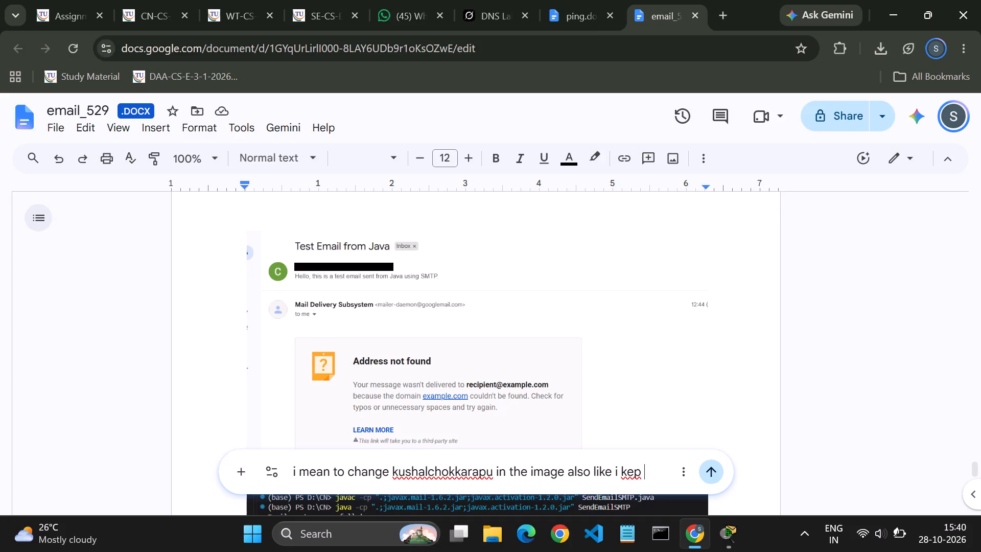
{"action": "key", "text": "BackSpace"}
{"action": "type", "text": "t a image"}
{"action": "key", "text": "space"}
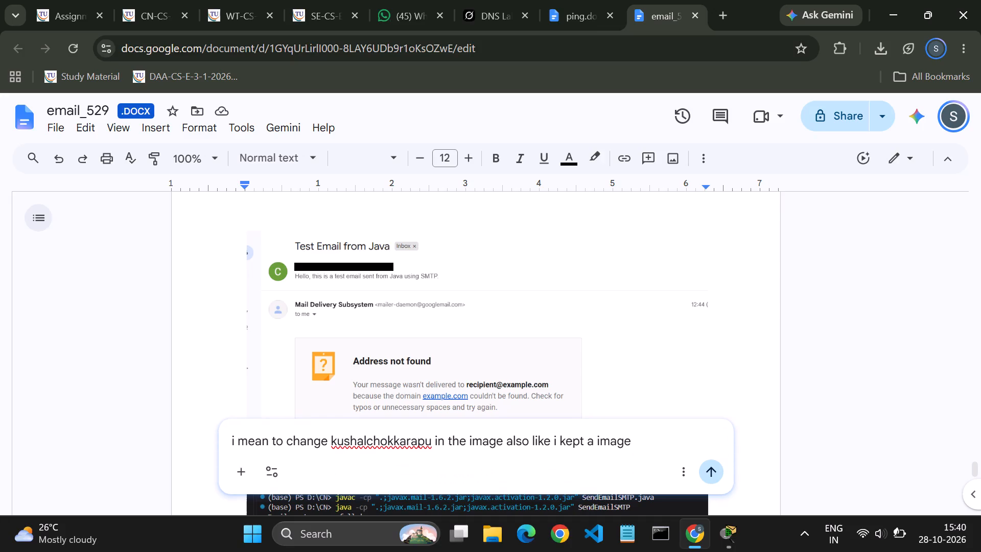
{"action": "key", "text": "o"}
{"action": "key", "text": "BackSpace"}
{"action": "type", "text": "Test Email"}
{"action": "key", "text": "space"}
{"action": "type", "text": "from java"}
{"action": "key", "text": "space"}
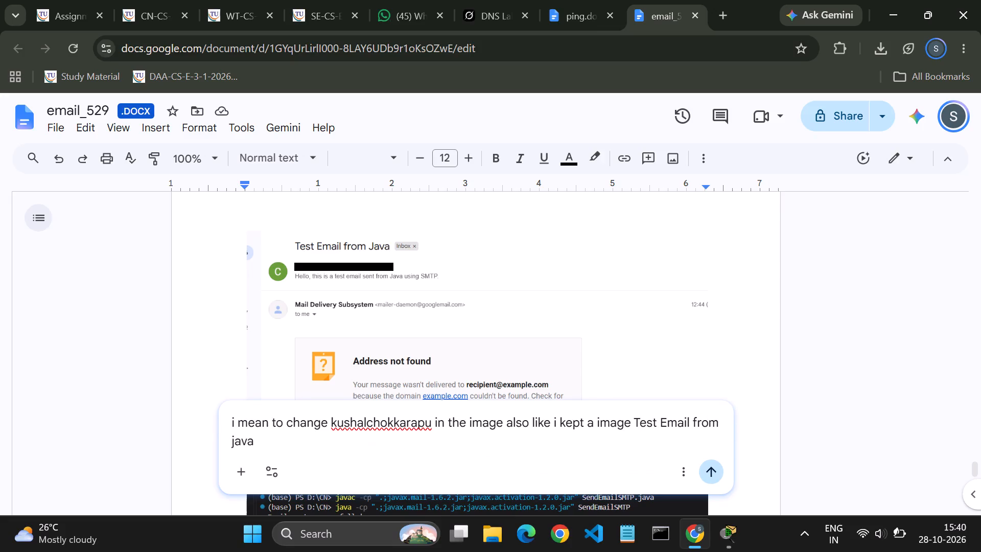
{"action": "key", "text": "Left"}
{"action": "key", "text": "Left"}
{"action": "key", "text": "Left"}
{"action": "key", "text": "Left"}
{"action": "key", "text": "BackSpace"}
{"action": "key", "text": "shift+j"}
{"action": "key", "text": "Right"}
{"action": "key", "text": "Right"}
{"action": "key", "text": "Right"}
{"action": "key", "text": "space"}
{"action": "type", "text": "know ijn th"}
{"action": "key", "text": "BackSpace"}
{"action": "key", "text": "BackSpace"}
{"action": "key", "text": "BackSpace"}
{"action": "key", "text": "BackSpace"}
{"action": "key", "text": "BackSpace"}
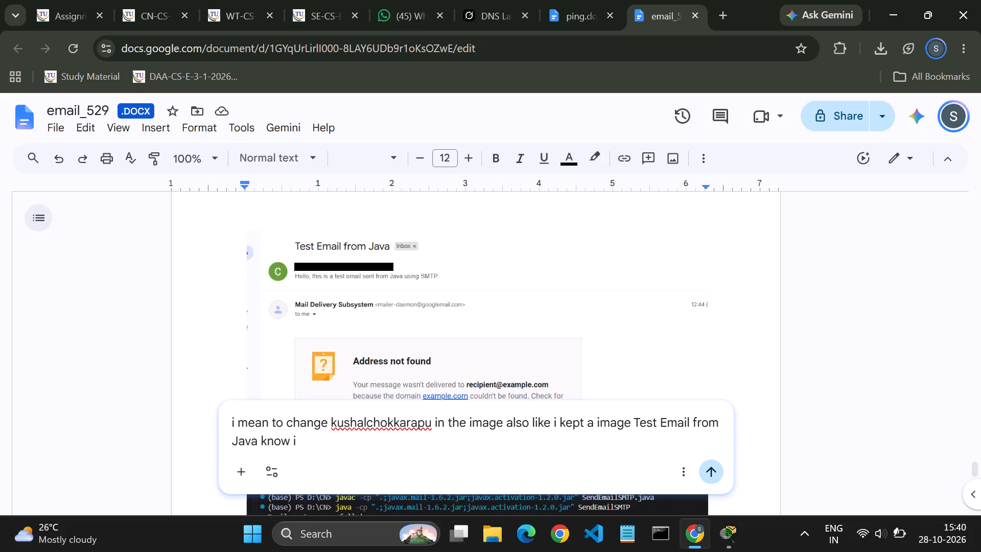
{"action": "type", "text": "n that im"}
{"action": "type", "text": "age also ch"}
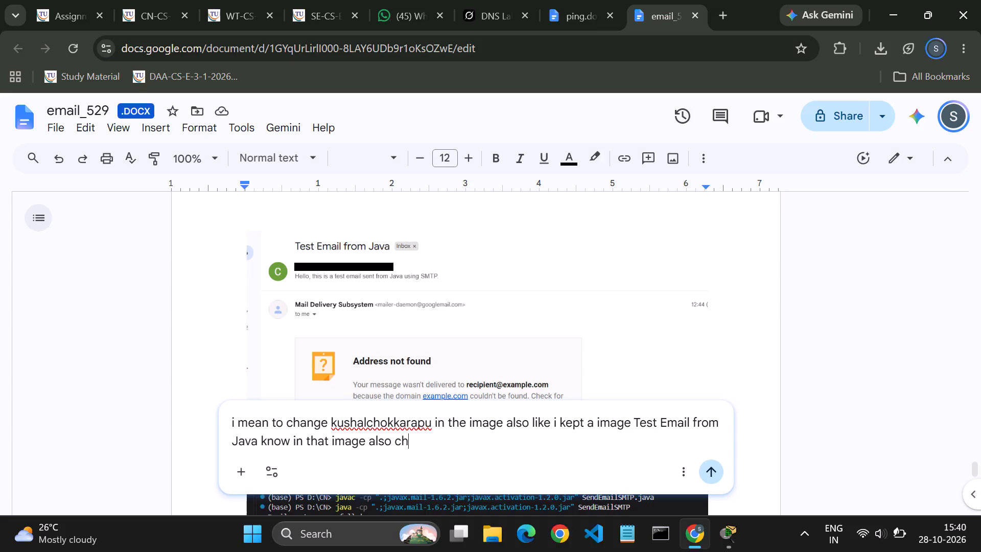
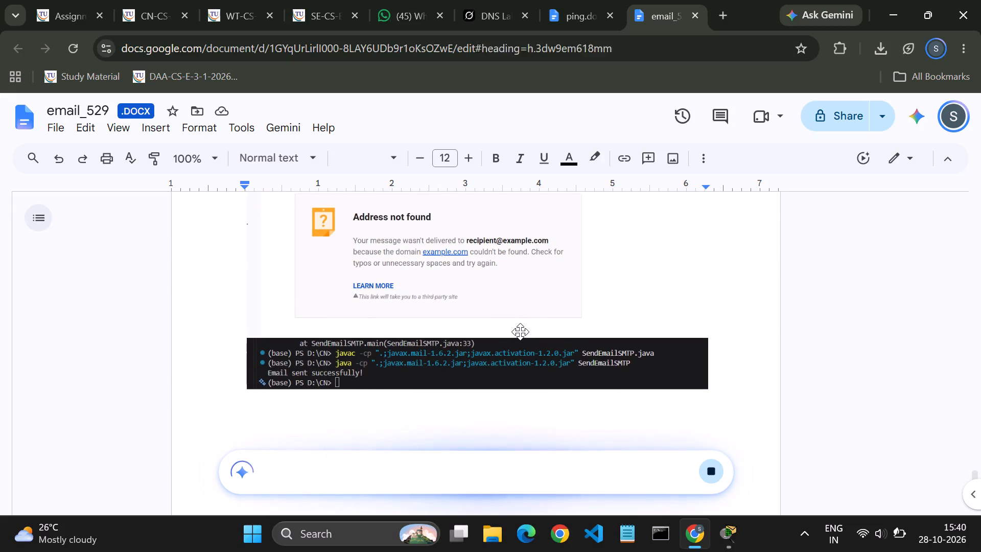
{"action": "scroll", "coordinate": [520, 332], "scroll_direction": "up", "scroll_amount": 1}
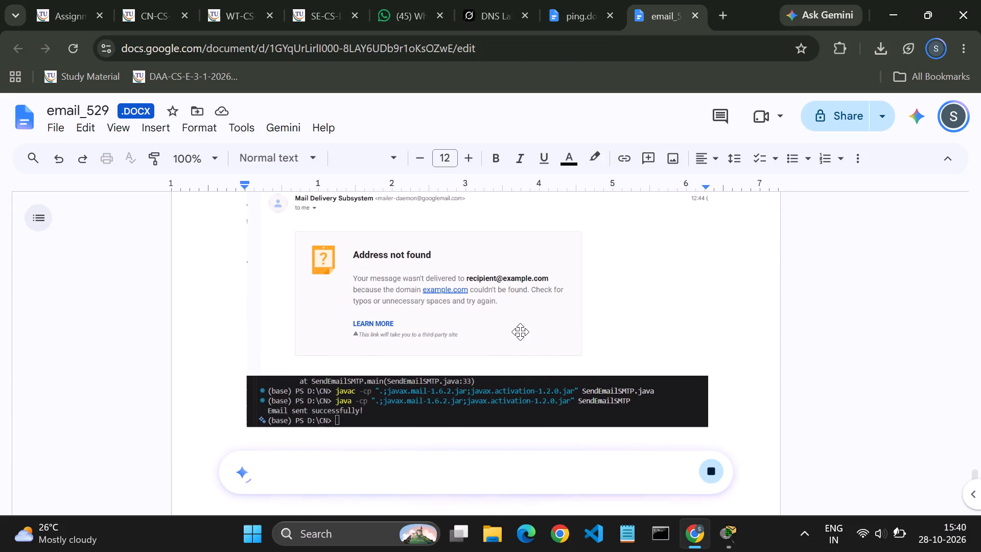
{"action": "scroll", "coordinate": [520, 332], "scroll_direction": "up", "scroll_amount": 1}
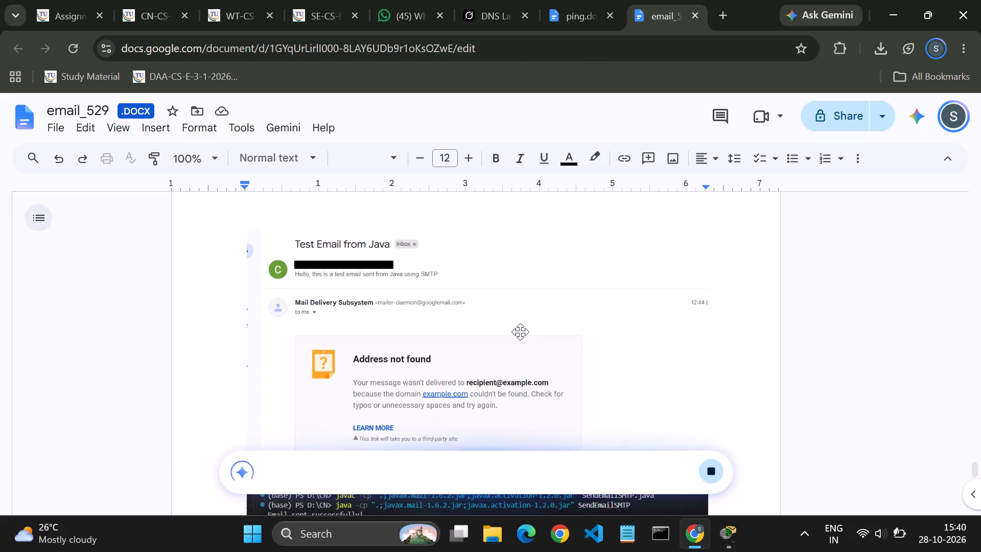
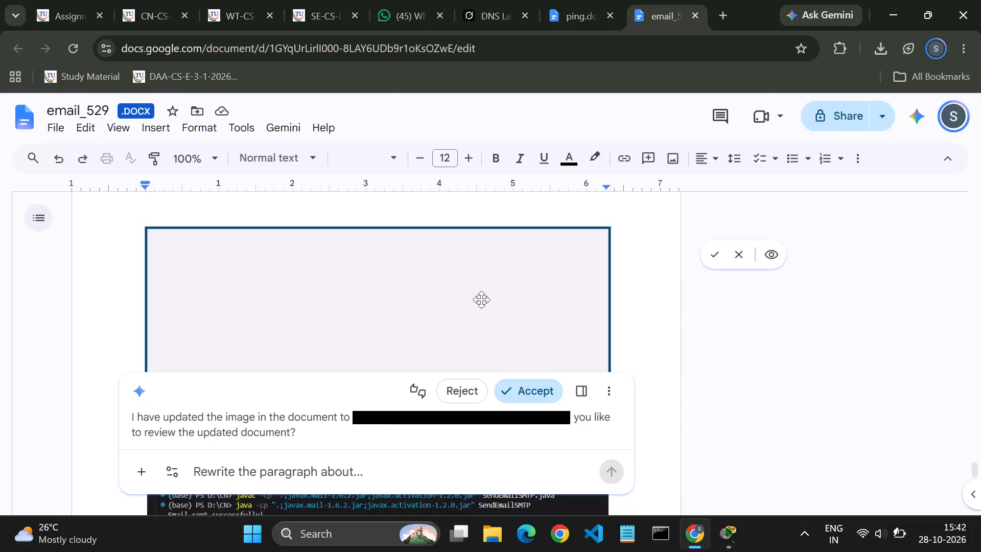
Review the updated image and the surrounding Java code in email_529.
{"action": "scroll", "coordinate": [481, 300], "scroll_direction": "down", "scroll_amount": 1}
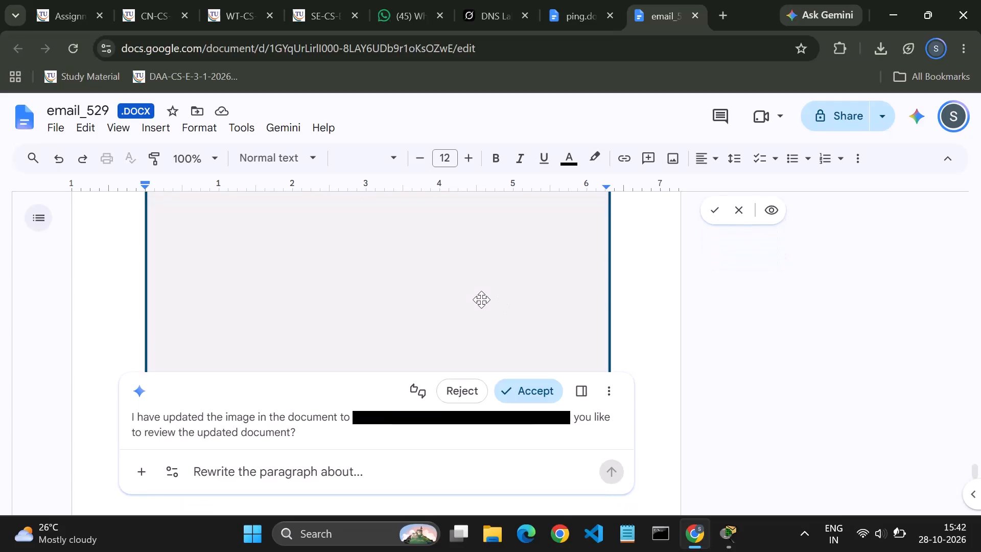
{"action": "scroll", "coordinate": [481, 300], "scroll_direction": "down", "scroll_amount": 1}
{"action": "scroll", "coordinate": [481, 300], "scroll_direction": "up", "scroll_amount": 3}
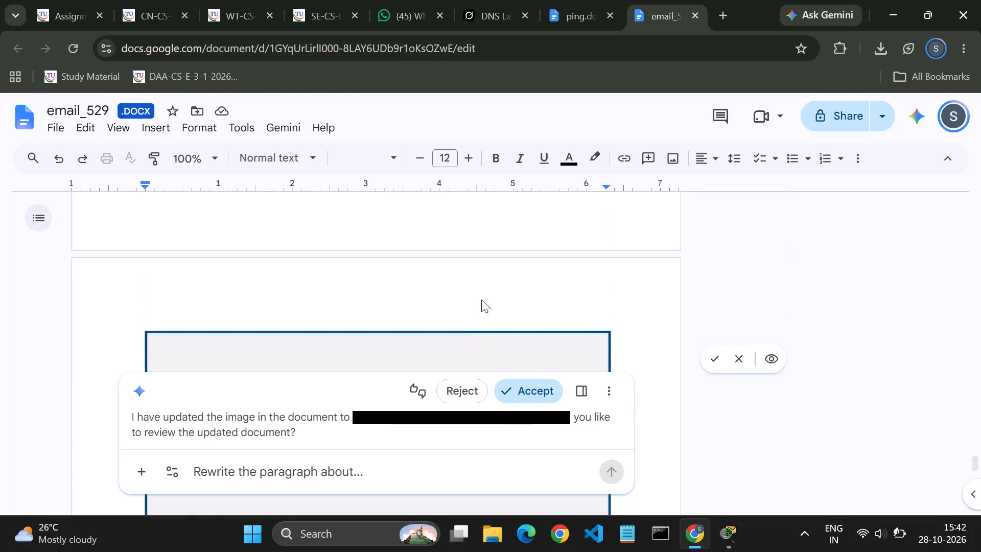
{"action": "scroll", "coordinate": [481, 300], "scroll_direction": "up", "scroll_amount": 12}
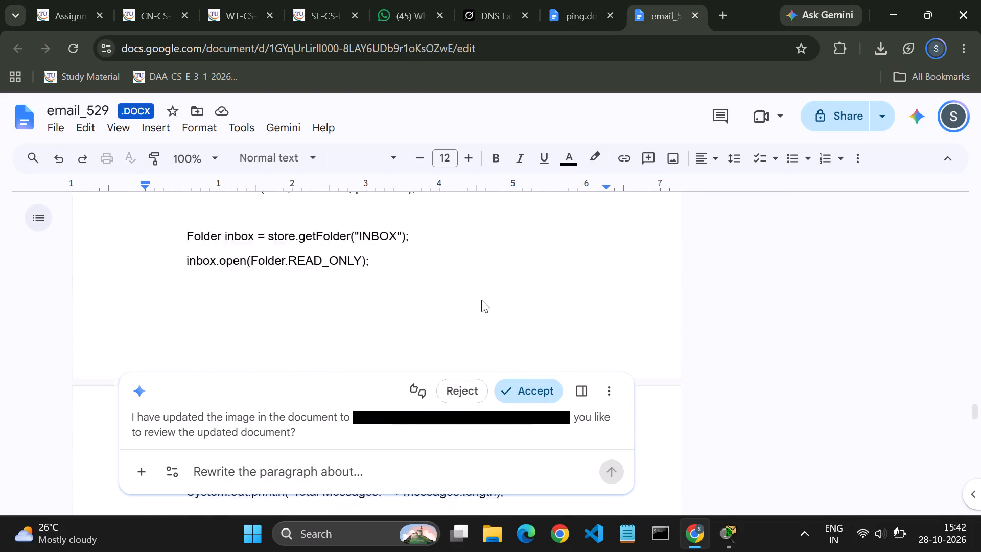
{"action": "scroll", "coordinate": [481, 300], "scroll_direction": "up", "scroll_amount": 1}
{"action": "scroll", "coordinate": [481, 300], "scroll_direction": "right", "scroll_amount": 1}
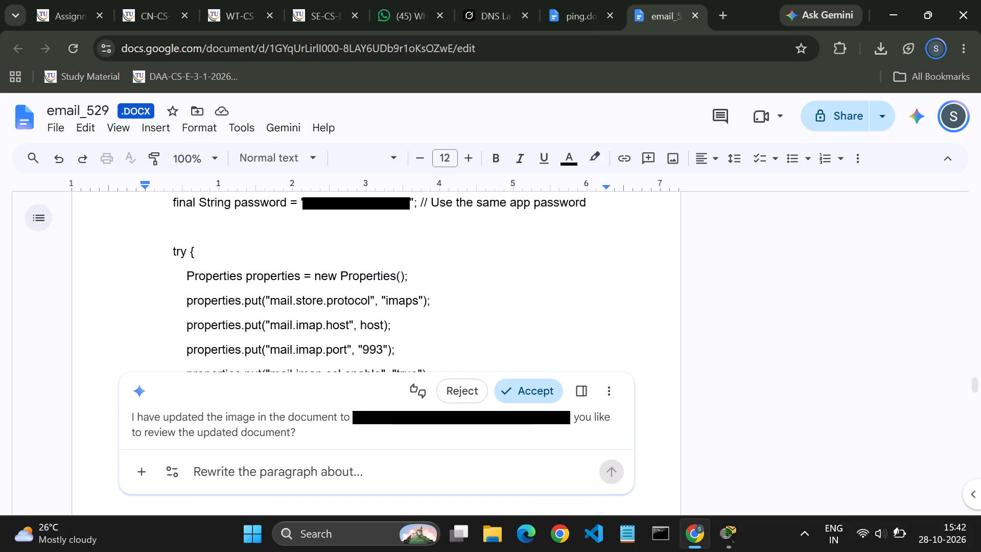
Accept the AI assistant's update to the sender's name in the "Test Email from Java" image on the last page.
{"action": "scroll", "coordinate": [413, 312], "scroll_direction": "down", "scroll_amount": 7}
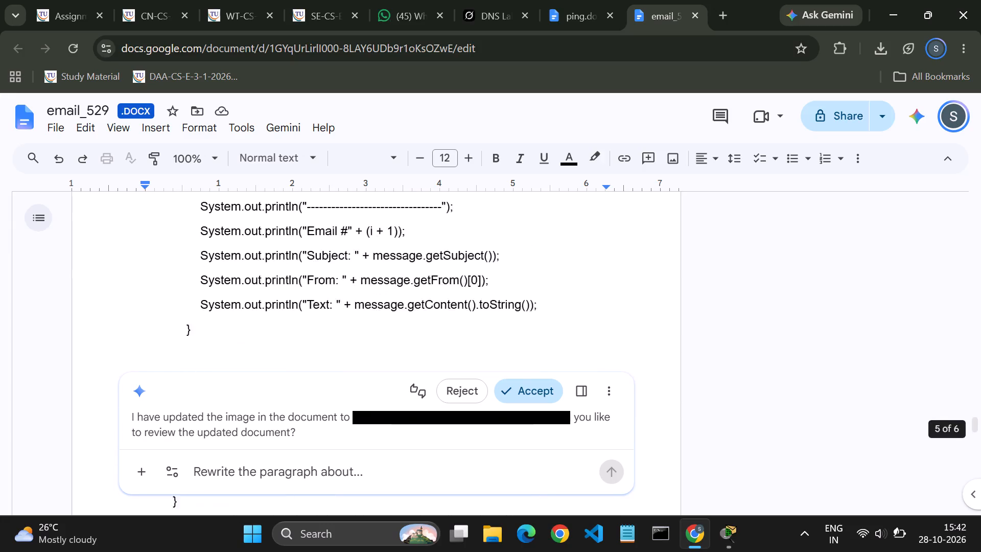
{"action": "scroll", "coordinate": [413, 312], "scroll_direction": "down", "scroll_amount": 8}
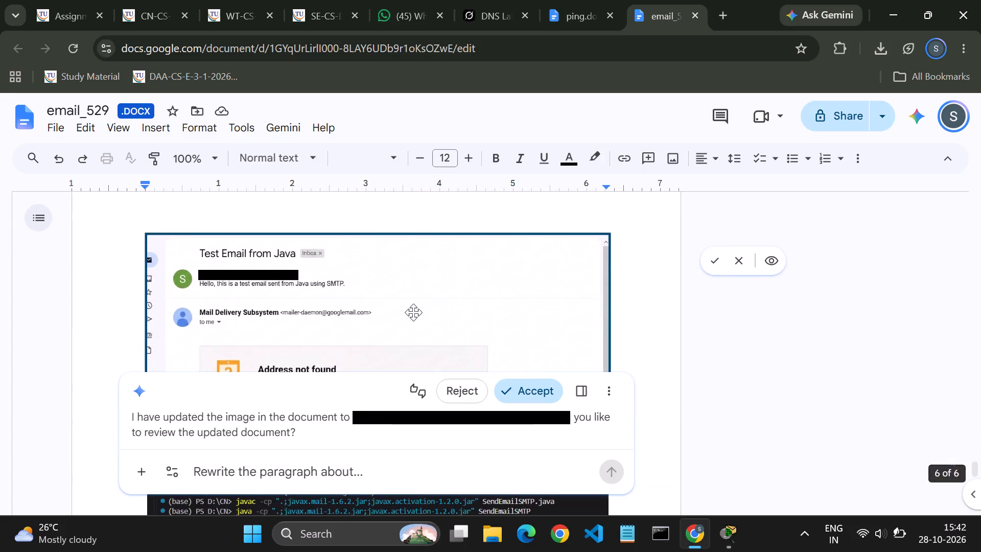
{"action": "scroll", "coordinate": [413, 312], "scroll_direction": "down", "scroll_amount": 1}
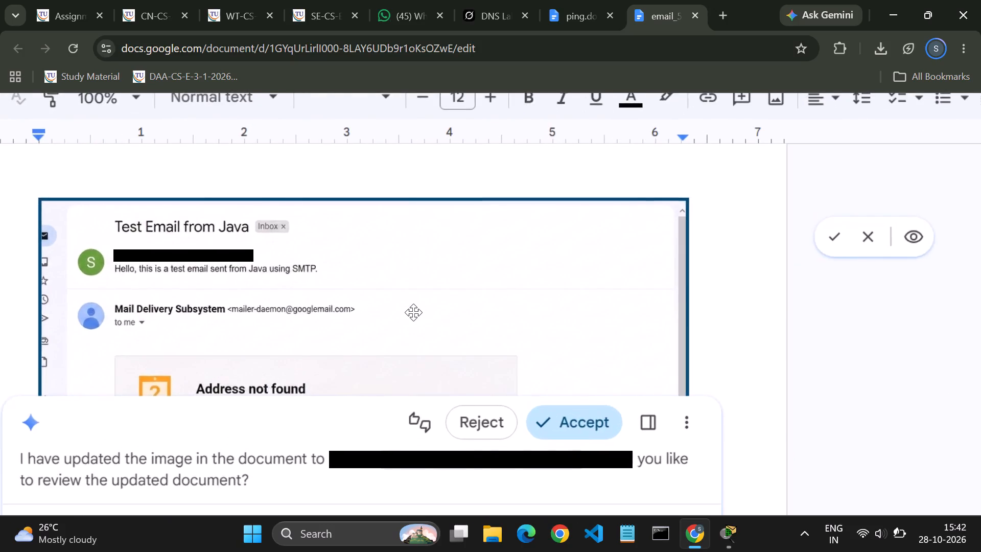
{"action": "scroll", "coordinate": [413, 312], "scroll_direction": "down", "scroll_amount": 1}
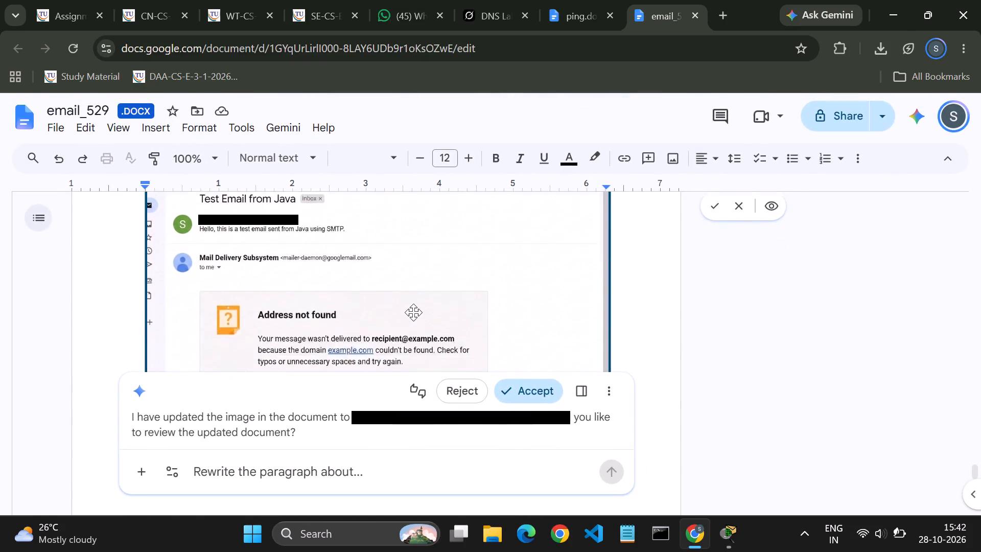
{"action": "scroll", "coordinate": [413, 312], "scroll_direction": "down", "scroll_amount": 1}
{"action": "scroll", "coordinate": [413, 312], "scroll_direction": "up", "scroll_amount": 1}
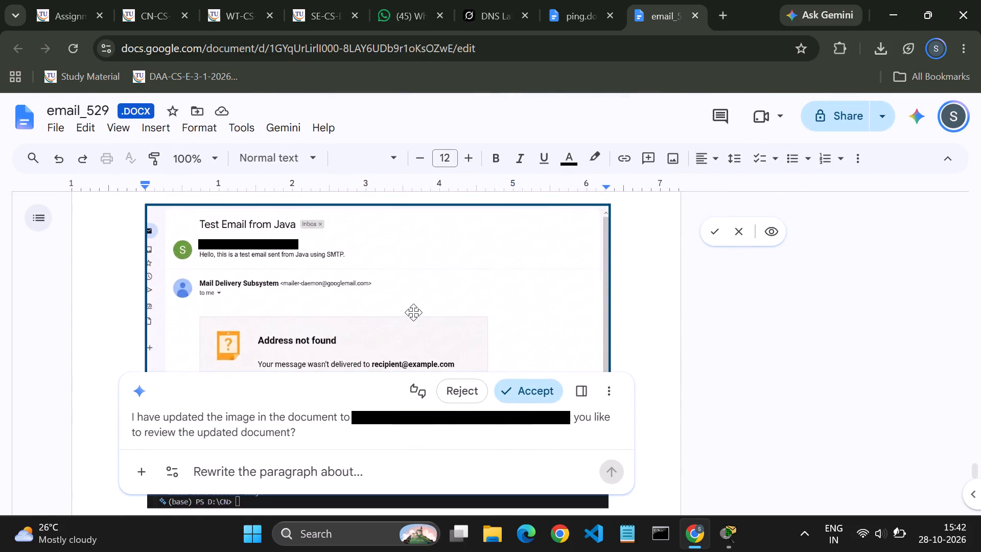
{"action": "scroll", "coordinate": [413, 312], "scroll_direction": "down", "scroll_amount": 2}
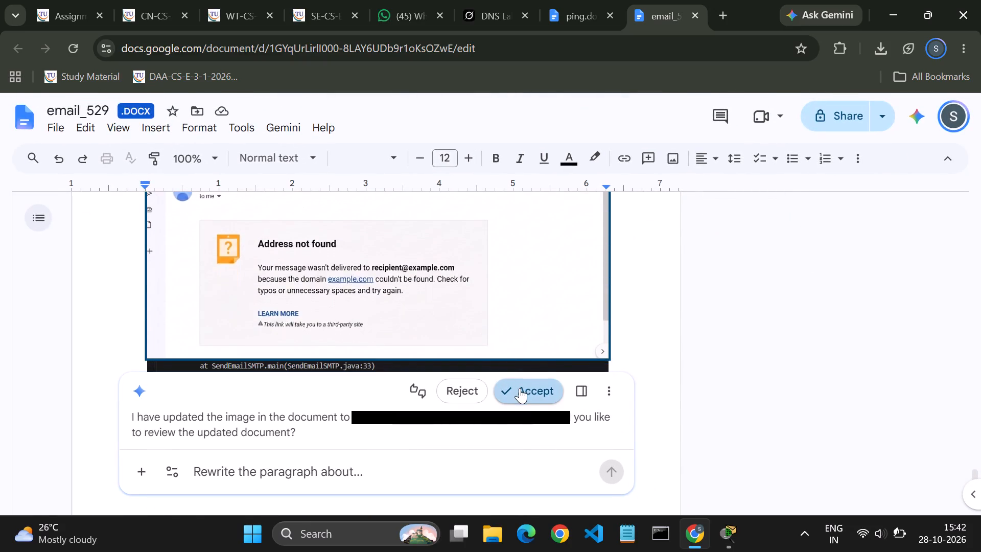
{"action": "left_click", "coordinate": [520, 388]}
Review the document from the output image back up to the title heading and the username and password lines of SendEmailSMTP.
{"action": "scroll", "coordinate": [417, 333], "scroll_direction": "up", "scroll_amount": 3}
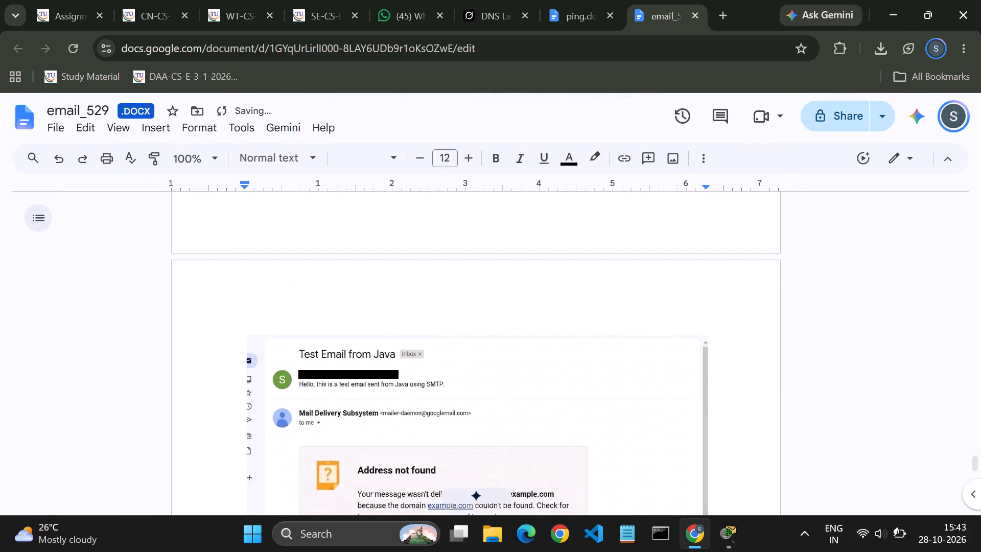
{"action": "scroll", "coordinate": [417, 333], "scroll_direction": "up", "scroll_amount": 17}
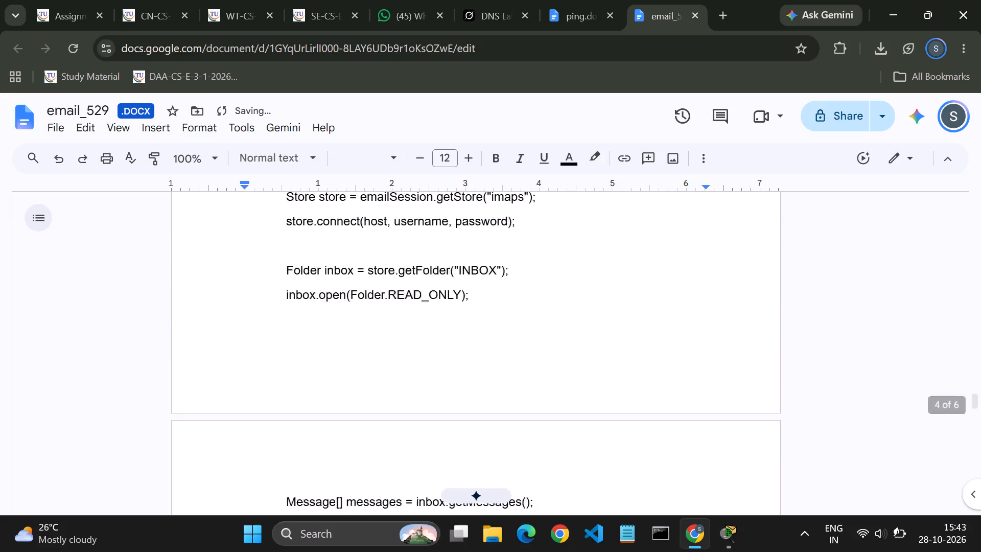
{"action": "scroll", "coordinate": [417, 333], "scroll_direction": "up", "scroll_amount": 20}
{"action": "scroll", "coordinate": [417, 333], "scroll_direction": "up", "scroll_amount": 4}
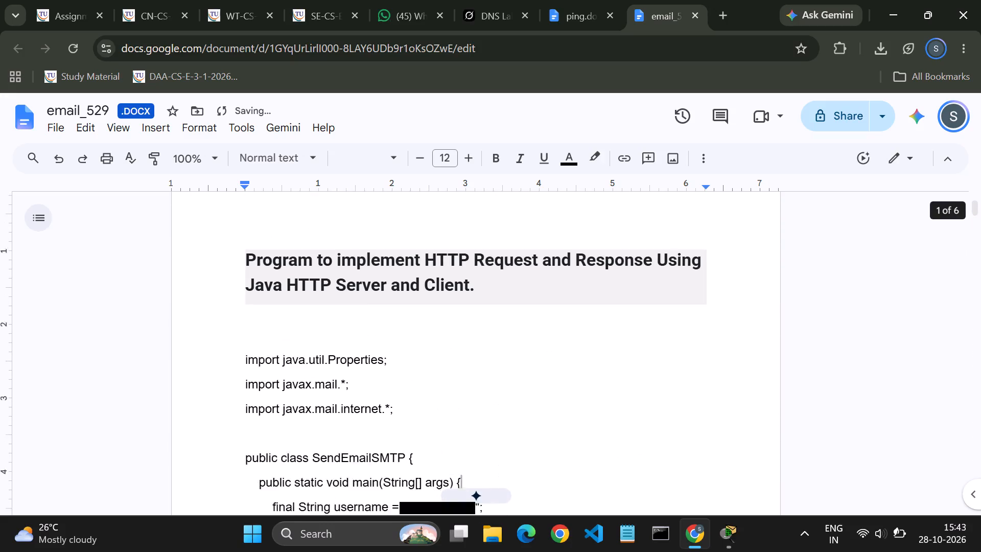
{"action": "scroll", "coordinate": [417, 333], "scroll_direction": "up", "scroll_amount": 7}
{"action": "scroll", "coordinate": [417, 333], "scroll_direction": "down", "scroll_amount": 5}
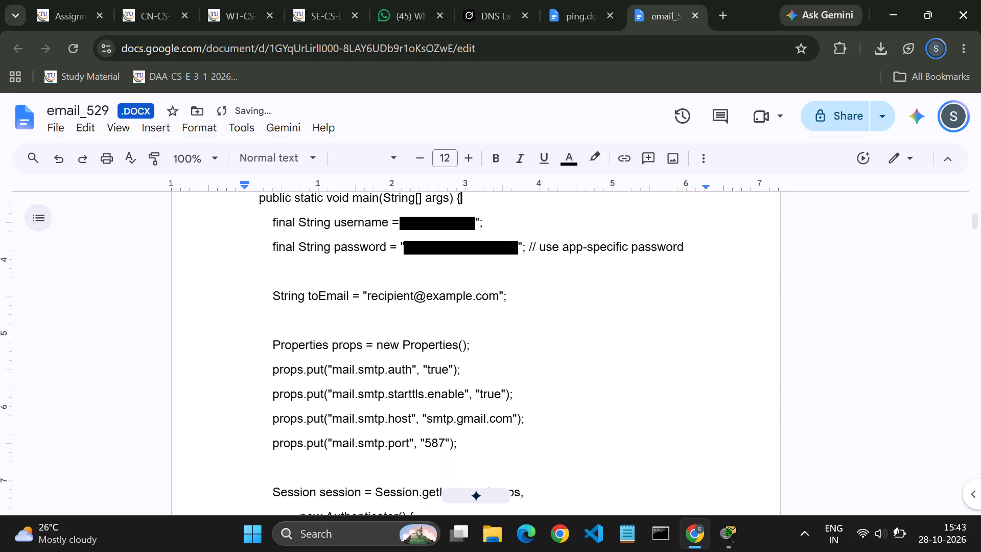
{"action": "left_click", "coordinate": [172, 186]}
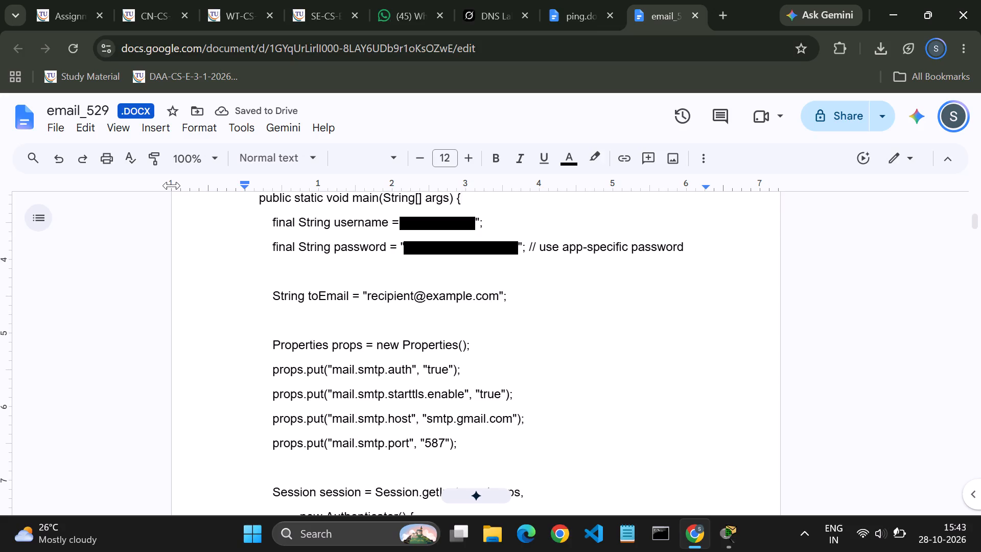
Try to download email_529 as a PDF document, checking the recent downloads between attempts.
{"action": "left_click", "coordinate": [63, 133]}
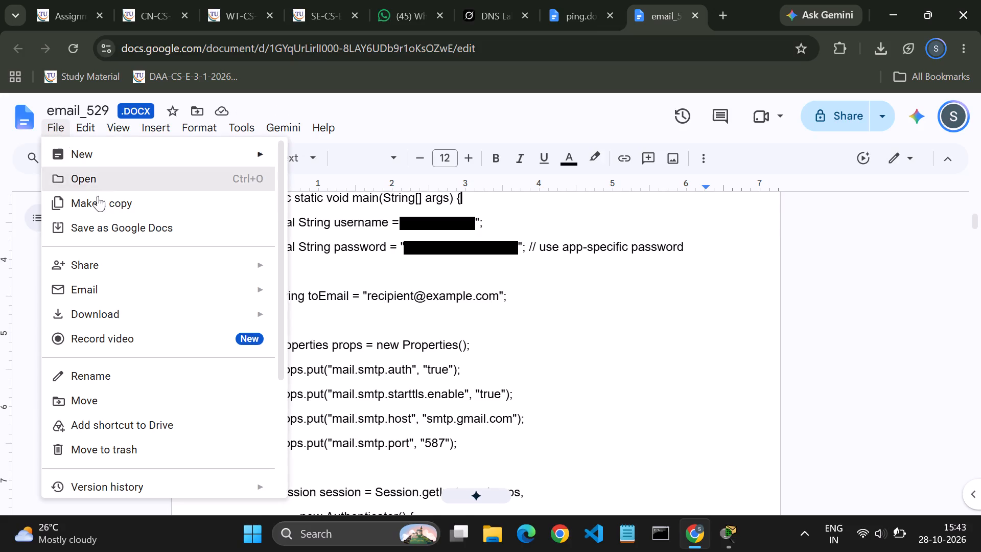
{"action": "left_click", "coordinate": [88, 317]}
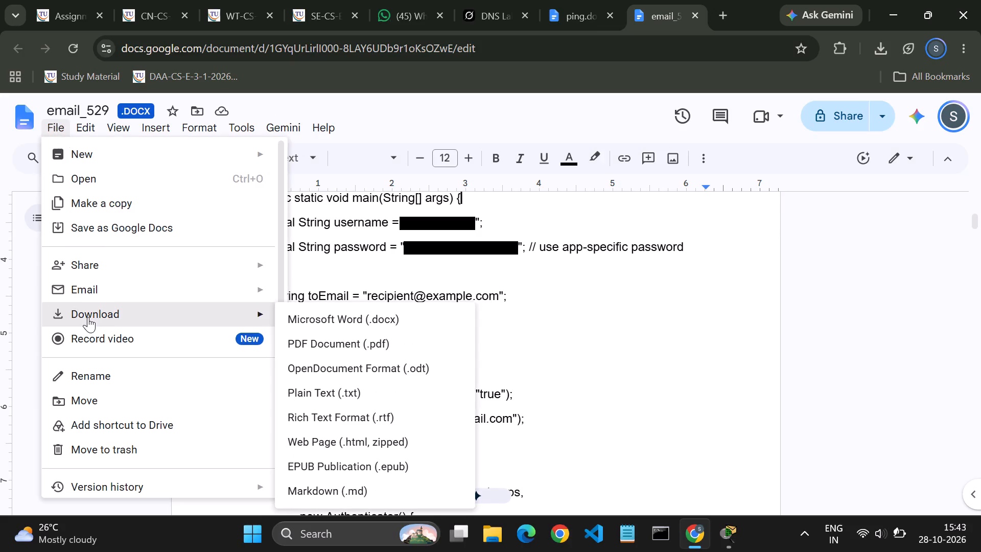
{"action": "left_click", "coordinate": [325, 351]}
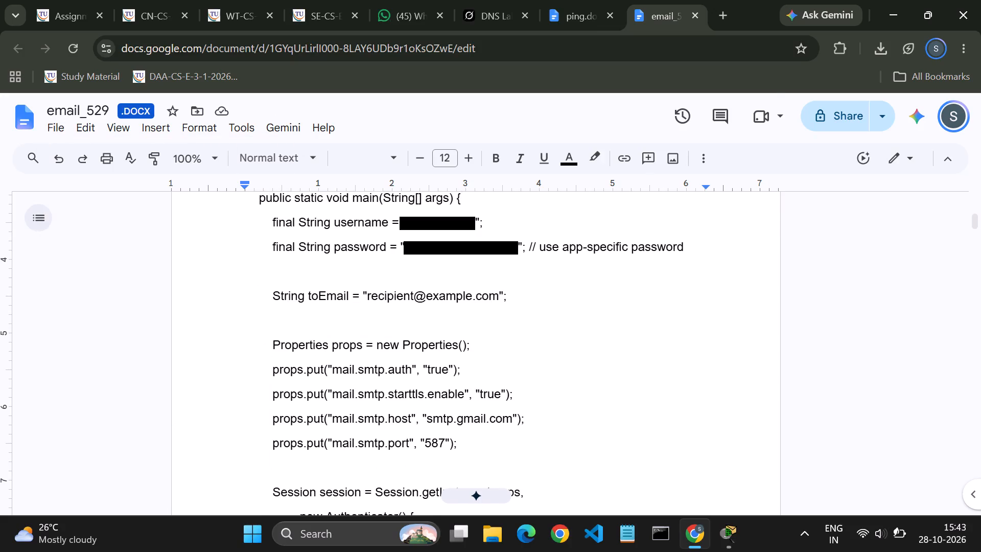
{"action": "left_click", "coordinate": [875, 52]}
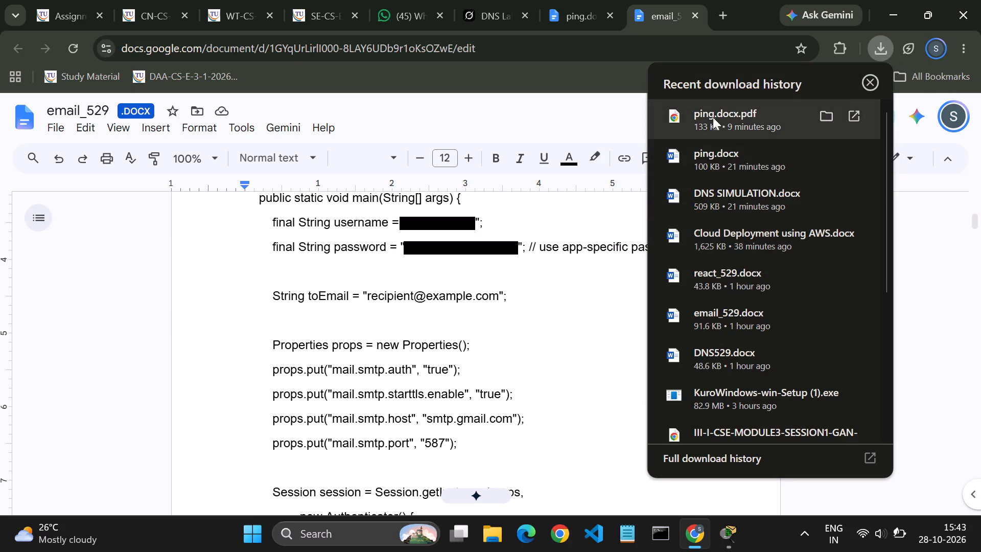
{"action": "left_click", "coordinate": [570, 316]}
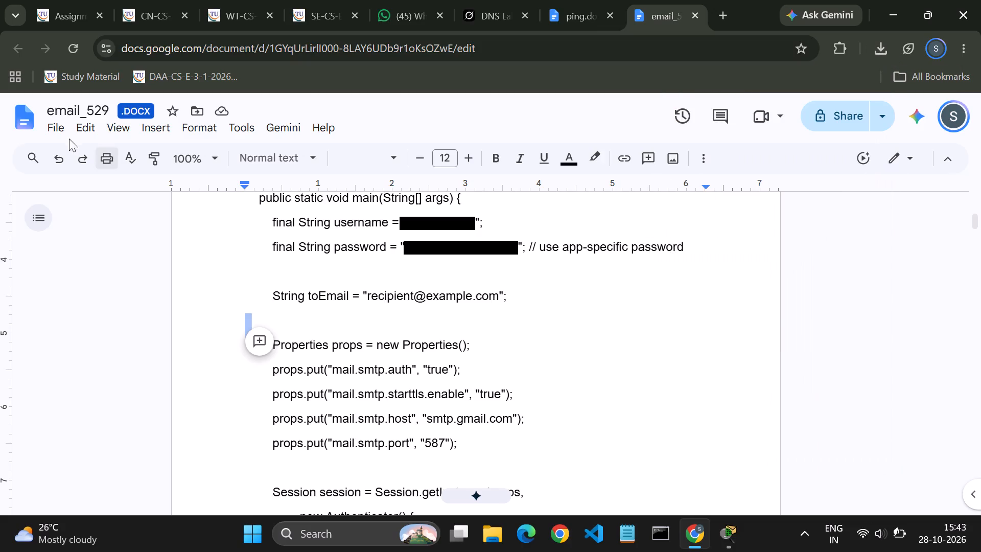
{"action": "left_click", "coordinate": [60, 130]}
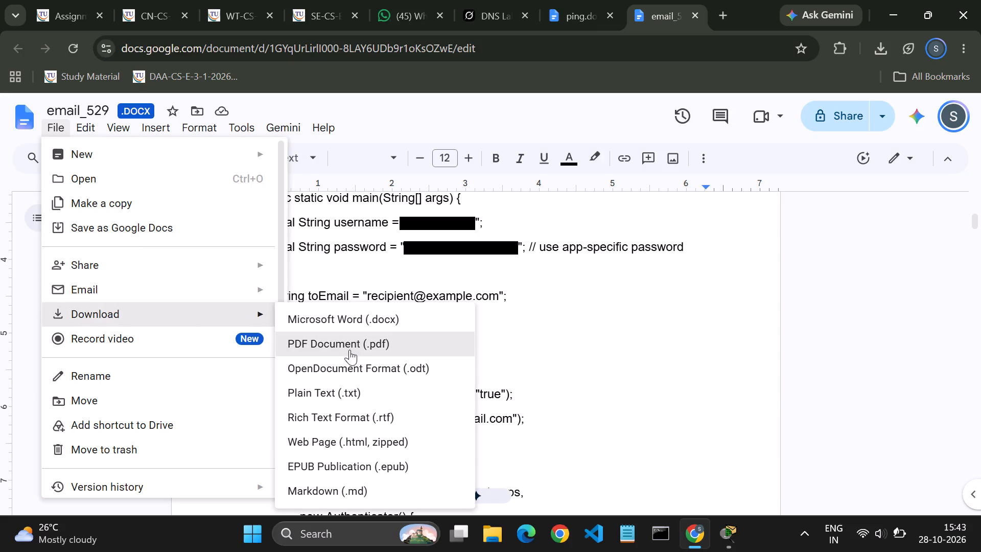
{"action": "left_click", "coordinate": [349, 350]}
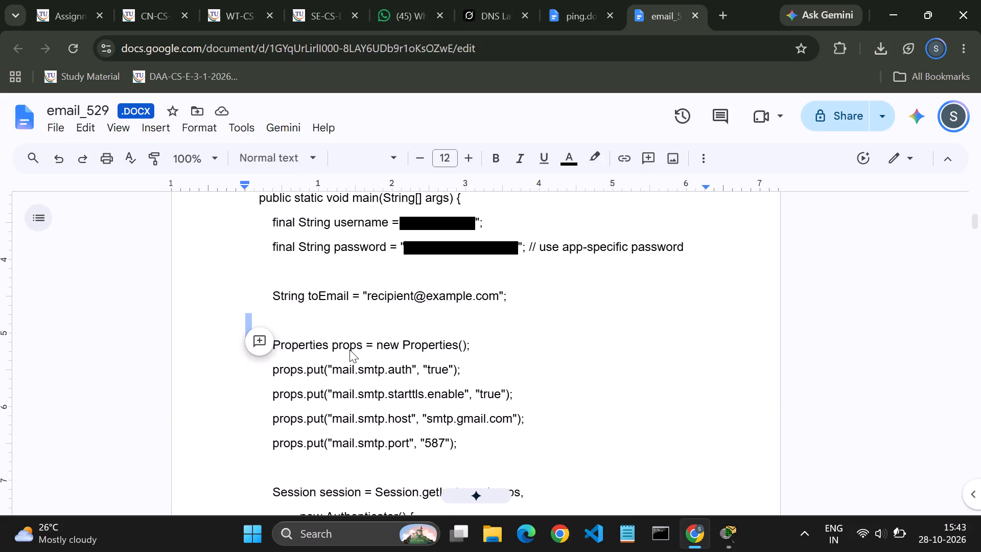
Check the Wi-Fi connection in the system's network list.
{"action": "left_click", "coordinate": [870, 538]}
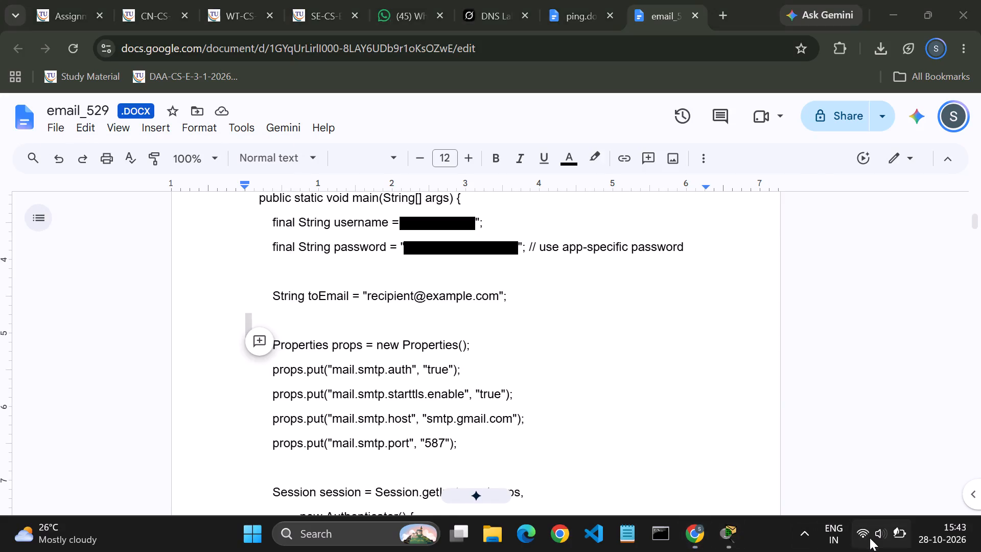
{"action": "left_click", "coordinate": [772, 259]}
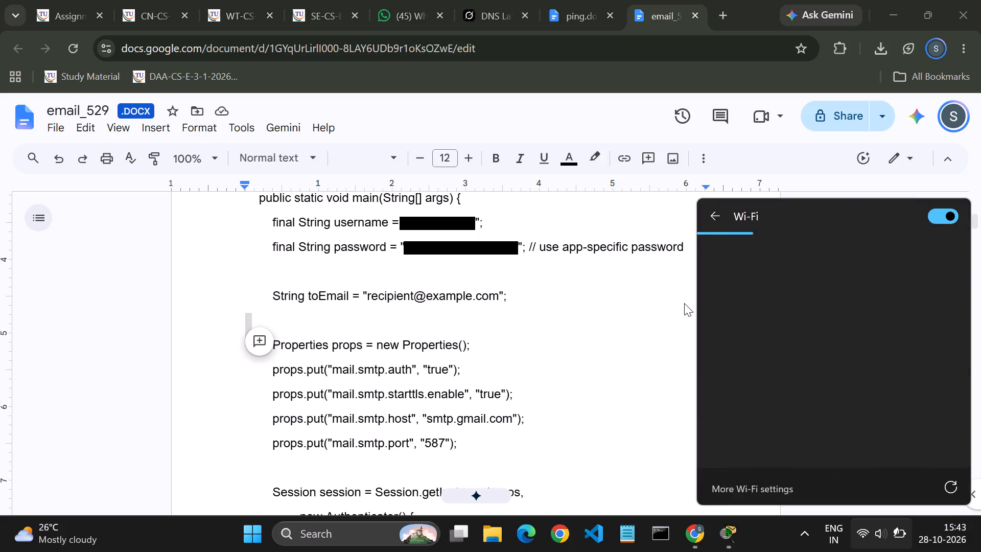
{"action": "left_click", "coordinate": [594, 324]}
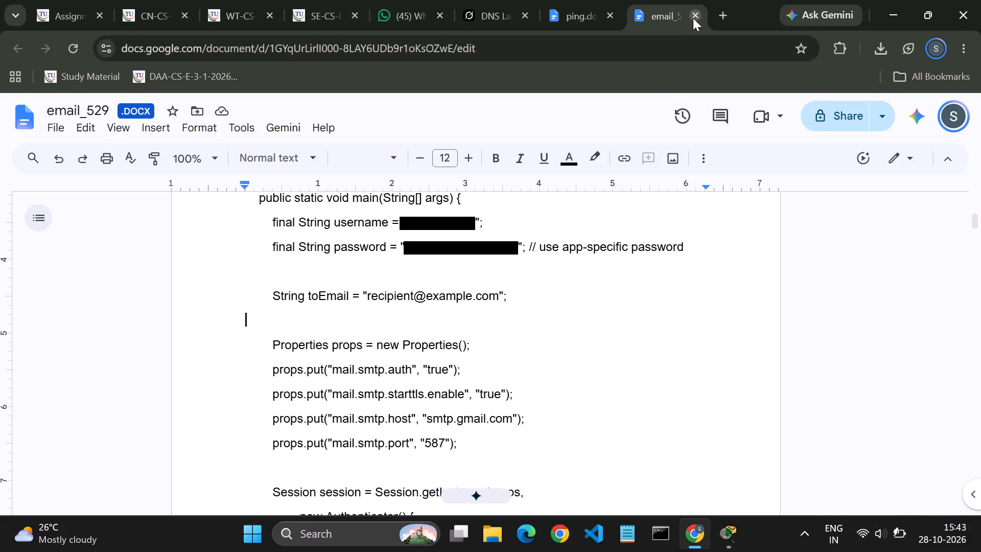
Save the email_529 document and check the recent download history for its PDF.
{"action": "left_click", "coordinate": [596, 298]}
{"action": "key", "text": "ctrl+s"}
{"action": "key", "text": "ctrl+s"}
{"action": "key", "text": "ctrl+s"}
{"action": "key", "text": "ctrl+s"}
{"action": "left_click", "coordinate": [886, 41]}
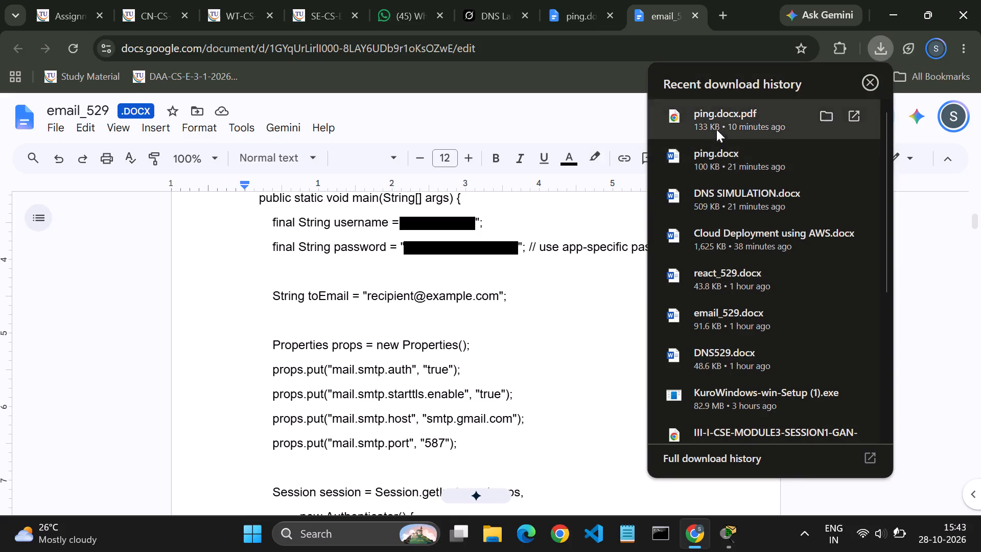
{"action": "scroll", "coordinate": [744, 266], "scroll_direction": "up", "scroll_amount": 7}
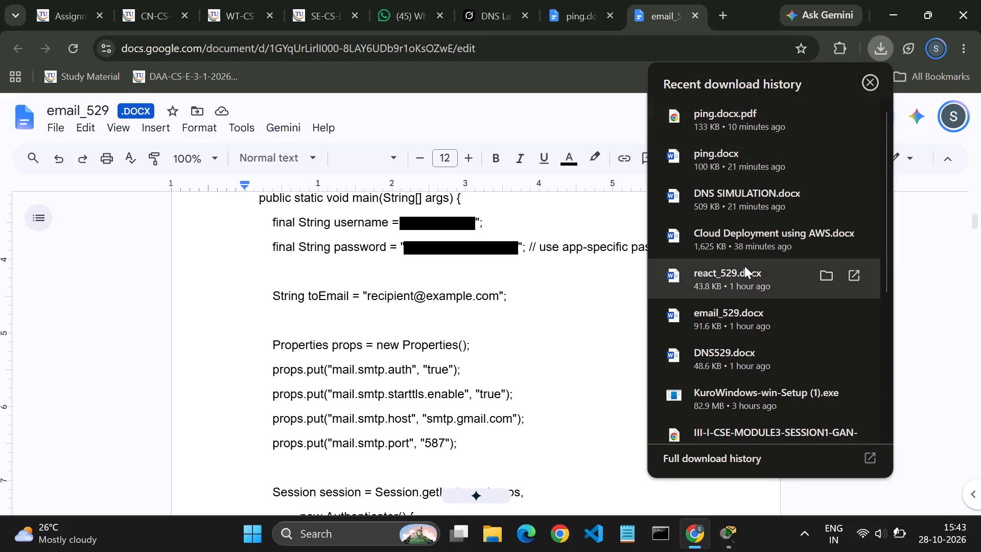
{"action": "left_click", "coordinate": [498, 312]}
{"action": "key", "text": "ctrl+s"}
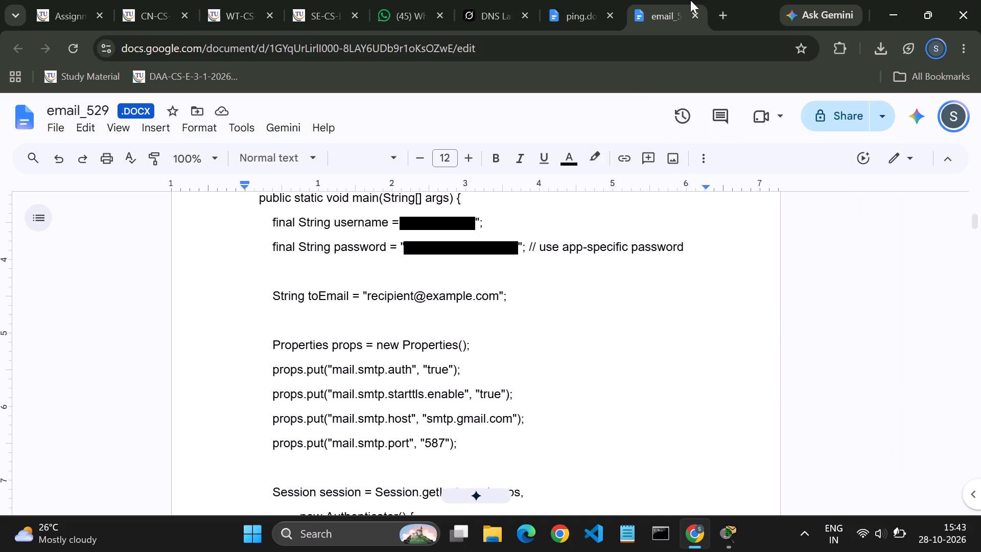
Close the email_529 and ping documents.
{"action": "left_click", "coordinate": [698, 13]}
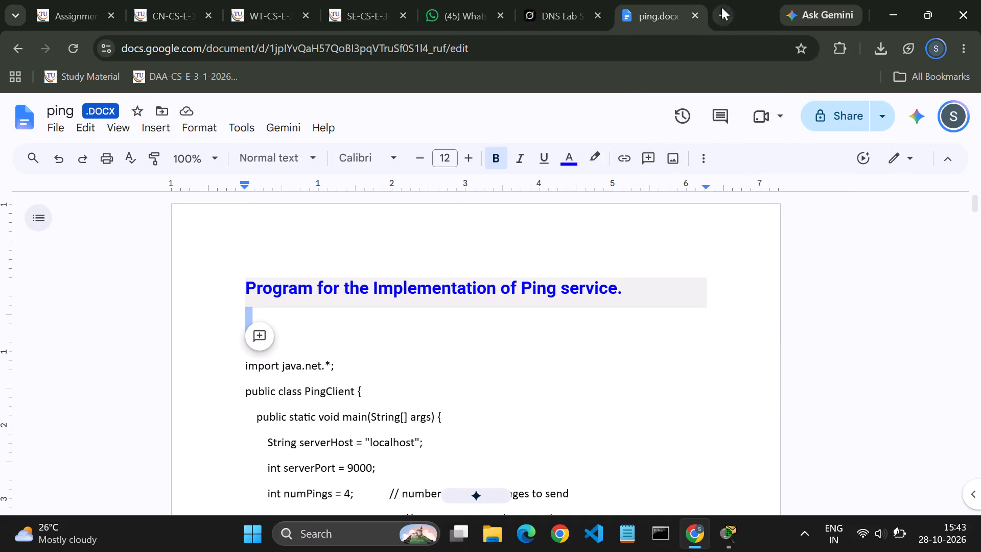
{"action": "left_click", "coordinate": [696, 14]}
Search the web for Google Docs in a new browser tab.
{"action": "left_click", "coordinate": [721, 17]}
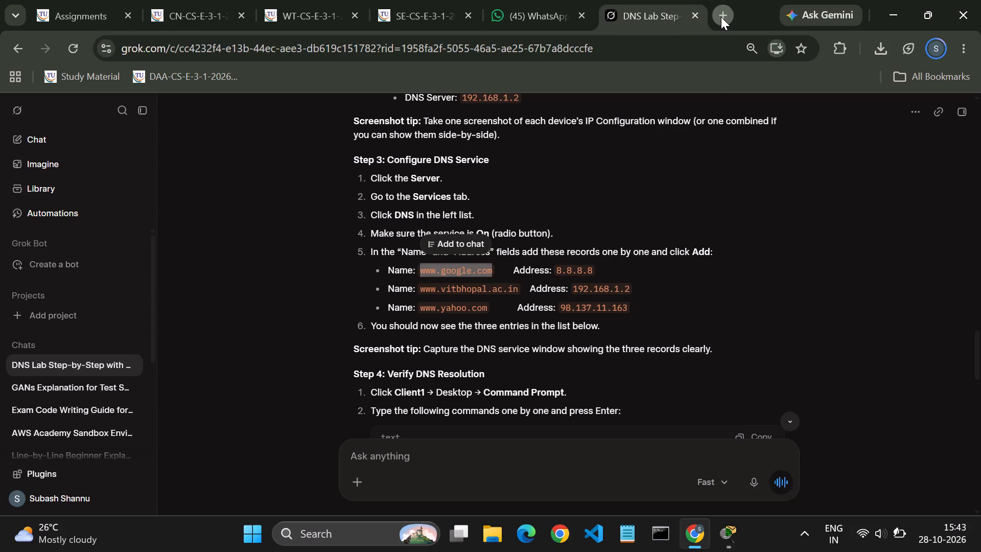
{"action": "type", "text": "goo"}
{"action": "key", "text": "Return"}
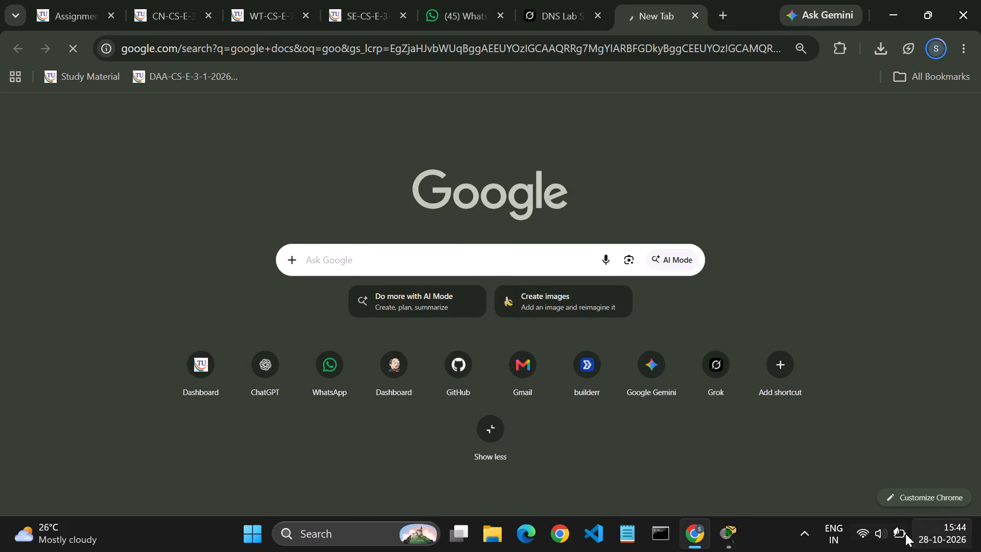
Check the Wi-Fi connection in the system's network list.
{"action": "left_click", "coordinate": [883, 536]}
{"action": "left_click", "coordinate": [765, 231]}
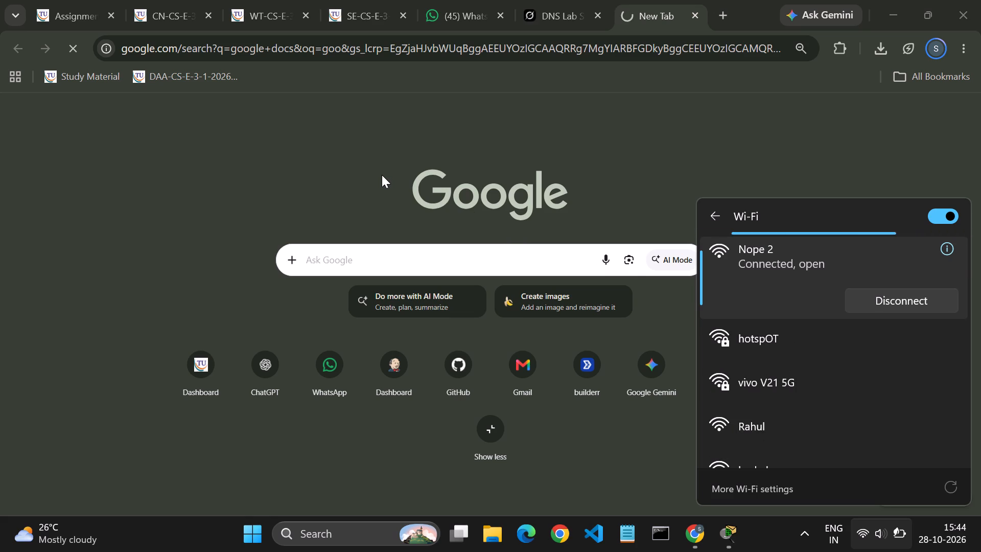
Create a new blank Google Docs document from the search results.
{"action": "left_click", "coordinate": [147, 283]}
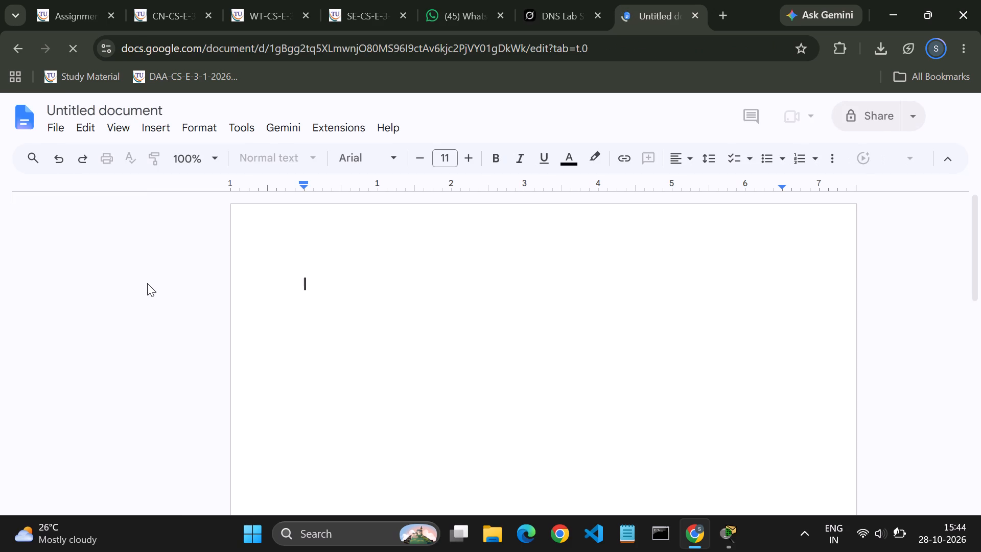
Bring up the file commands for the new untitled document.
{"action": "left_click", "coordinate": [47, 130]}
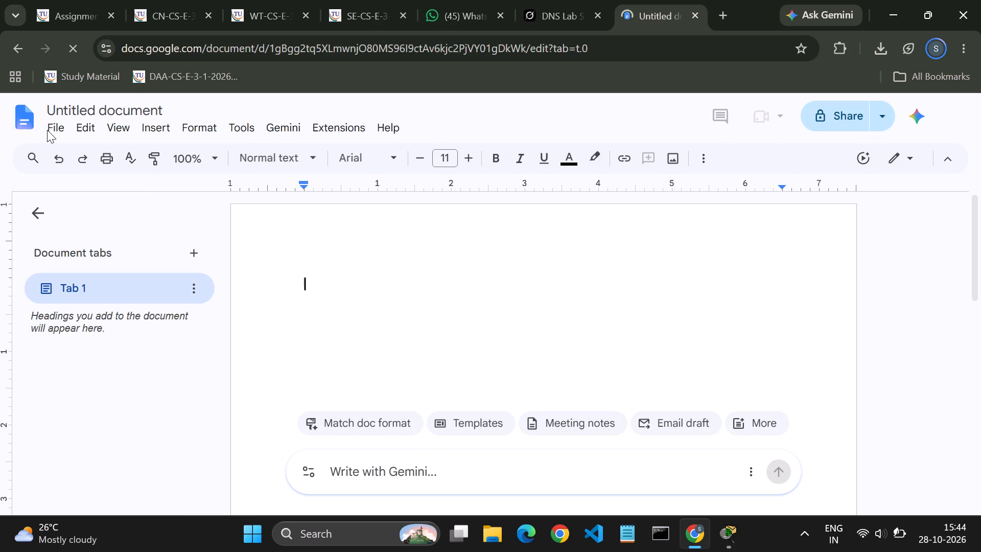
Open email_529.docx from the recent Drive files.
{"action": "left_click", "coordinate": [54, 127]}
{"action": "left_click", "coordinate": [87, 176]}
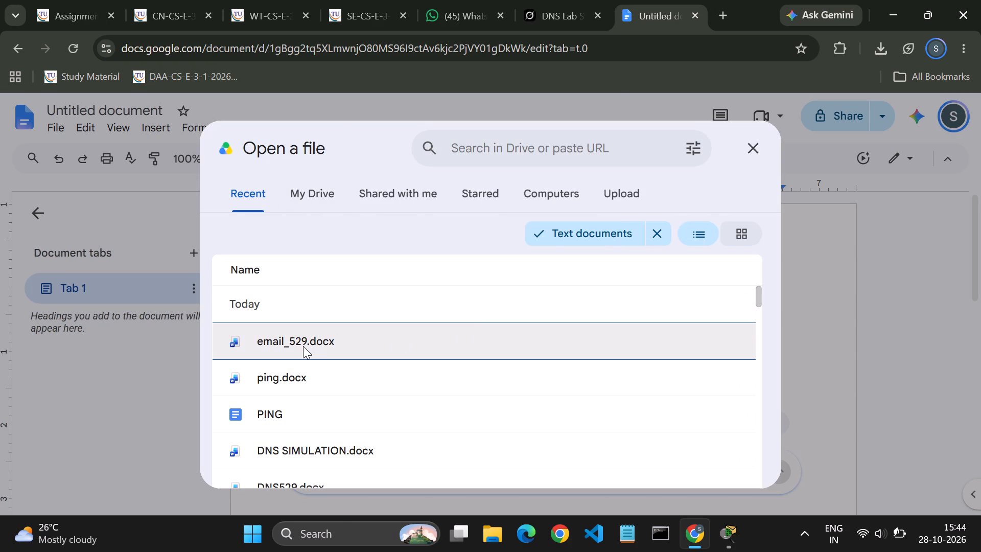
{"action": "left_click", "coordinate": [303, 346]}
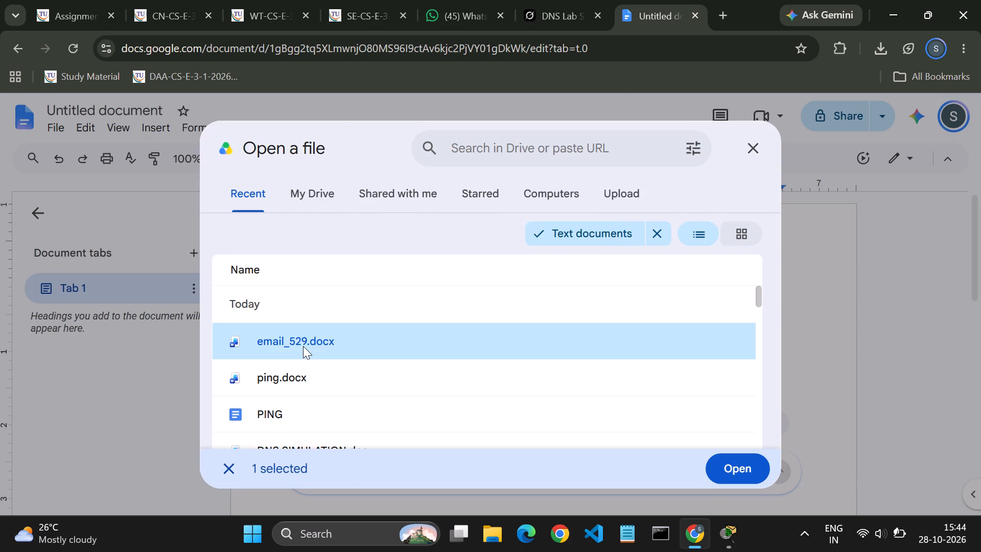
{"action": "left_click", "coordinate": [728, 473]}
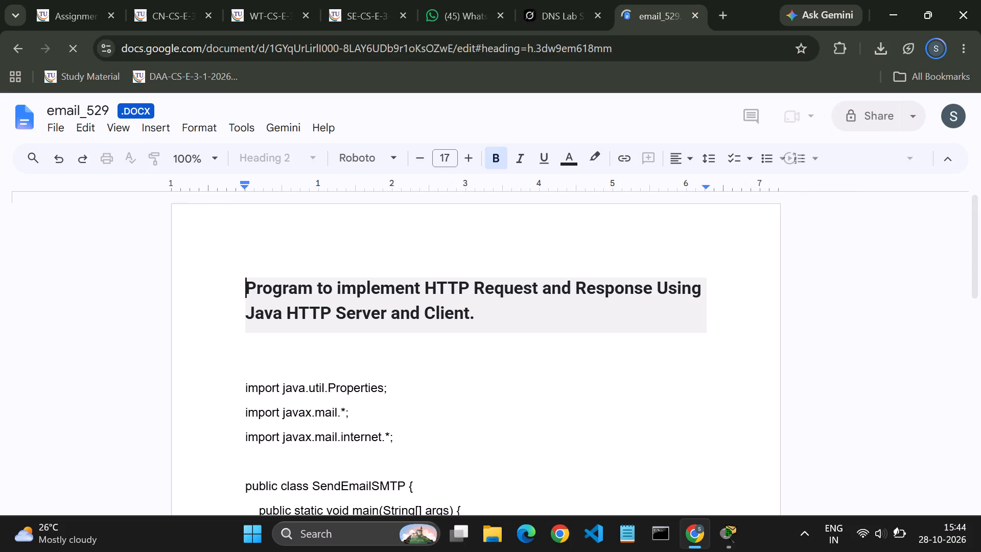
Look through the pages of email_529, including the email screenshot near the end.
{"action": "scroll", "coordinate": [558, 318], "scroll_direction": "down", "scroll_amount": 18}
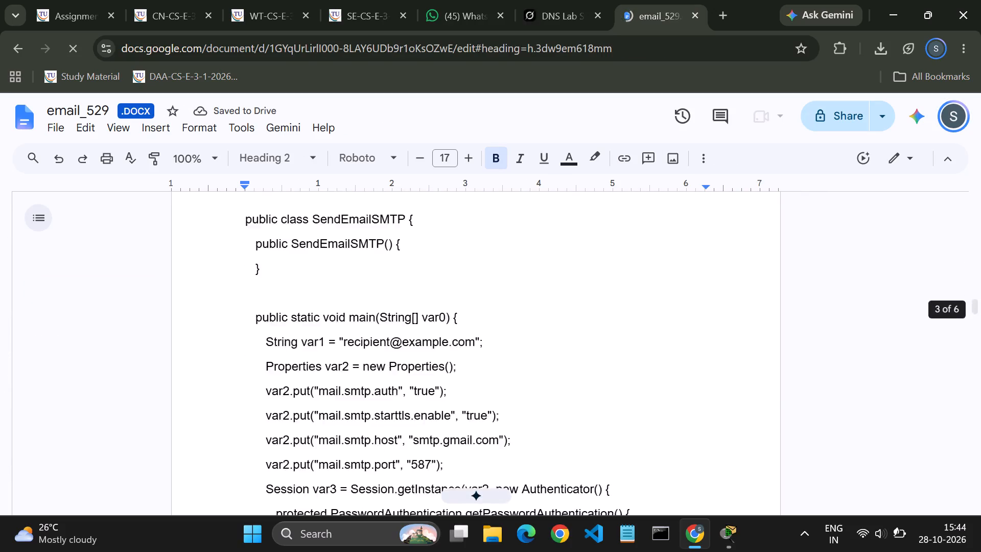
{"action": "scroll", "coordinate": [558, 318], "scroll_direction": "down", "scroll_amount": 20}
{"action": "scroll", "coordinate": [558, 318], "scroll_direction": "down", "scroll_amount": 1}
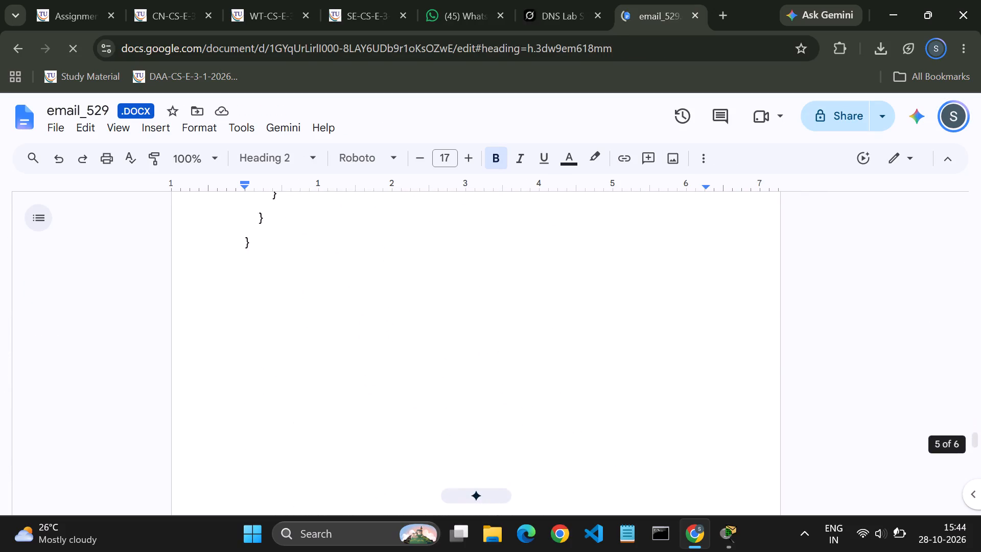
{"action": "scroll", "coordinate": [558, 318], "scroll_direction": "down", "scroll_amount": 5}
{"action": "scroll", "coordinate": [558, 318], "scroll_direction": "up", "scroll_amount": 2}
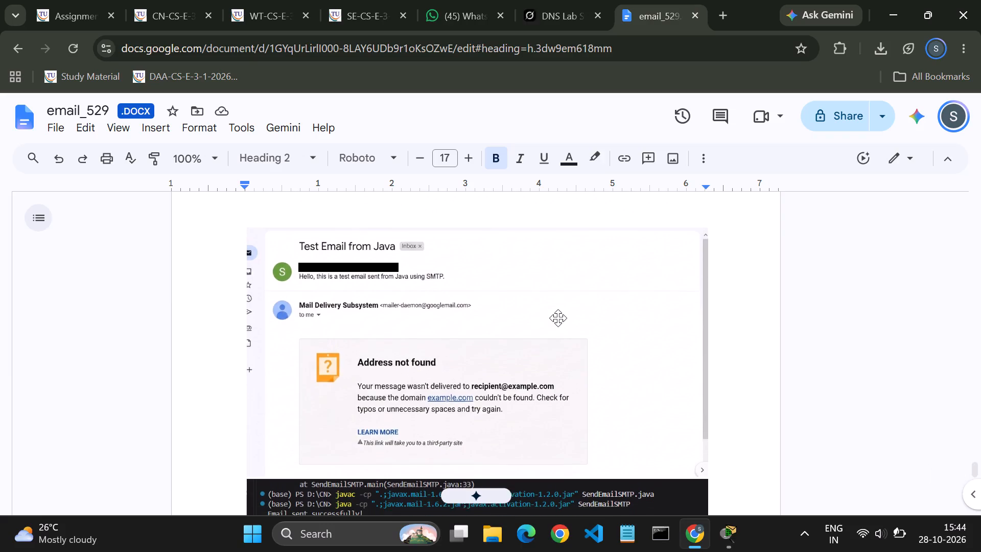
{"action": "scroll", "coordinate": [558, 318], "scroll_direction": "up", "scroll_amount": 9}
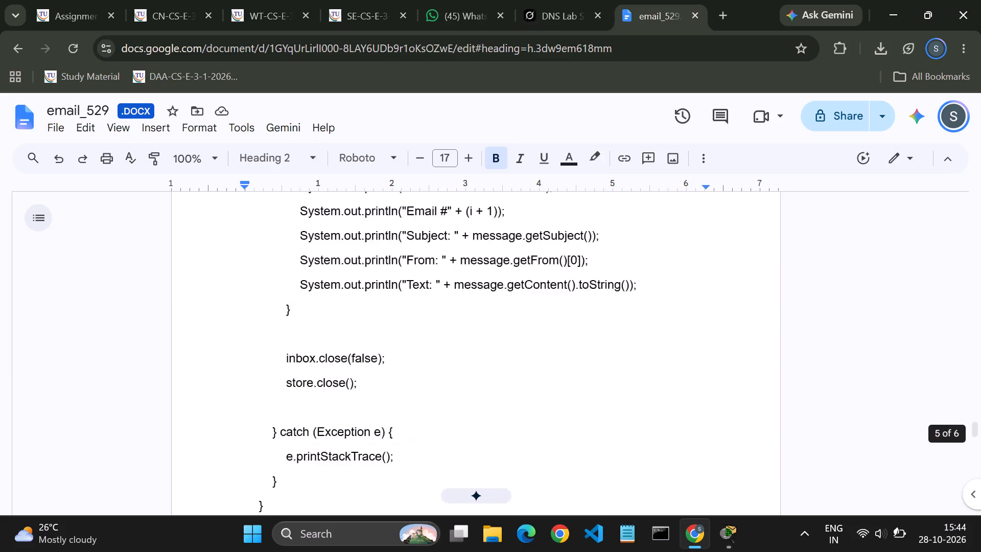
{"action": "scroll", "coordinate": [558, 318], "scroll_direction": "up", "scroll_amount": 16}
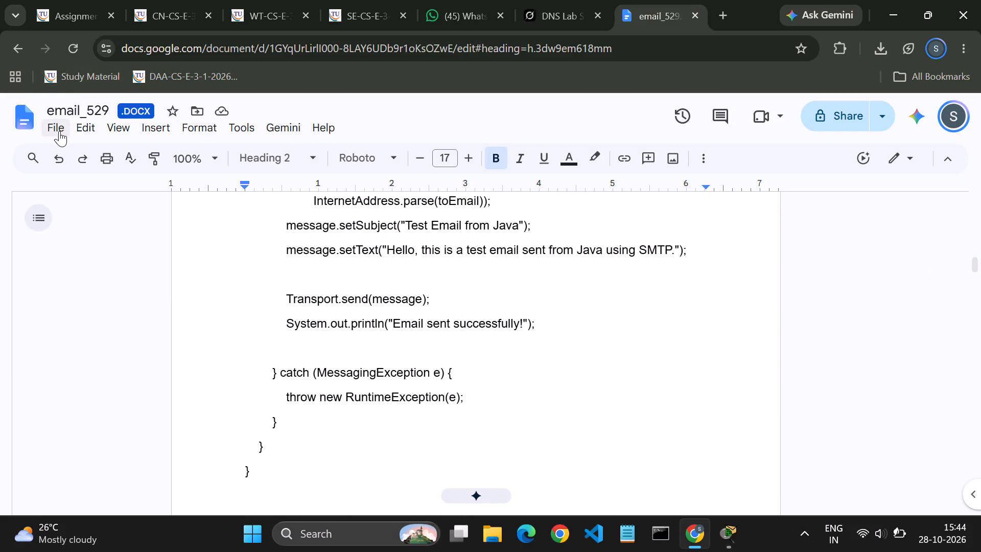
Download email_529 as a PDF document.
{"action": "left_click", "coordinate": [59, 131]}
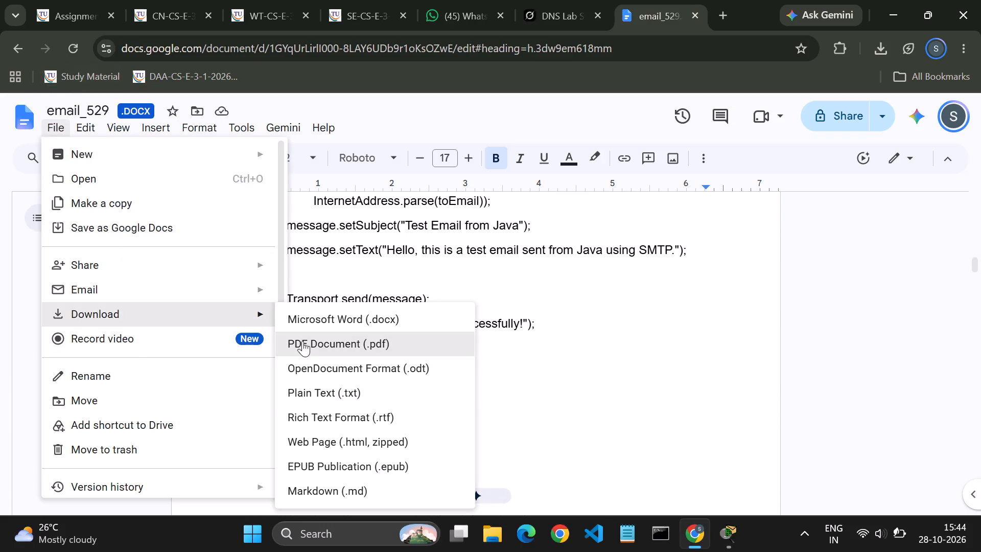
{"action": "left_click", "coordinate": [307, 341]}
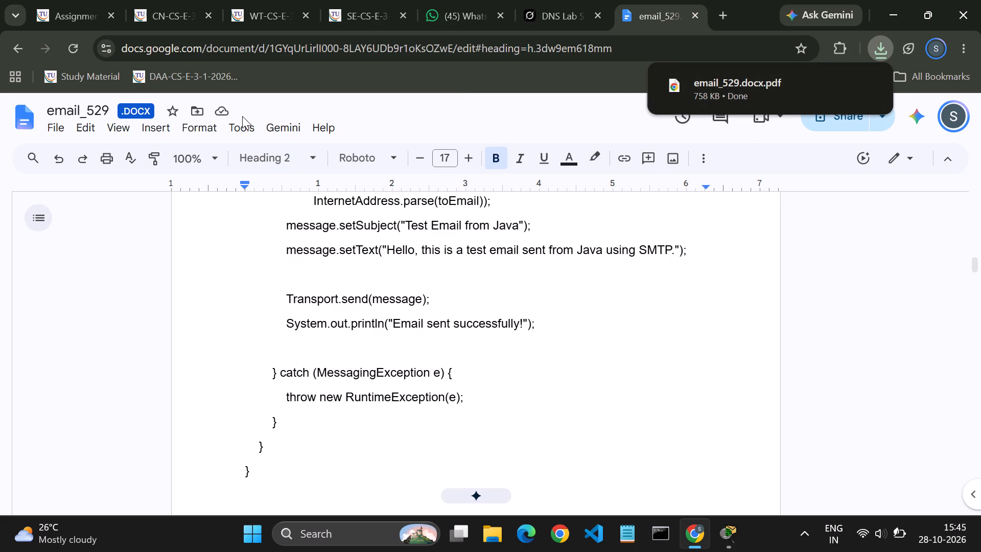
Rename the document as email_532.
{"action": "left_click", "coordinate": [112, 110]}
{"action": "key", "text": "BackSpace"}
{"action": "key", "text": "BackSpace"}
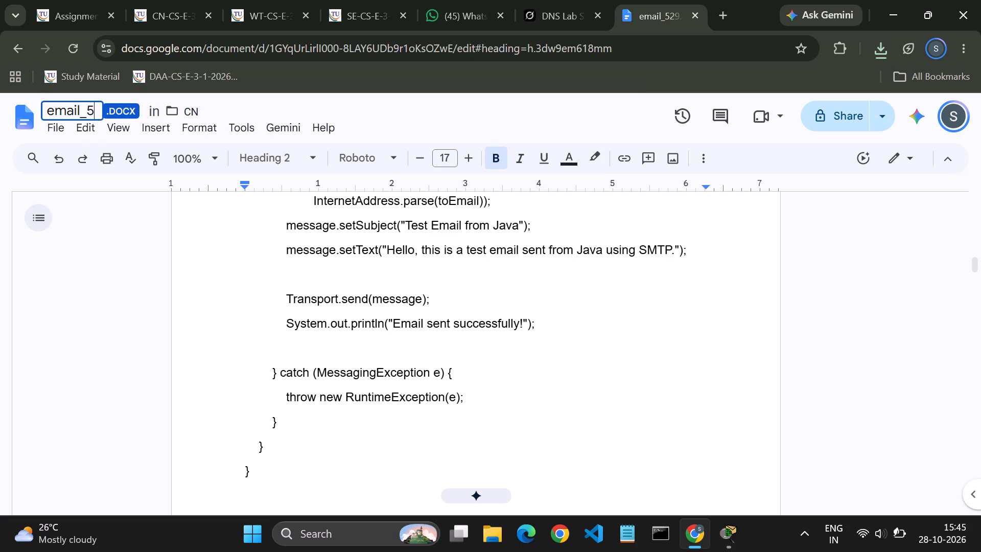
{"action": "type", "text": "32"}
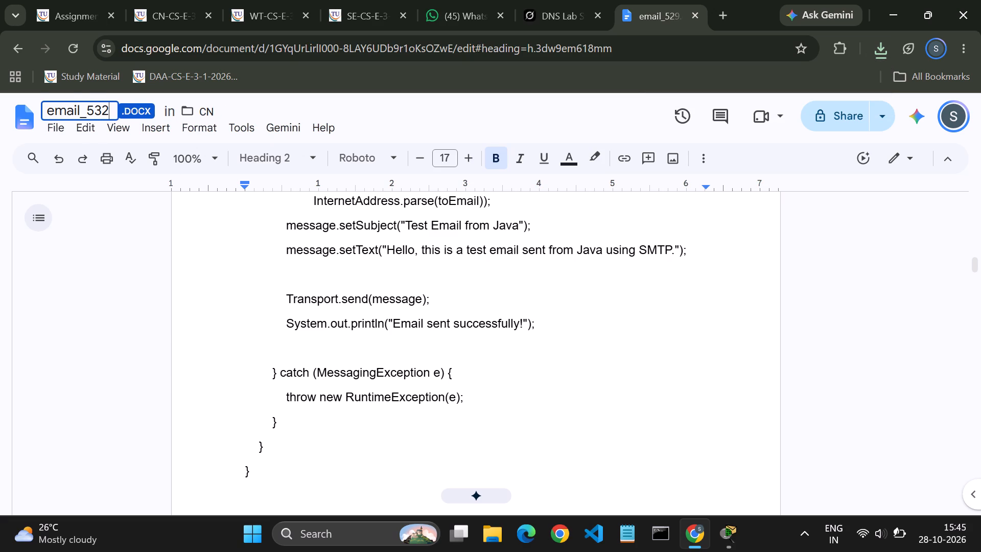
{"action": "key", "text": "Return"}
Download the renamed email_532 document as a PDF.
{"action": "left_click", "coordinate": [59, 127]}
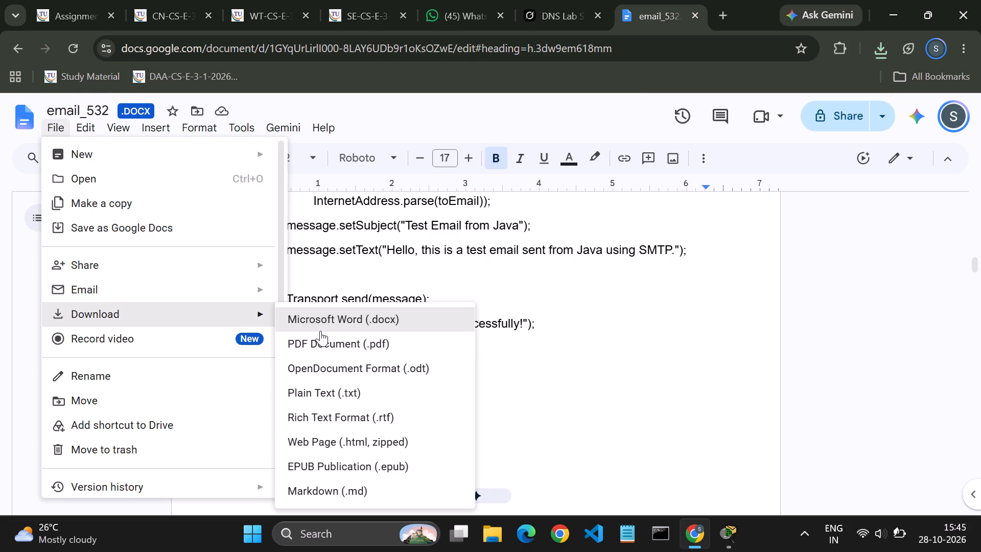
{"action": "left_click", "coordinate": [320, 333]}
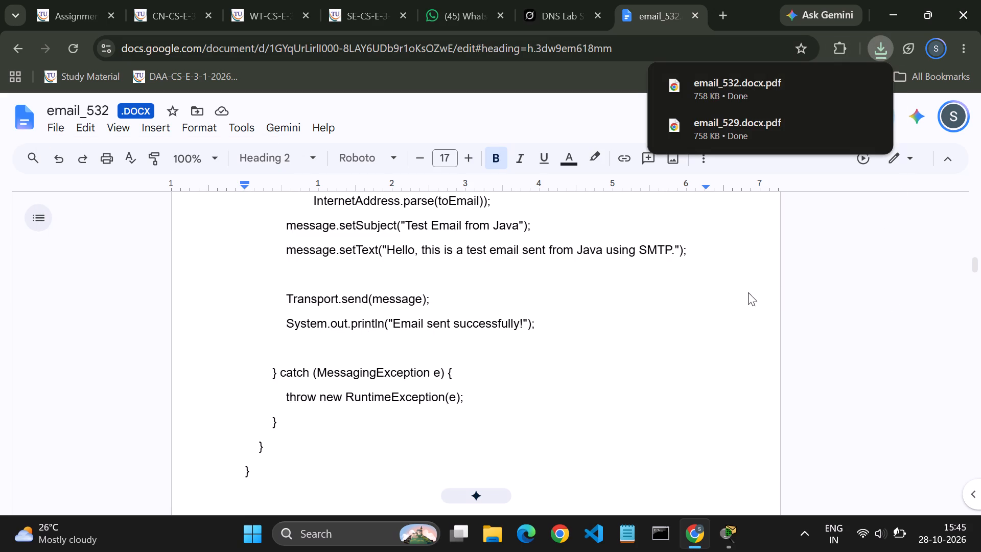
{"action": "left_click", "coordinate": [663, 330]}
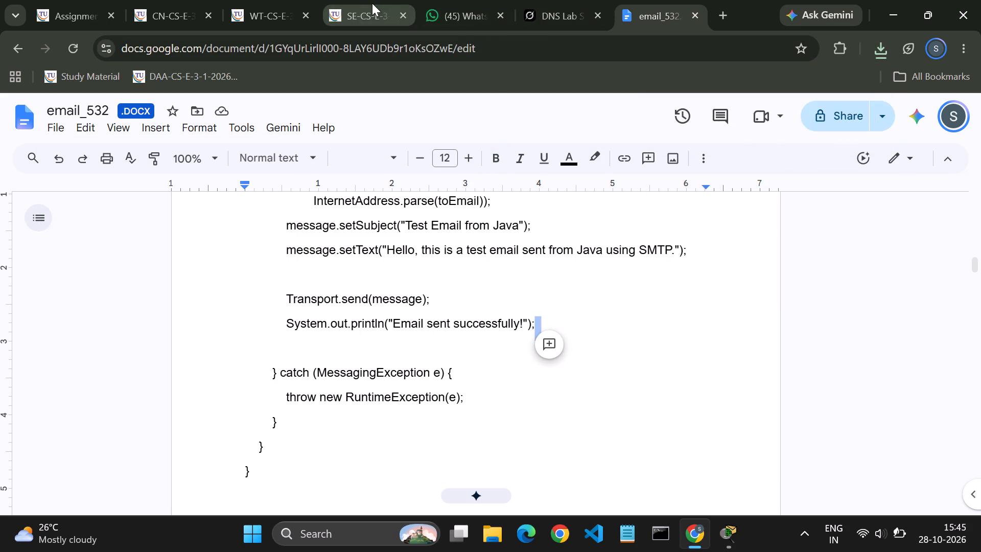
Open DNS529.docx from the CN folder in My Drive and close the email_532 document.
{"action": "left_click", "coordinate": [61, 125]}
{"action": "left_click", "coordinate": [86, 175]}
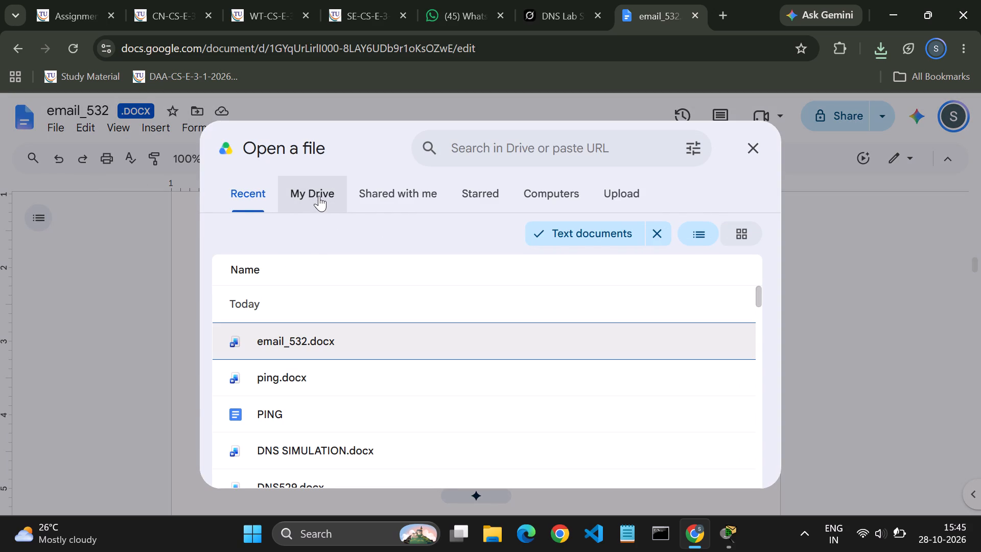
{"action": "left_click", "coordinate": [319, 196]}
{"action": "left_click", "coordinate": [544, 147]}
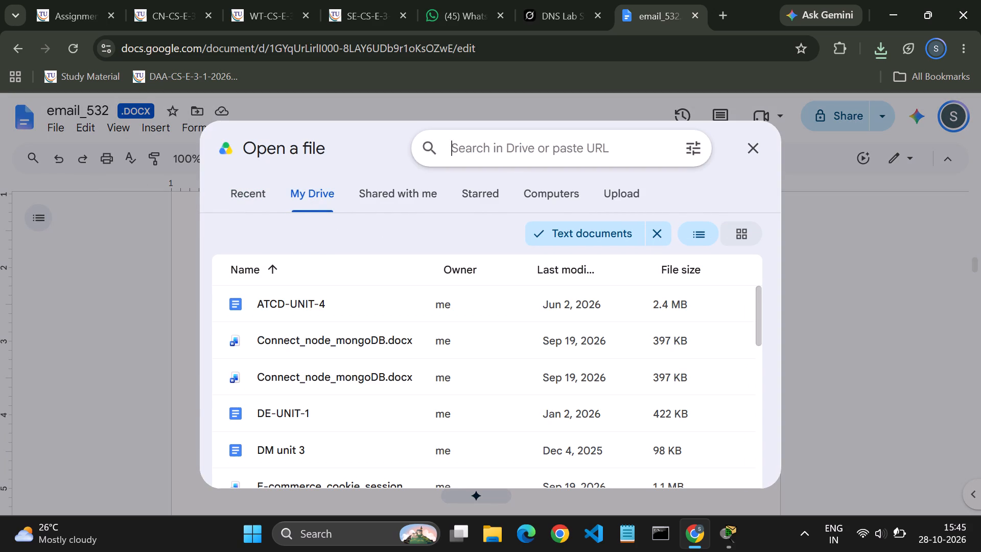
{"action": "type", "text": "cn"}
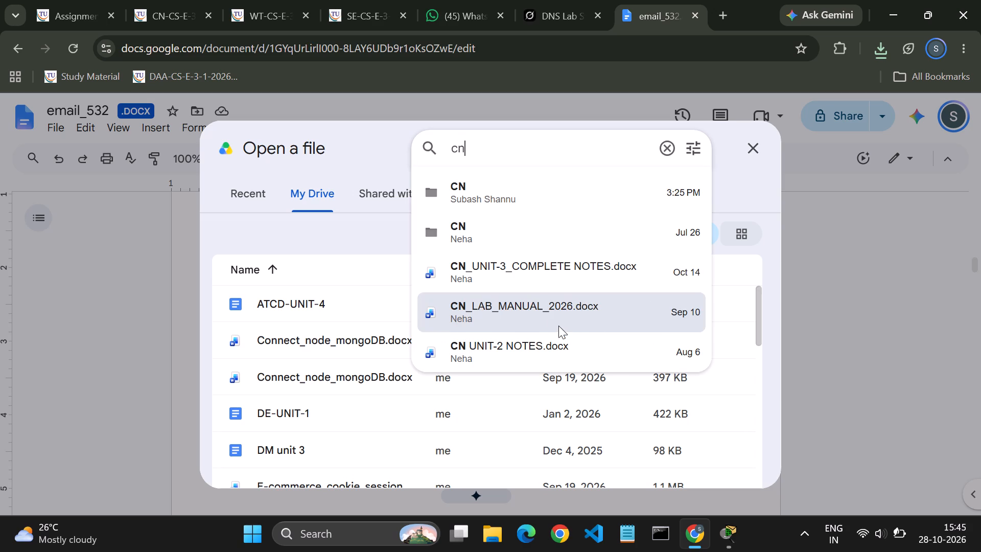
{"action": "left_click", "coordinate": [522, 191]}
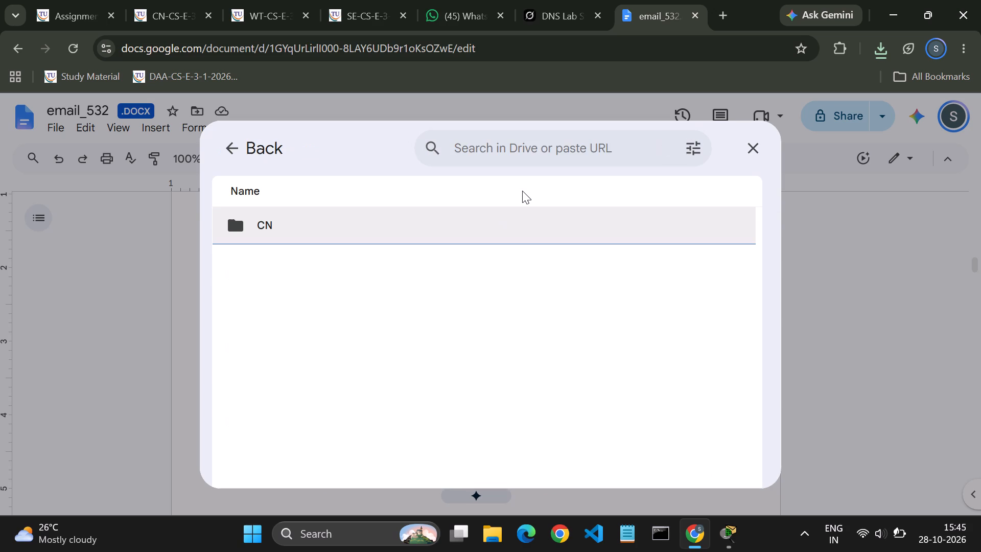
{"action": "double_click", "coordinate": [359, 216]}
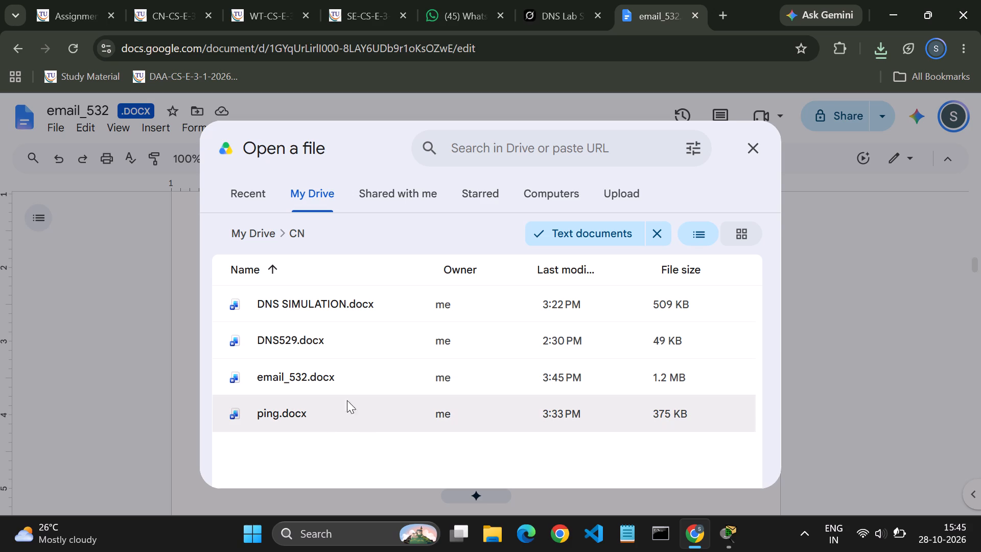
{"action": "left_click", "coordinate": [344, 342]}
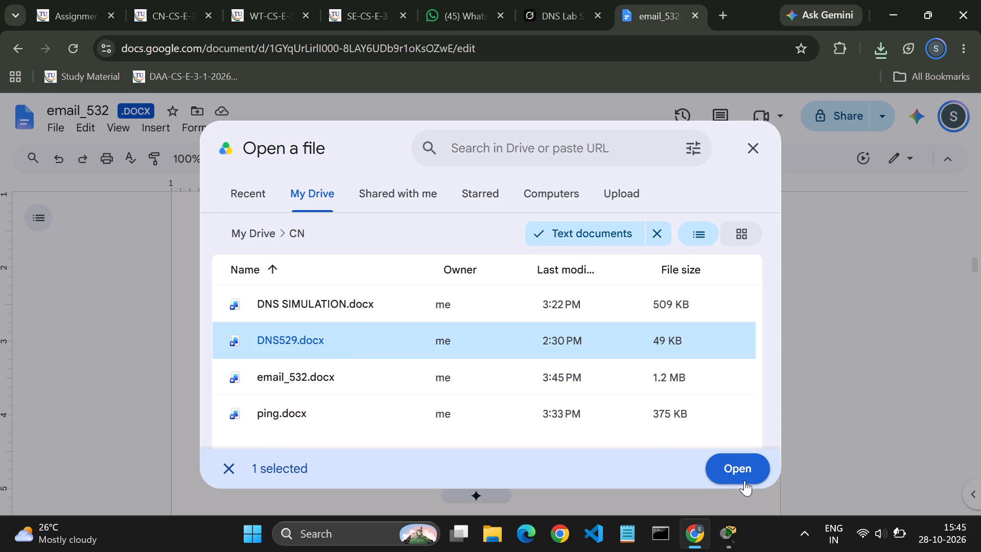
{"action": "left_click", "coordinate": [744, 476]}
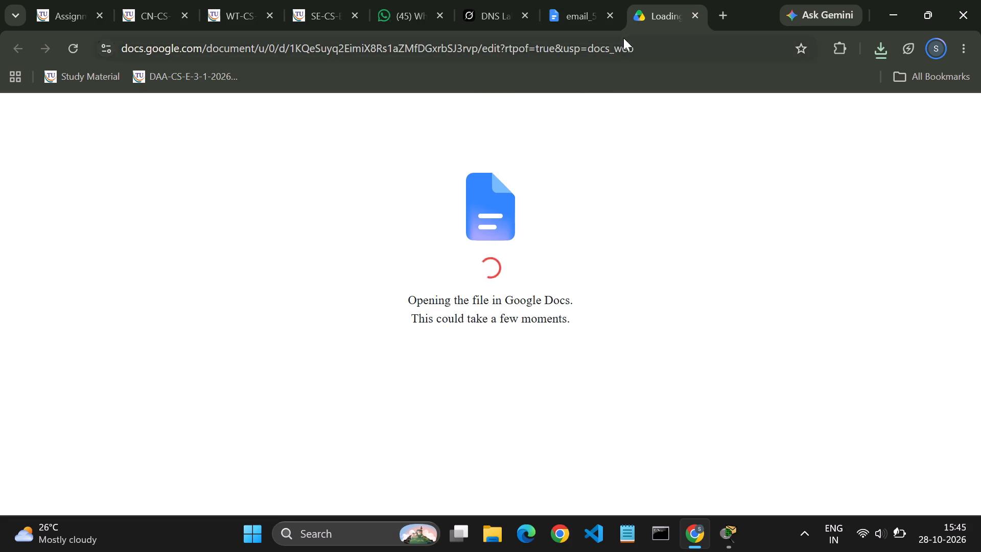
{"action": "left_click", "coordinate": [611, 14]}
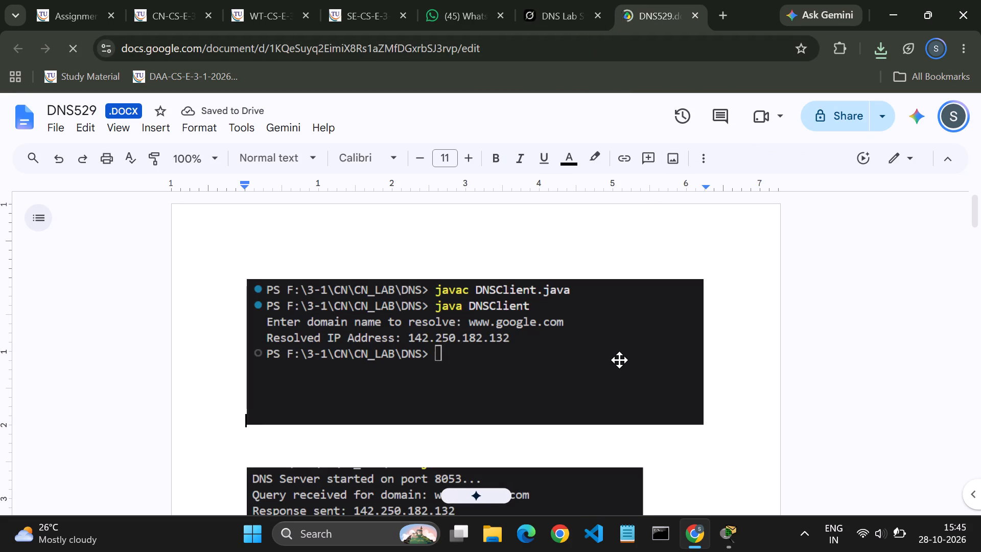
Look through the DNS529 document, from the output screenshots through the algorithm to the server and client code.
{"action": "scroll", "coordinate": [619, 360], "scroll_direction": "up", "scroll_amount": 1}
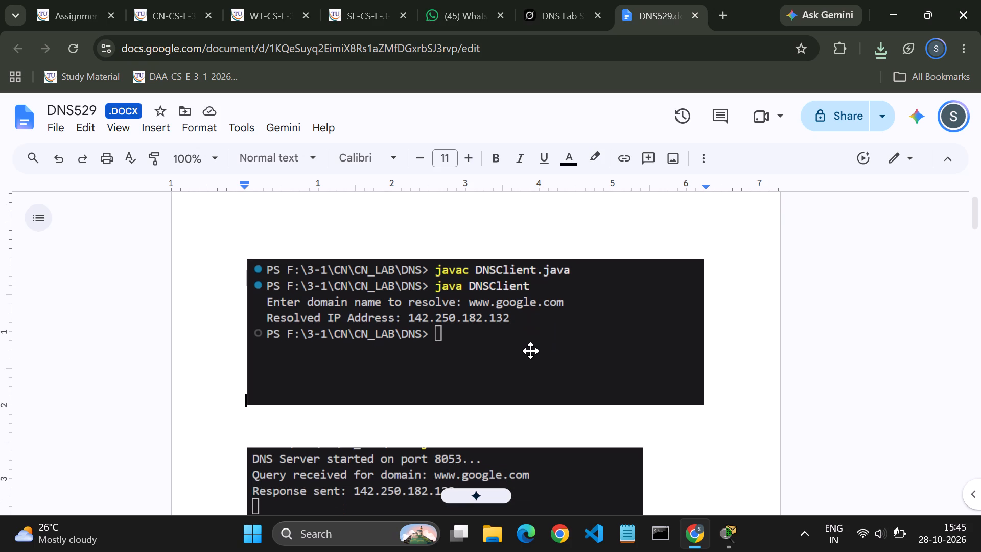
{"action": "scroll", "coordinate": [530, 351], "scroll_direction": "down", "scroll_amount": 2}
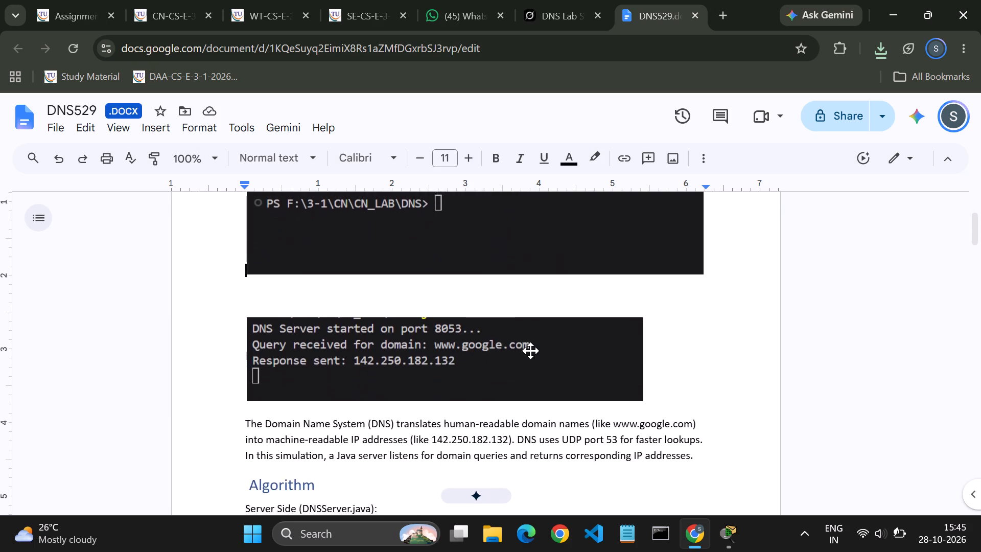
{"action": "scroll", "coordinate": [530, 351], "scroll_direction": "down", "scroll_amount": 9}
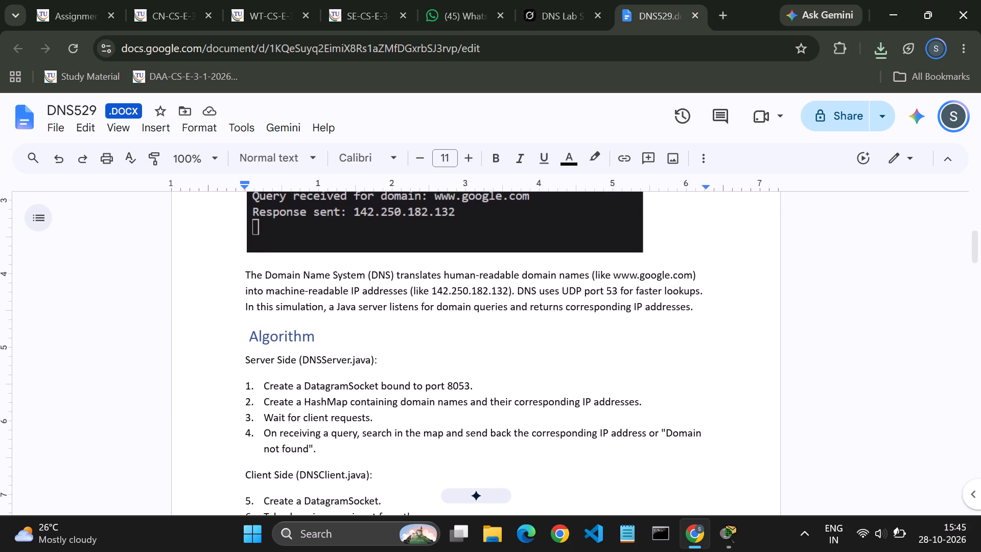
{"action": "scroll", "coordinate": [530, 351], "scroll_direction": "down", "scroll_amount": 9}
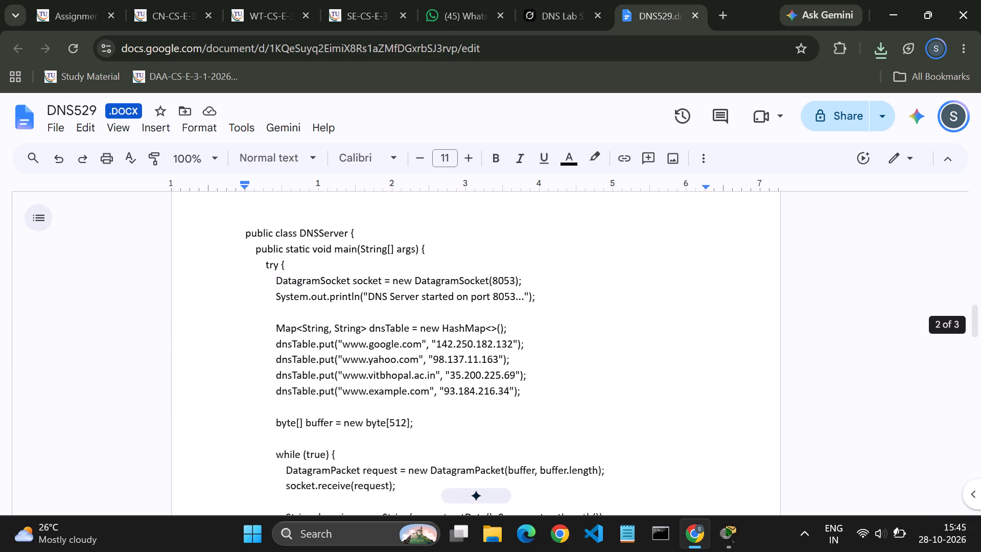
{"action": "scroll", "coordinate": [530, 351], "scroll_direction": "down", "scroll_amount": 7}
{"action": "scroll", "coordinate": [530, 351], "scroll_direction": "up", "scroll_amount": 11}
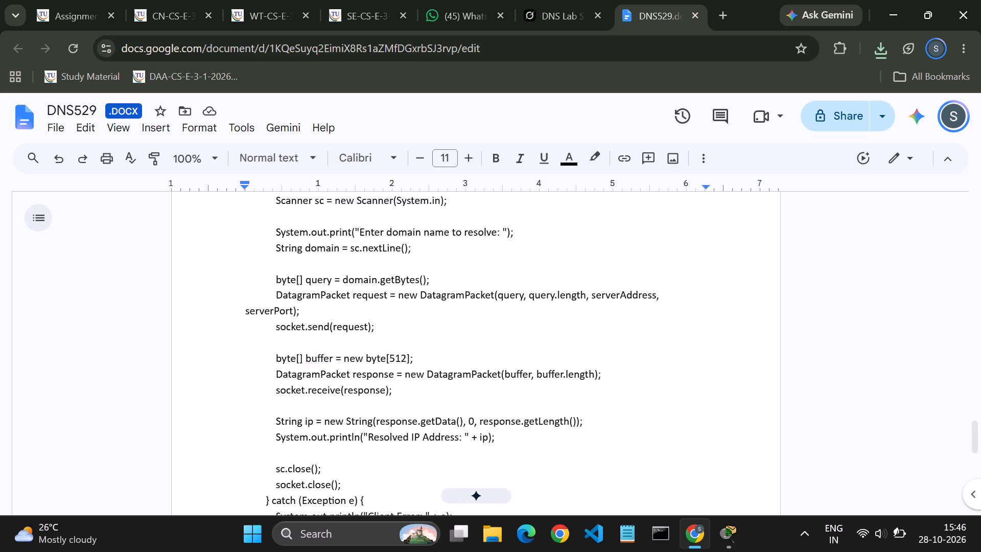
{"action": "scroll", "coordinate": [530, 351], "scroll_direction": "up", "scroll_amount": 14}
Move the DNSClient output screenshot from the start of the document to the end, after the program code.
{"action": "left_click", "coordinate": [524, 354]}
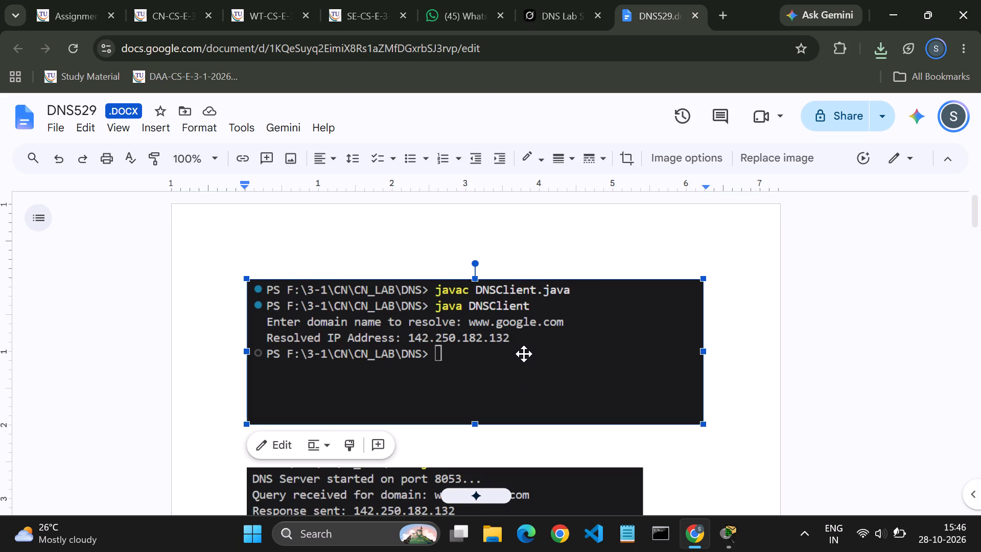
{"action": "key", "text": "ctrl+x"}
{"action": "scroll", "coordinate": [628, 389], "scroll_direction": "down", "scroll_amount": 10}
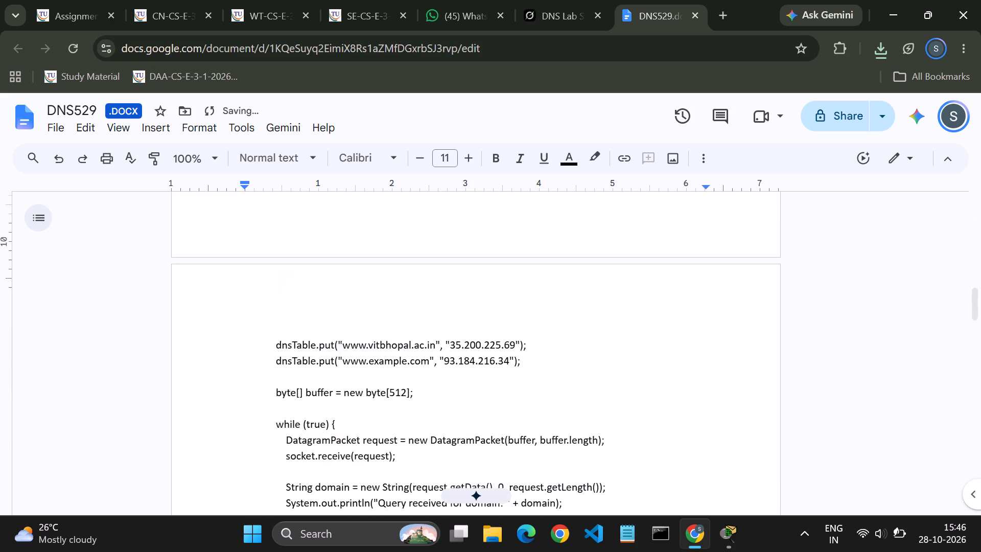
{"action": "scroll", "coordinate": [628, 389], "scroll_direction": "down", "scroll_amount": 4}
{"action": "scroll", "coordinate": [520, 389], "scroll_direction": "down", "scroll_amount": 2}
{"action": "left_click", "coordinate": [326, 254]}
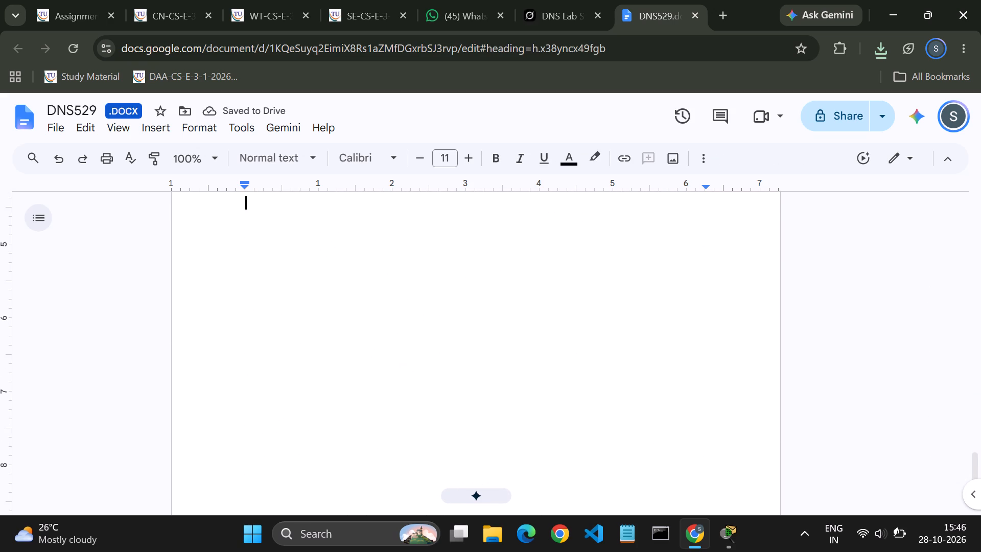
{"action": "scroll", "coordinate": [326, 254], "scroll_direction": "up", "scroll_amount": 1}
{"action": "key", "text": "ctrl+v"}
Move the DNS Server output screenshot from the first page to below the DNSClient screenshot, separated by line breaks.
{"action": "scroll", "coordinate": [326, 254], "scroll_direction": "up", "scroll_amount": 9}
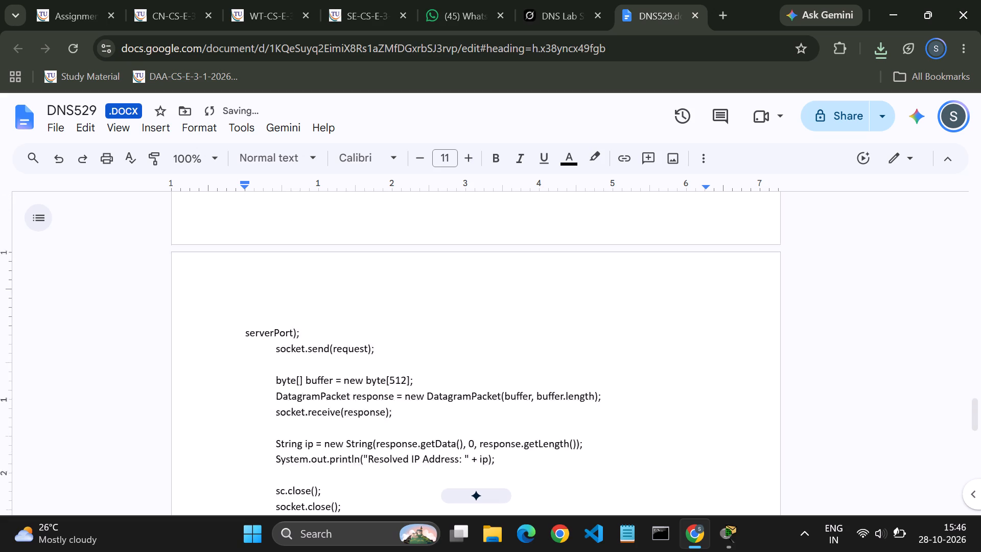
{"action": "scroll", "coordinate": [326, 254], "scroll_direction": "up", "scroll_amount": 17}
{"action": "left_click", "coordinate": [373, 362]}
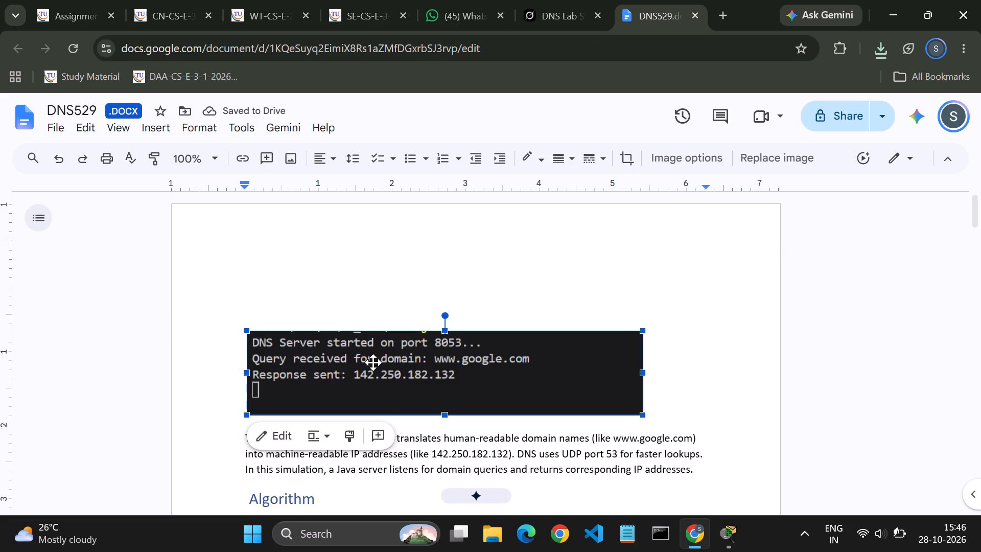
{"action": "key", "text": "ctrl+x"}
{"action": "scroll", "coordinate": [577, 392], "scroll_direction": "down", "scroll_amount": 19}
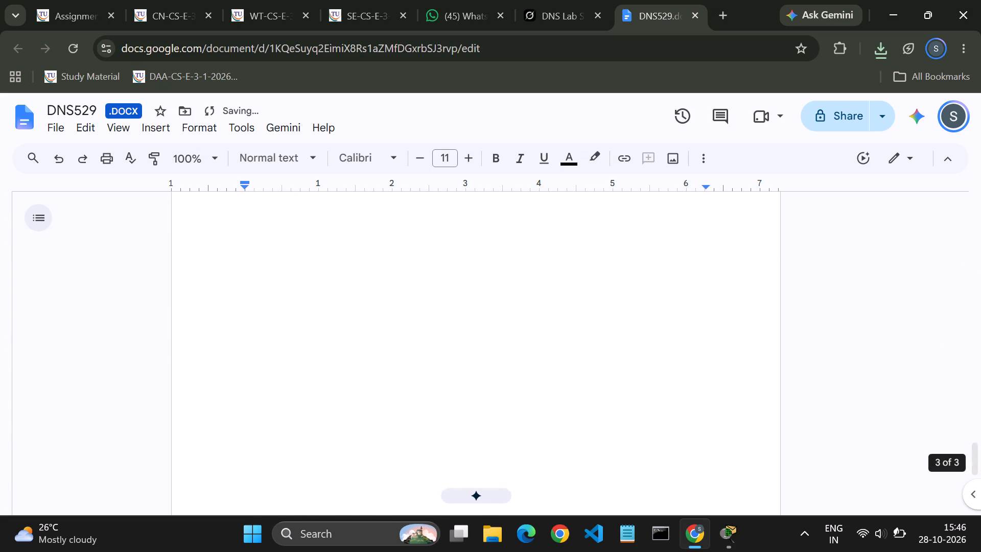
{"action": "scroll", "coordinate": [577, 392], "scroll_direction": "down", "scroll_amount": 1}
{"action": "left_click", "coordinate": [421, 300]}
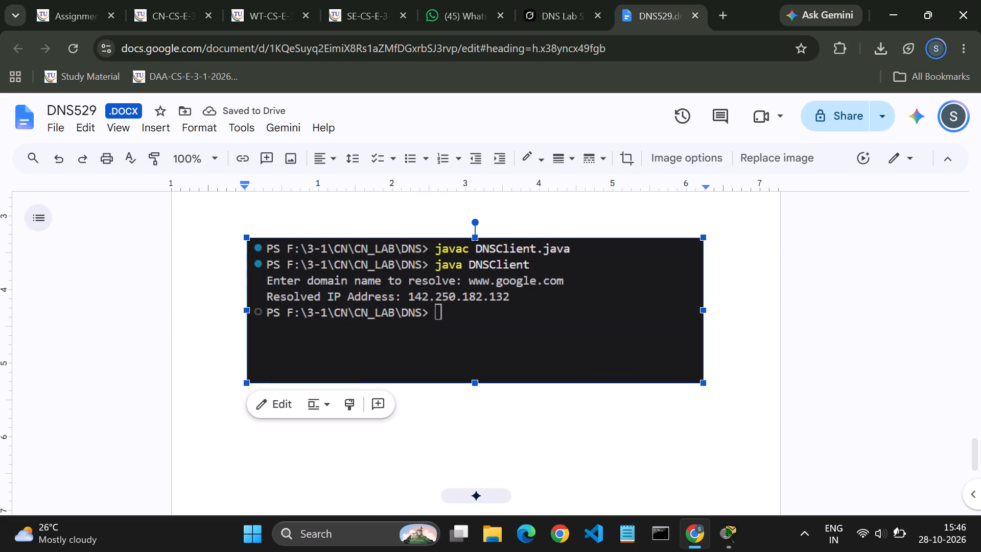
{"action": "left_click", "coordinate": [723, 370]}
{"action": "key", "text": "shift+Return"}
{"action": "key", "text": "shift+Return"}
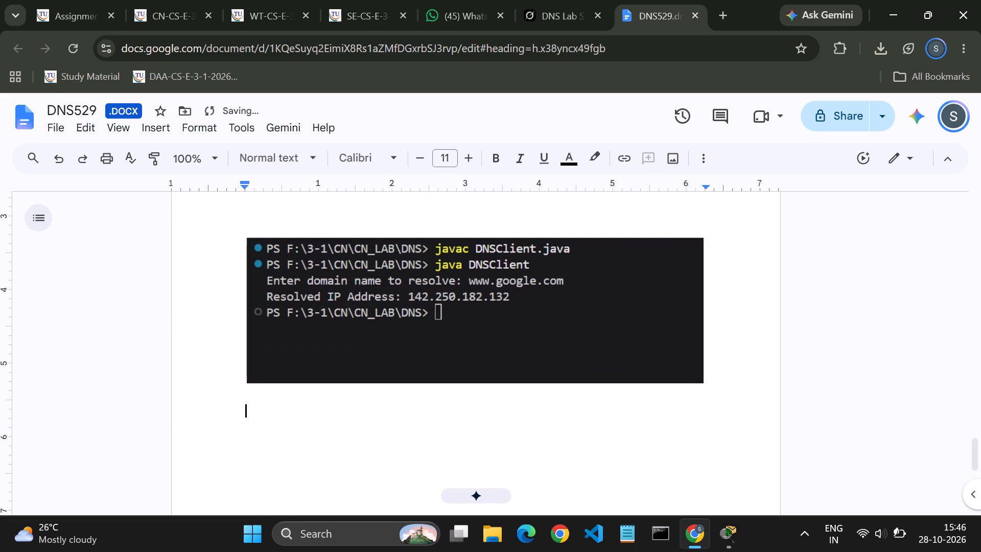
{"action": "key", "text": "ctrl+v"}
Copy the assignment title "Program for the Implementation of DNS" from the Tessellator assignments page and paste it at the top of DNS529.
{"action": "scroll", "coordinate": [590, 395], "scroll_direction": "up", "scroll_amount": 9}
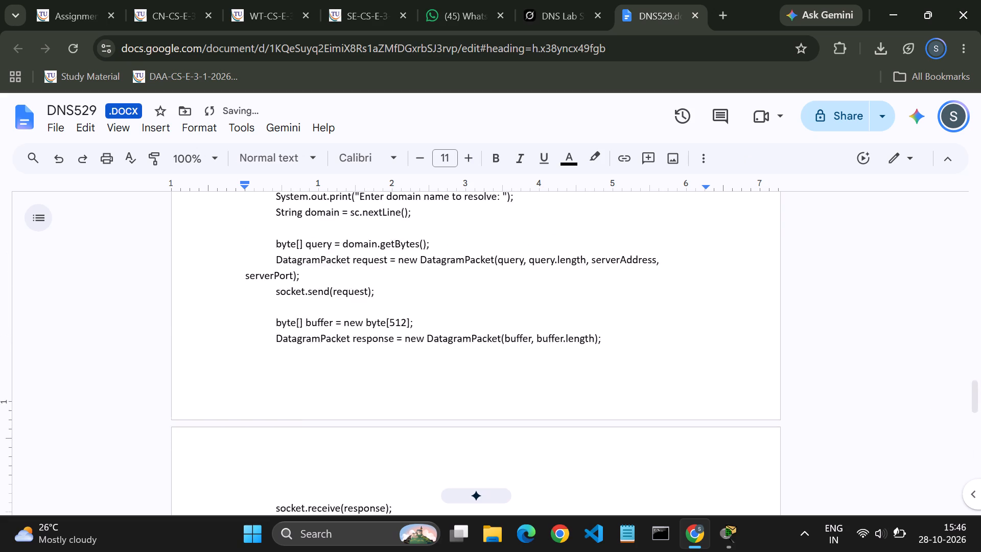
{"action": "scroll", "coordinate": [590, 395], "scroll_direction": "up", "scroll_amount": 17}
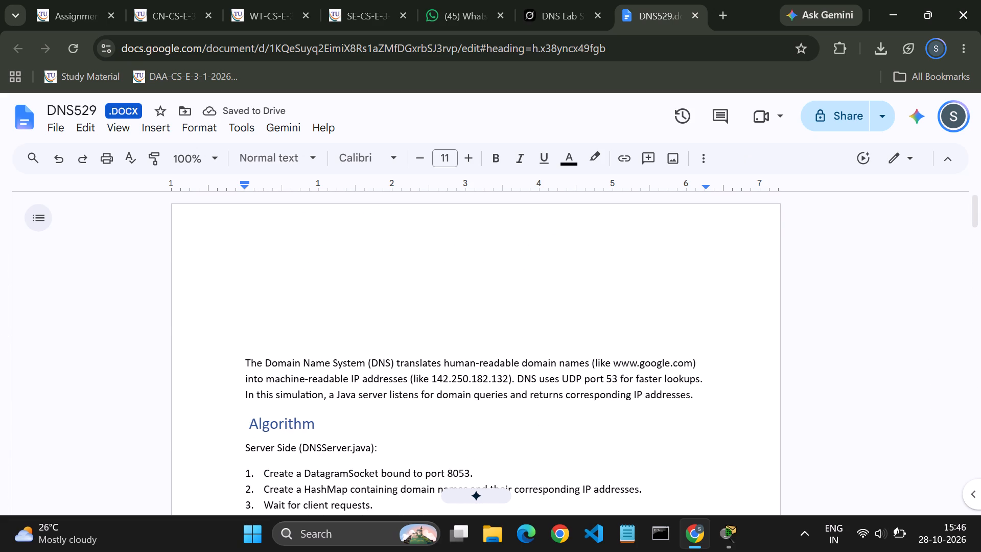
{"action": "left_click", "coordinate": [393, 320]}
{"action": "left_click", "coordinate": [77, 1]}
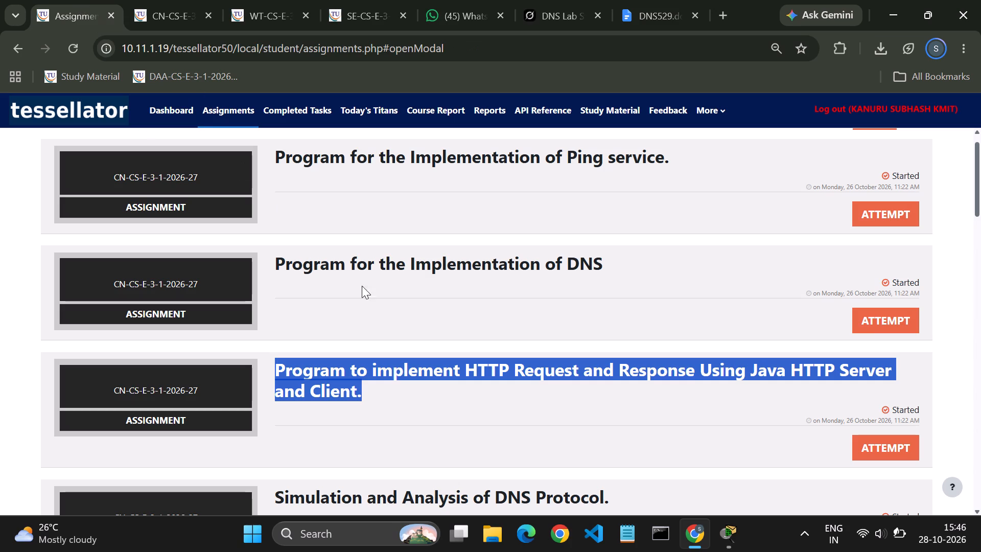
{"action": "scroll", "coordinate": [402, 293], "scroll_direction": "down", "scroll_amount": 1}
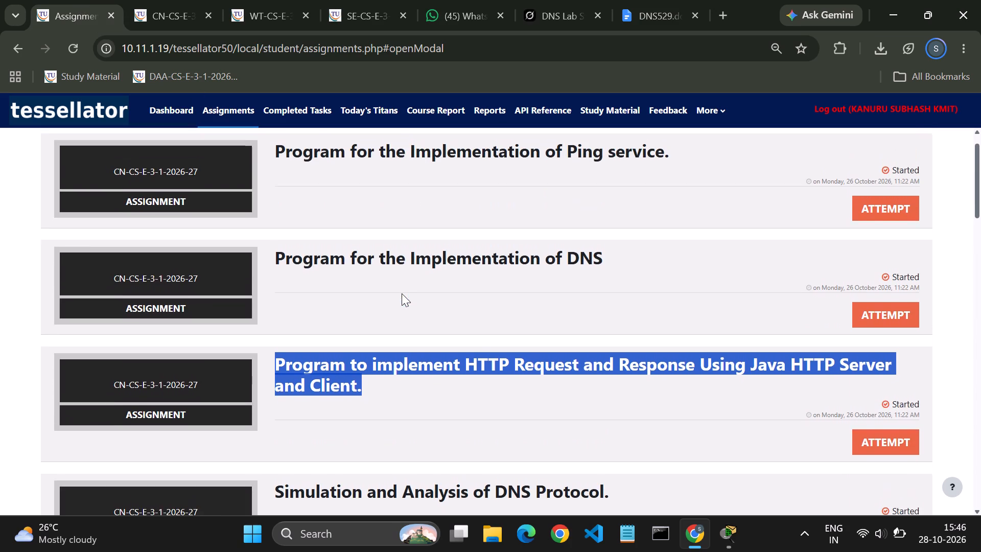
{"action": "left_click_drag", "start_coordinate": [275, 256], "coordinate": [621, 255]}
{"action": "key", "text": "ctrl+c"}
{"action": "left_click", "coordinate": [671, 15]}
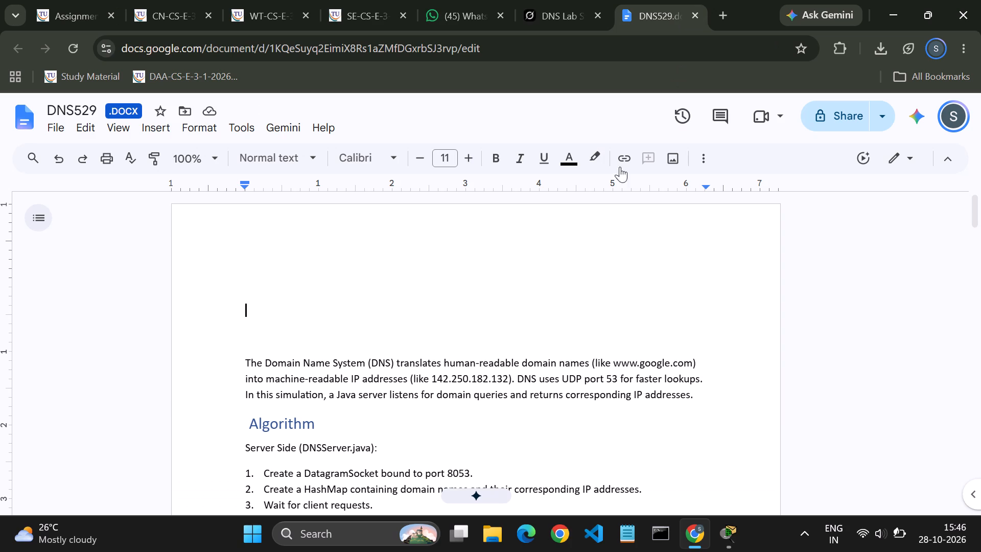
{"action": "left_click", "coordinate": [497, 159]}
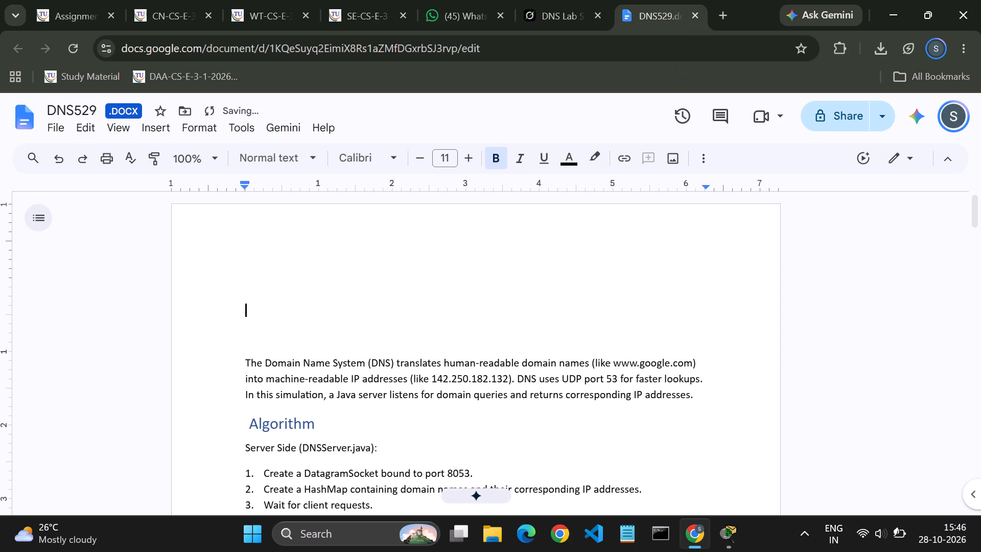
{"action": "left_click", "coordinate": [334, 264]}
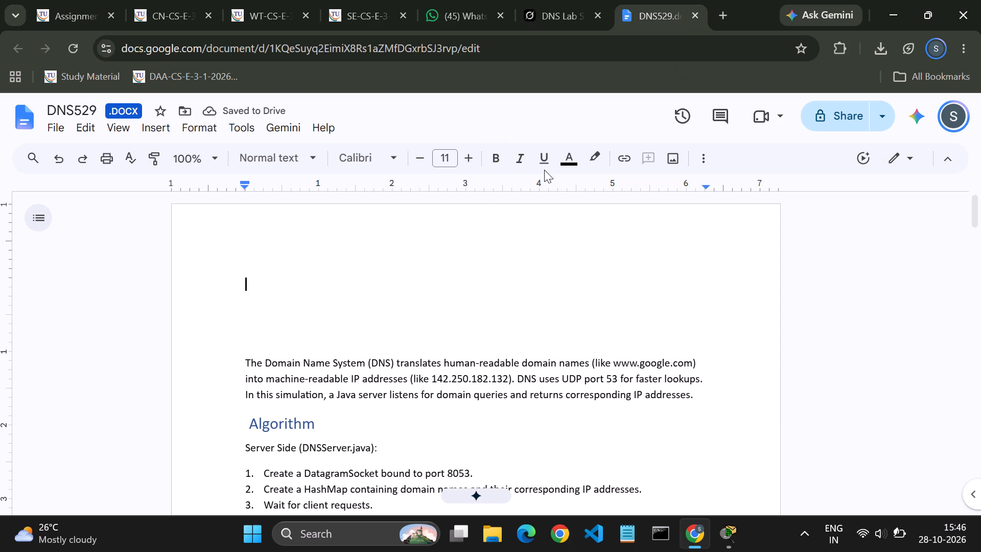
{"action": "left_click", "coordinate": [568, 158]}
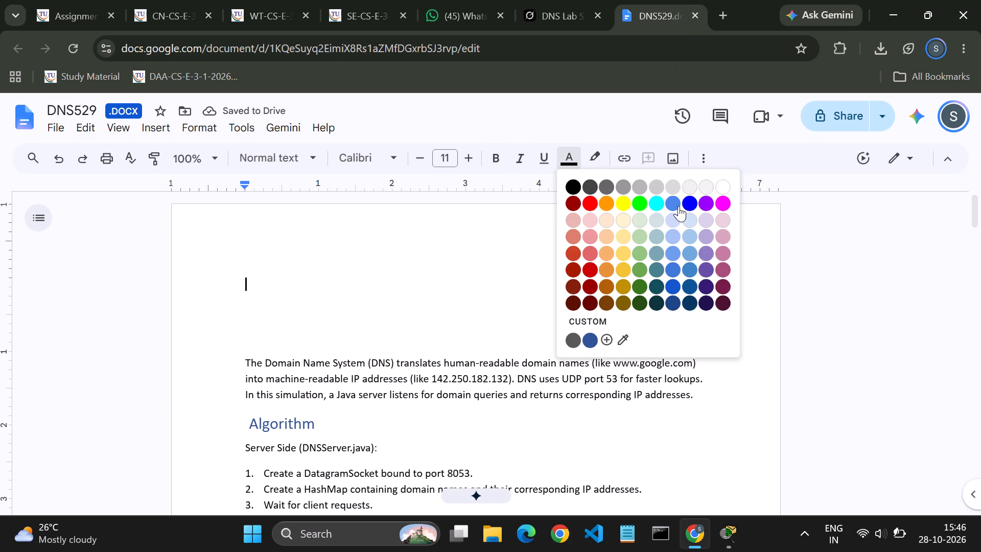
{"action": "left_click", "coordinate": [686, 205]}
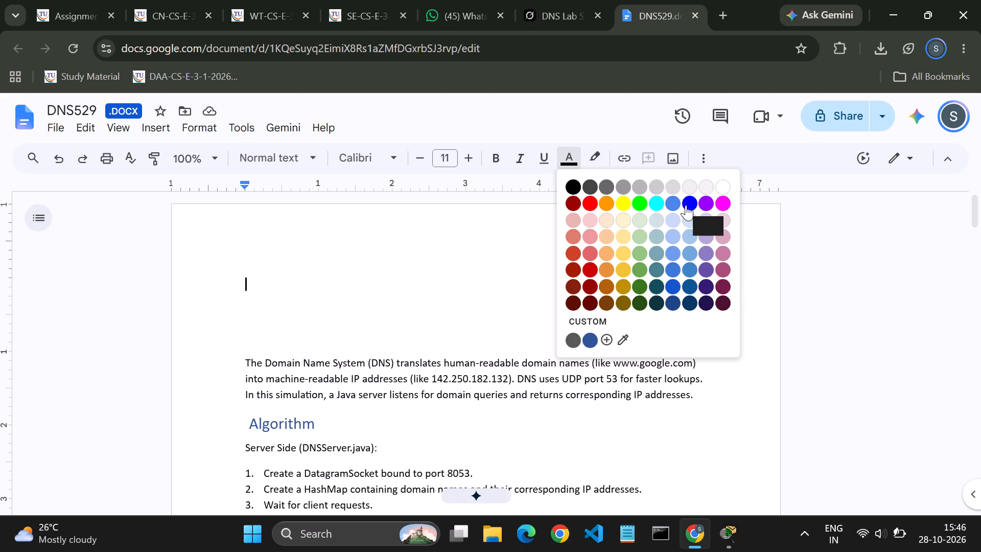
{"action": "key", "text": "ctrl+v"}
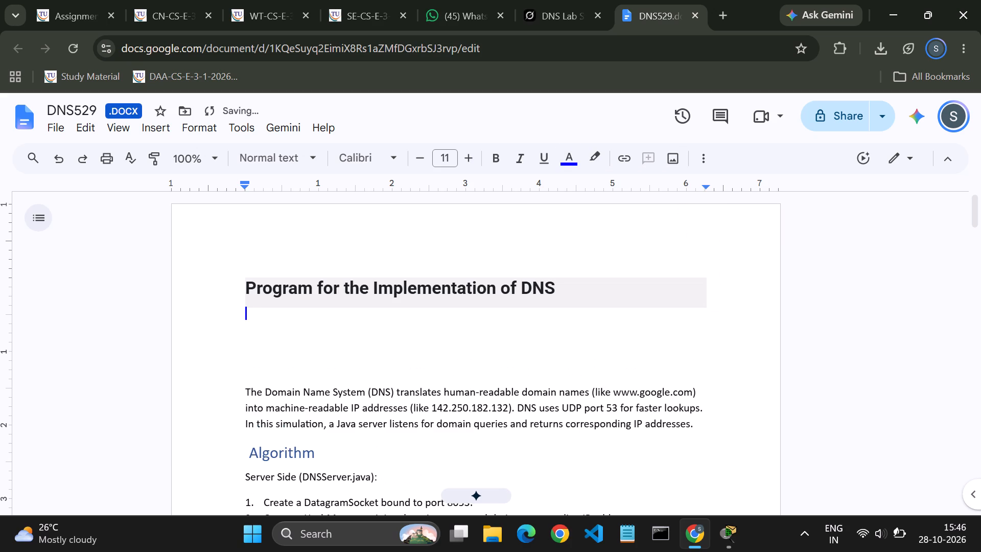
Change the text colour of the title "Program for the Implementation of DNS" to blue.
{"action": "left_click_drag", "start_coordinate": [561, 284], "coordinate": [245, 266]}
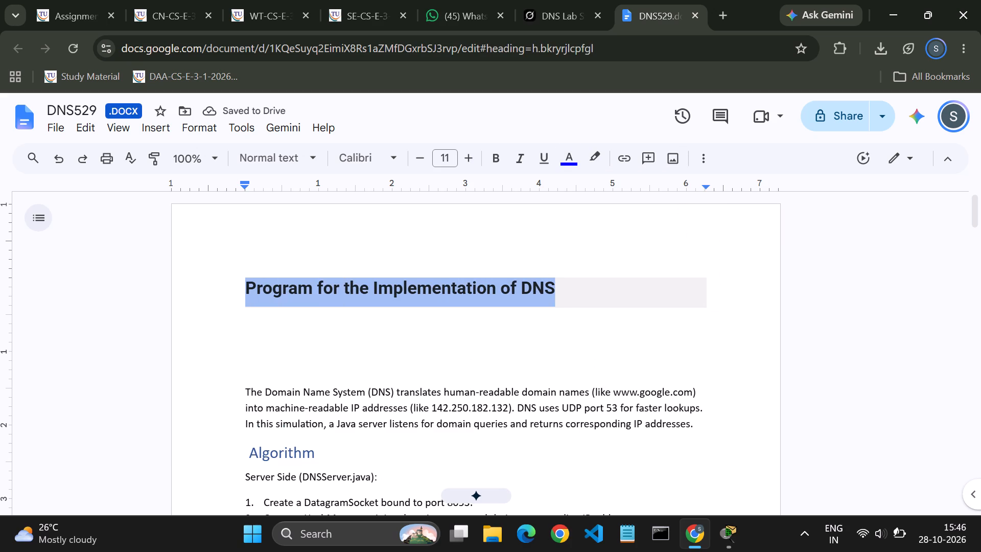
{"action": "left_click_drag", "start_coordinate": [245, 266], "coordinate": [244, 265]}
{"action": "left_click", "coordinate": [572, 162]}
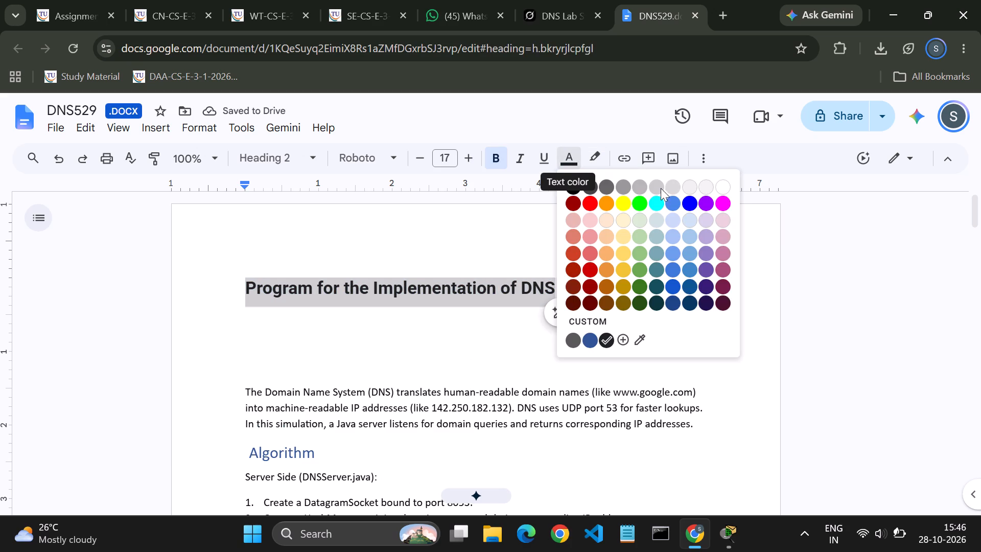
{"action": "left_click", "coordinate": [692, 196]}
{"action": "left_click", "coordinate": [661, 306]}
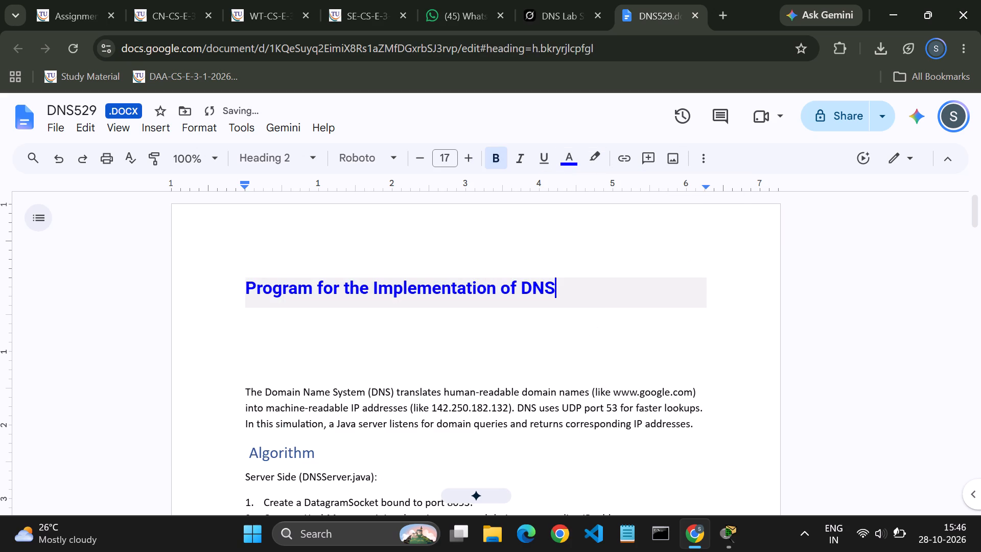
Check through the finished DNS529 document and rename the file as DNS-532.
{"action": "scroll", "coordinate": [499, 343], "scroll_direction": "down", "scroll_amount": 6}
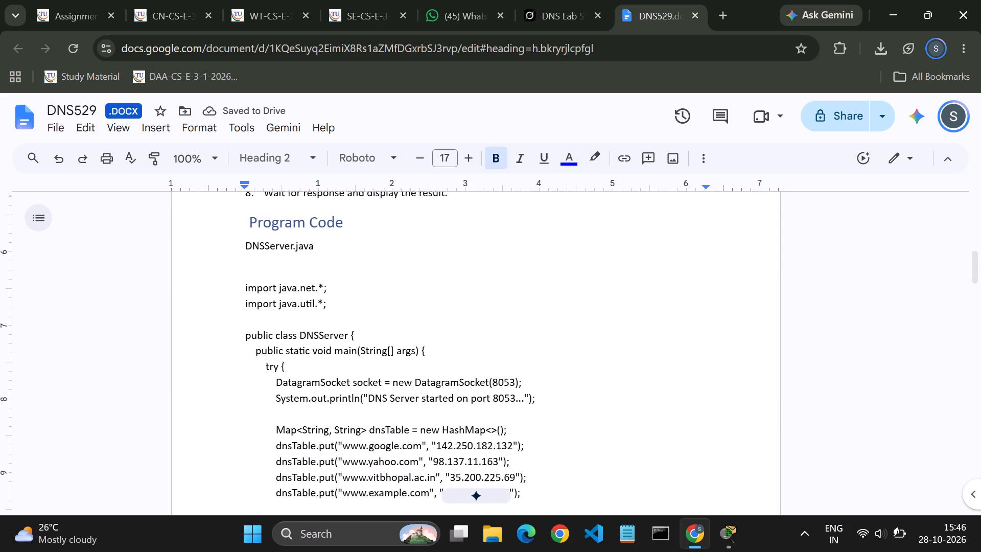
{"action": "scroll", "coordinate": [499, 343], "scroll_direction": "down", "scroll_amount": 10}
{"action": "scroll", "coordinate": [499, 343], "scroll_direction": "up", "scroll_amount": 2}
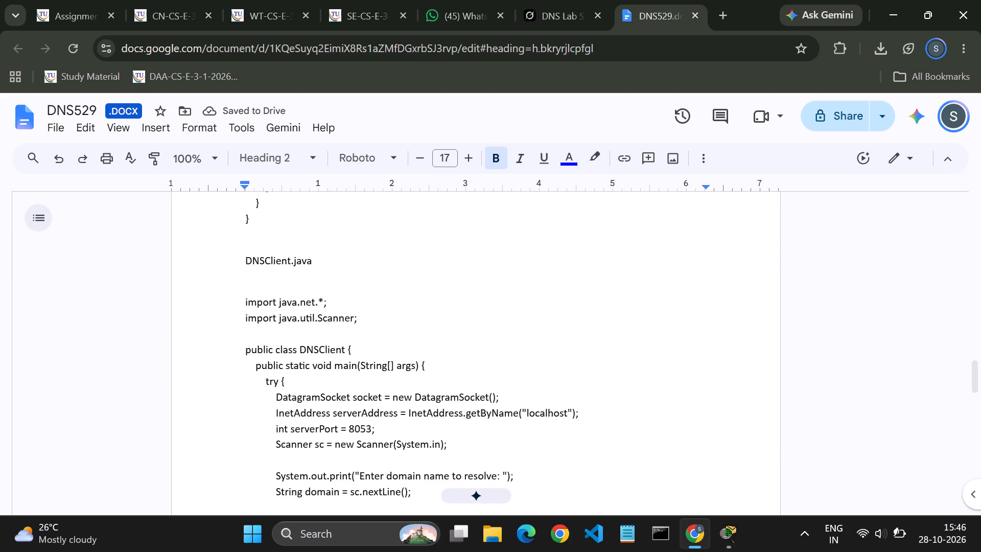
{"action": "scroll", "coordinate": [499, 343], "scroll_direction": "down", "scroll_amount": 10}
{"action": "scroll", "coordinate": [499, 343], "scroll_direction": "up", "scroll_amount": 20}
{"action": "scroll", "coordinate": [499, 343], "scroll_direction": "up", "scroll_amount": 1}
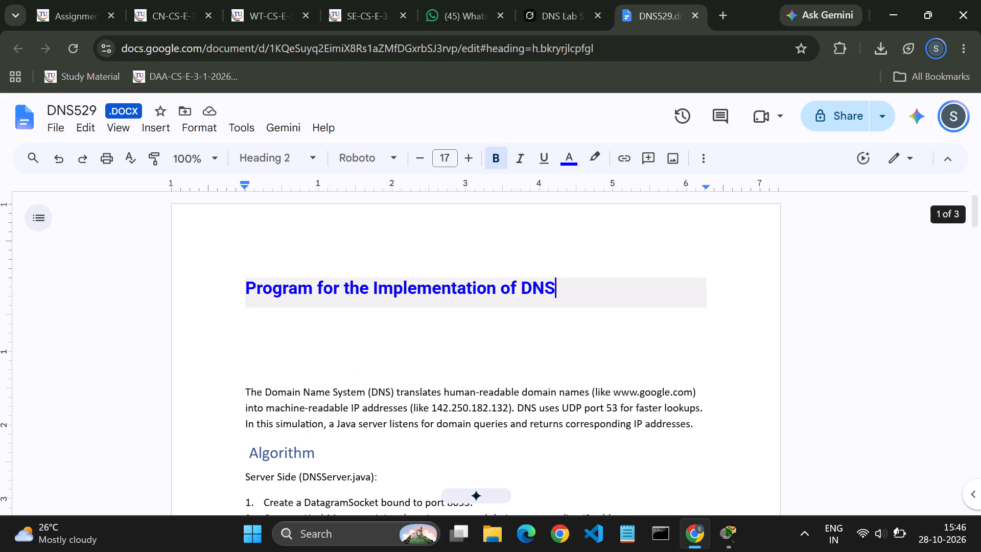
{"action": "left_click", "coordinate": [58, 135]}
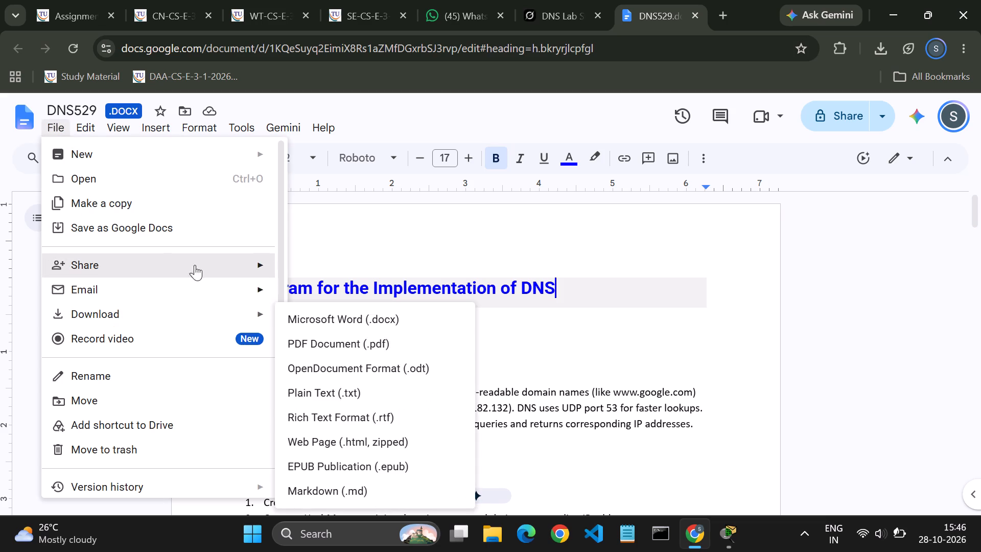
{"action": "left_click", "coordinate": [380, 234]}
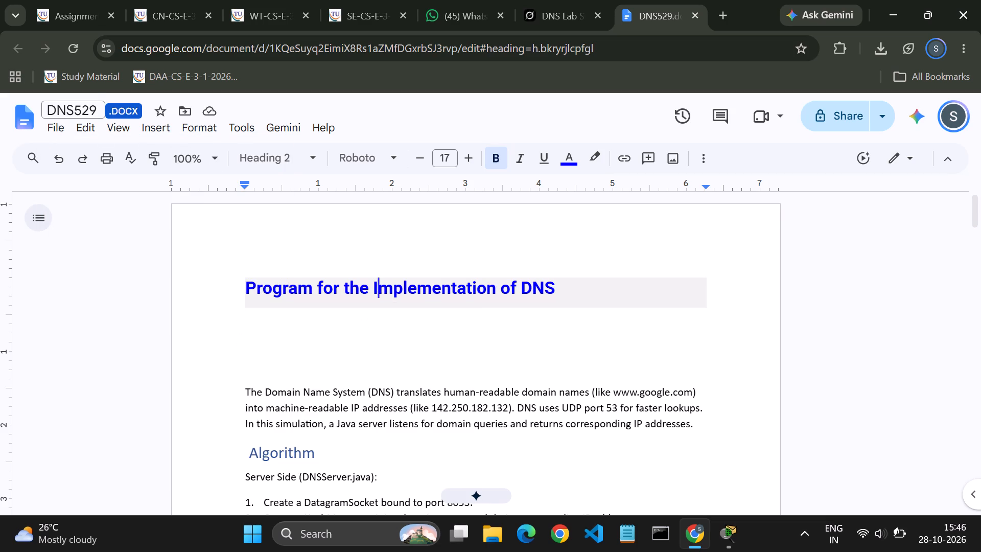
{"action": "left_click", "coordinate": [94, 107]}
{"action": "key", "text": "BackSpace"}
{"action": "key", "text": "BackSpace"}
{"action": "key", "text": "BackSpace"}
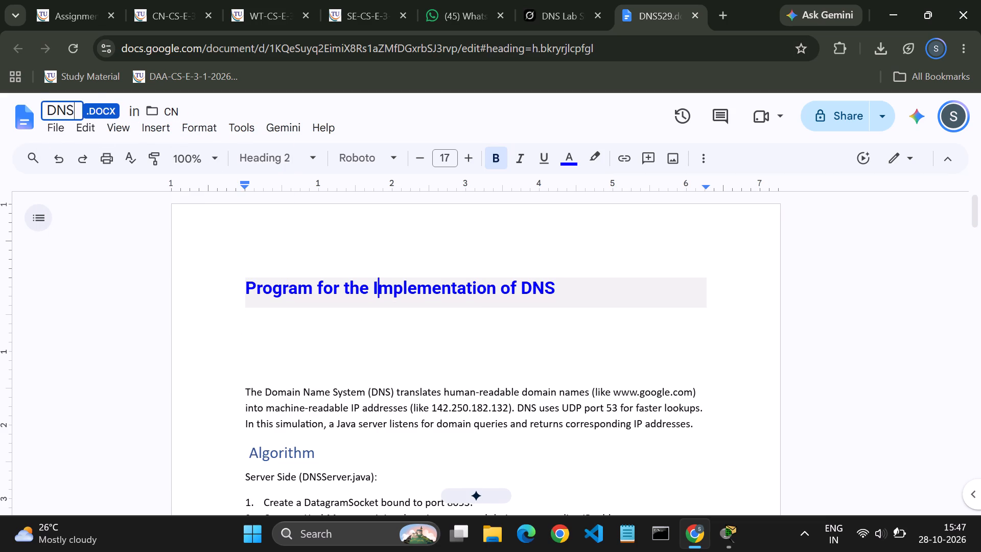
{"action": "key", "text": "minus"}
{"action": "type", "text": "532"}
{"action": "key", "text": "Return"}
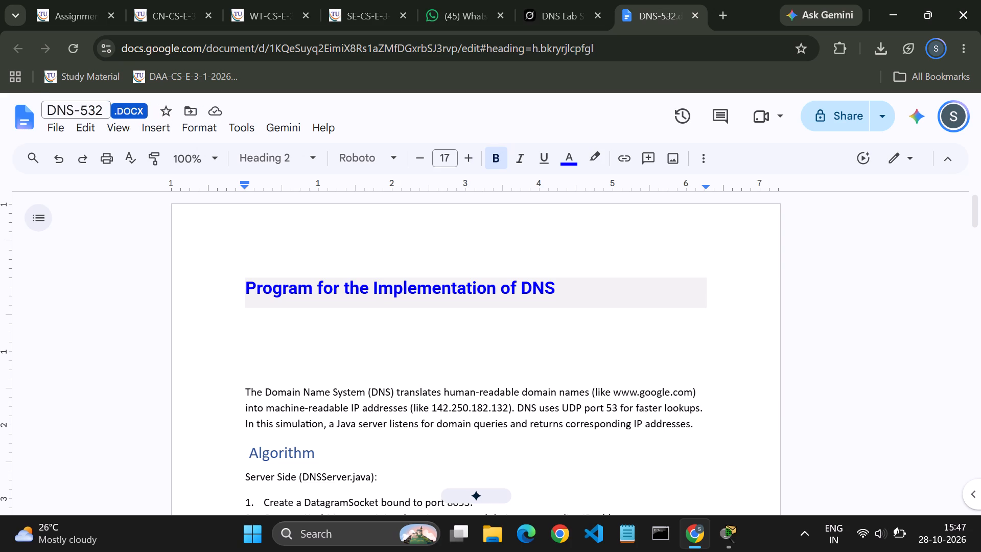
Download the DNS-532 document as a PDF.
{"action": "left_click", "coordinate": [50, 129]}
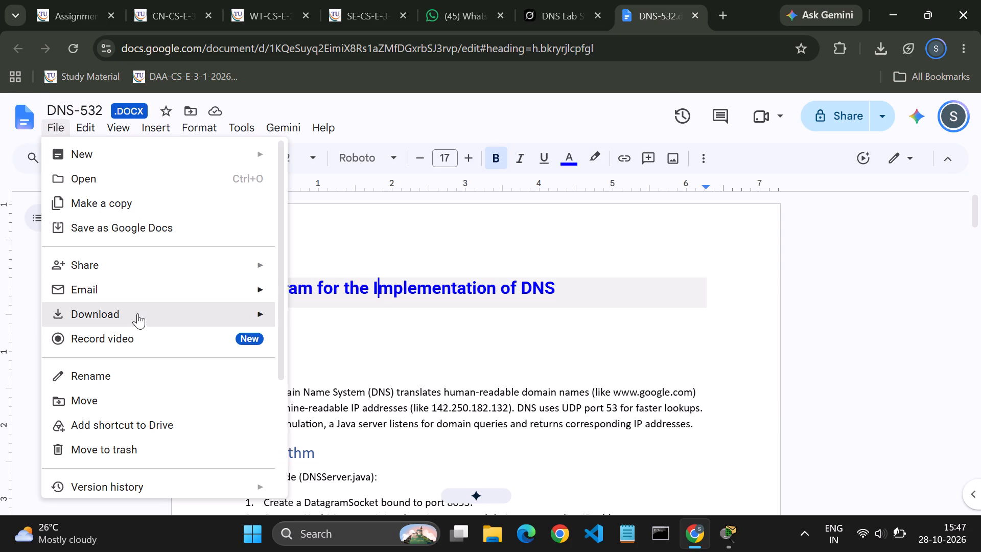
{"action": "left_click", "coordinate": [323, 342]}
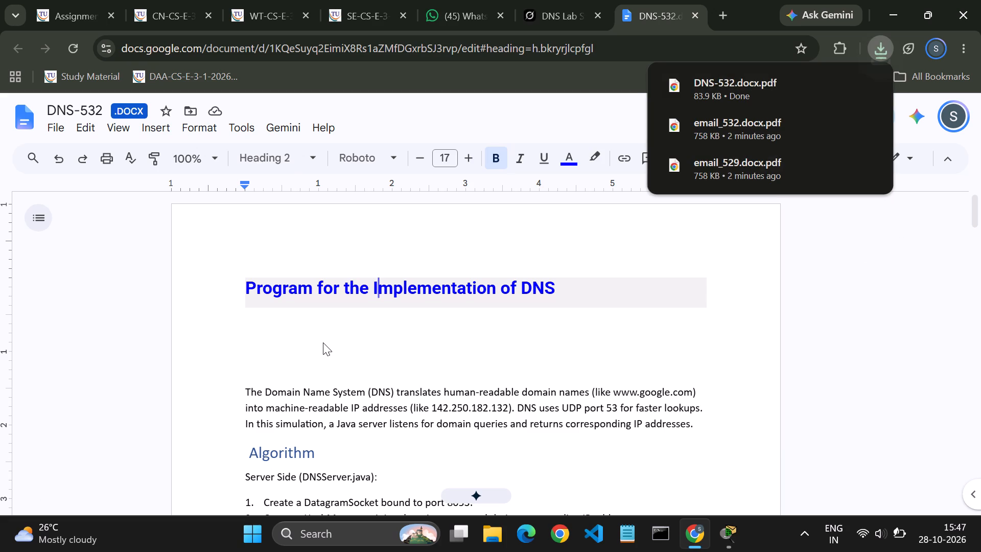
{"action": "left_click", "coordinate": [755, 319]}
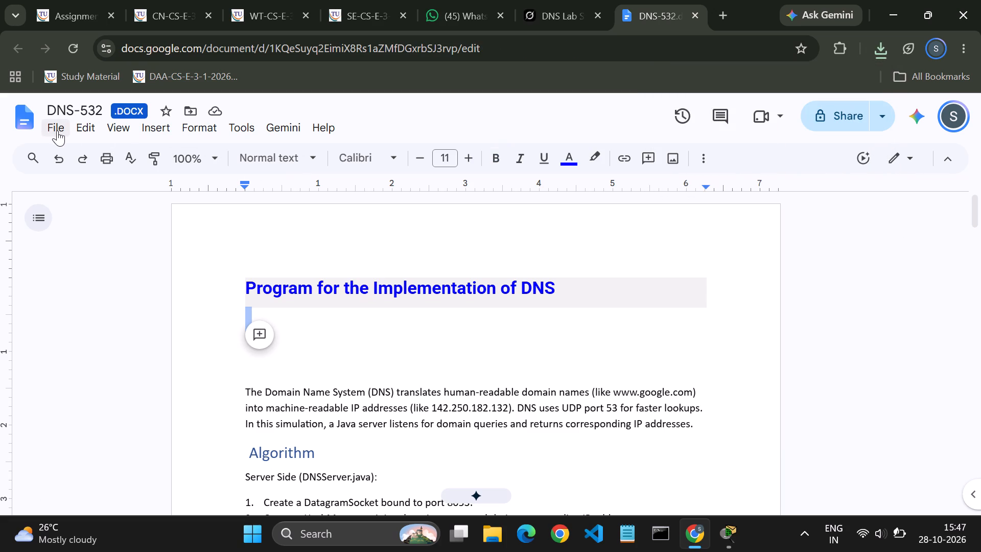
Open DNS SIMULATION.docx from the CN folder in Drive and close the DNS-532 document.
{"action": "left_click", "coordinate": [57, 130]}
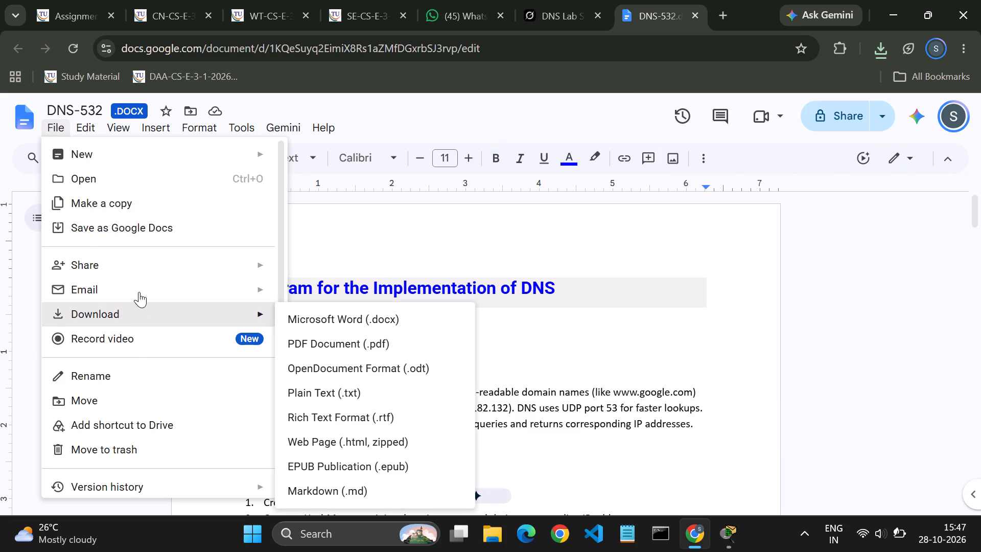
{"action": "left_click", "coordinate": [125, 169]}
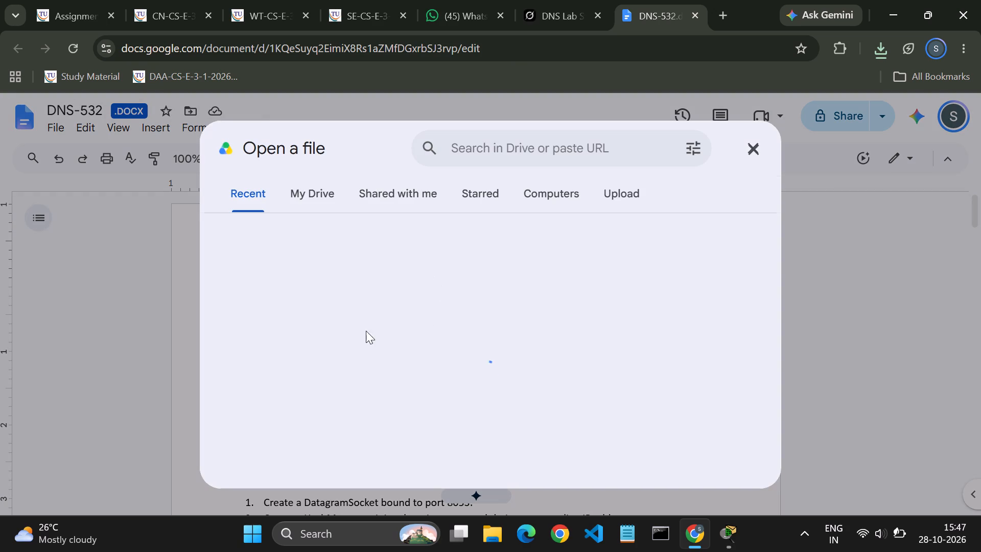
{"action": "left_click", "coordinate": [308, 197]}
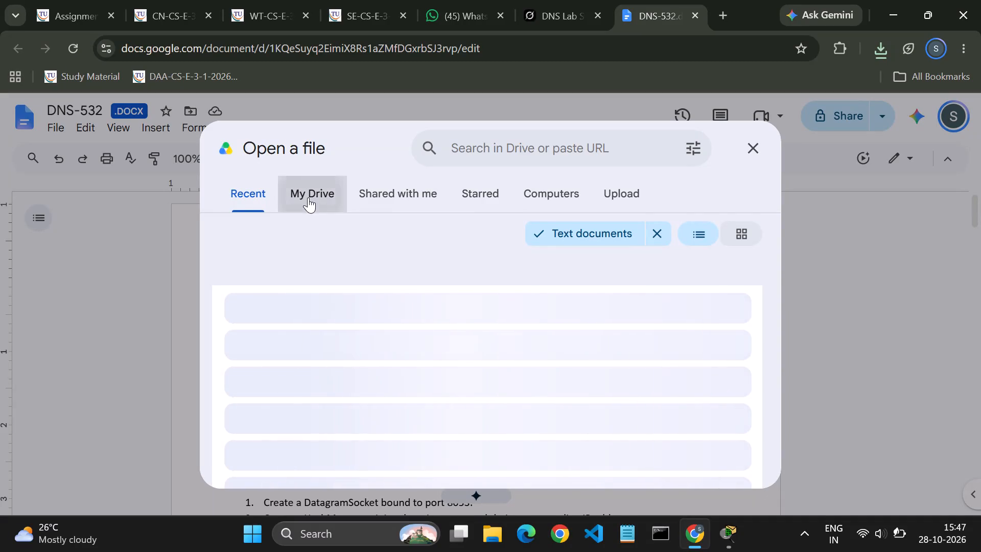
{"action": "left_click", "coordinate": [514, 144]}
{"action": "type", "text": "cn"}
{"action": "left_click", "coordinate": [530, 196]}
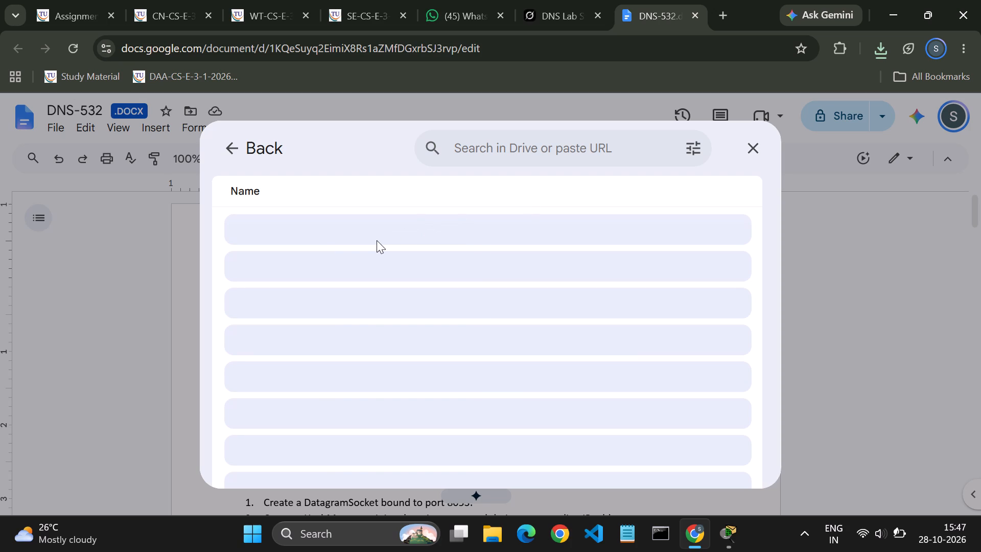
{"action": "double_click", "coordinate": [291, 231]}
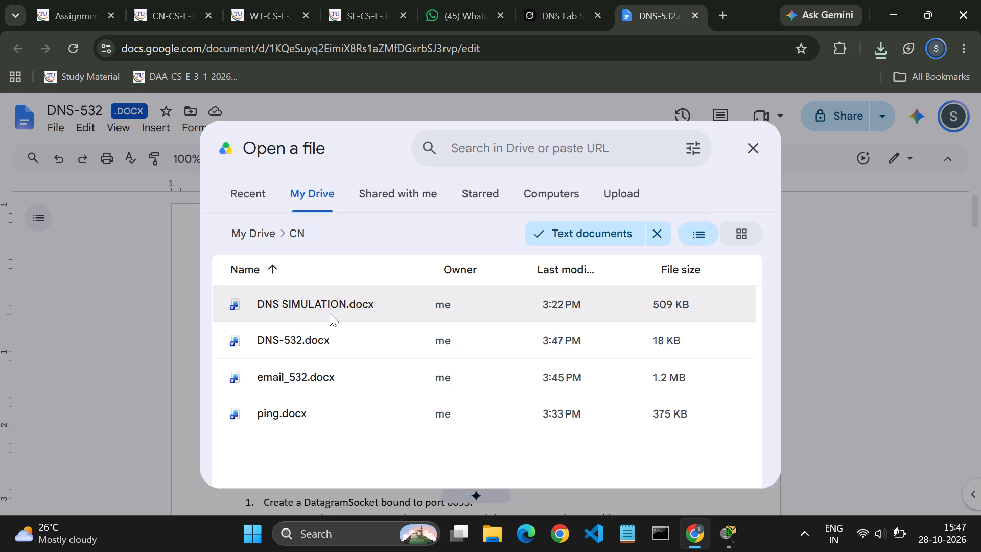
{"action": "left_click", "coordinate": [326, 311]}
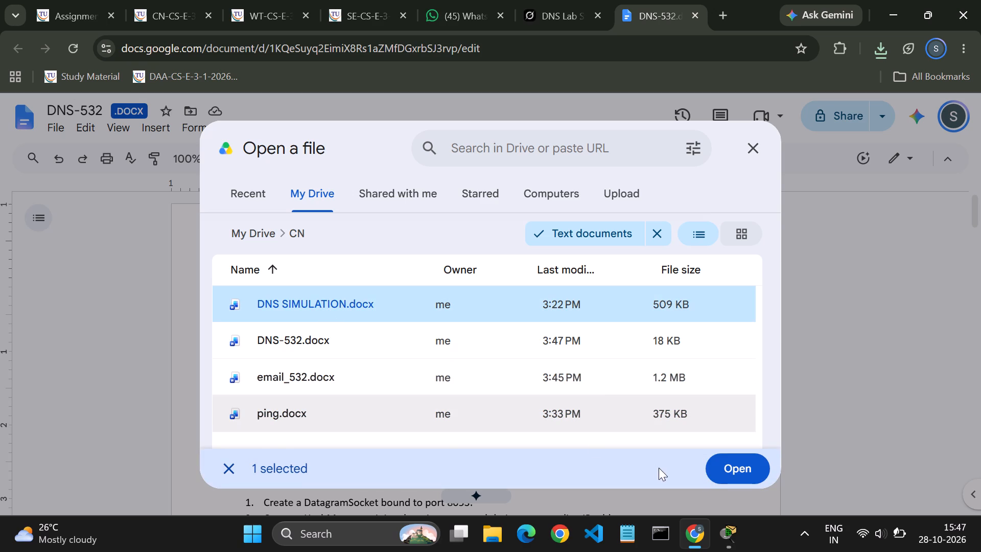
{"action": "left_click", "coordinate": [733, 467]}
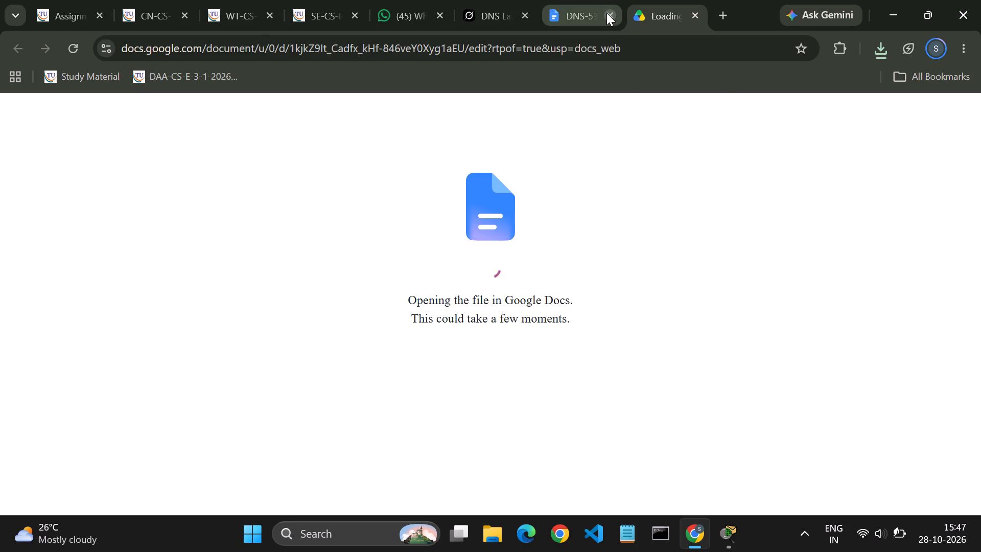
{"action": "left_click", "coordinate": [606, 13]}
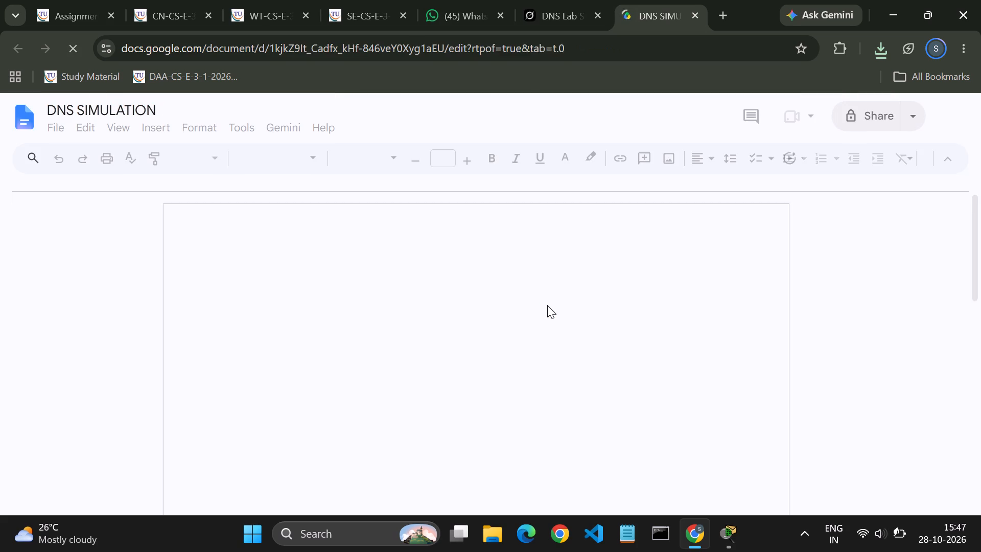
Look through the DNS SIMULATION document, examining its heading, network diagram and simulation screenshots.
{"action": "scroll", "coordinate": [547, 305], "scroll_direction": "down", "scroll_amount": 1}
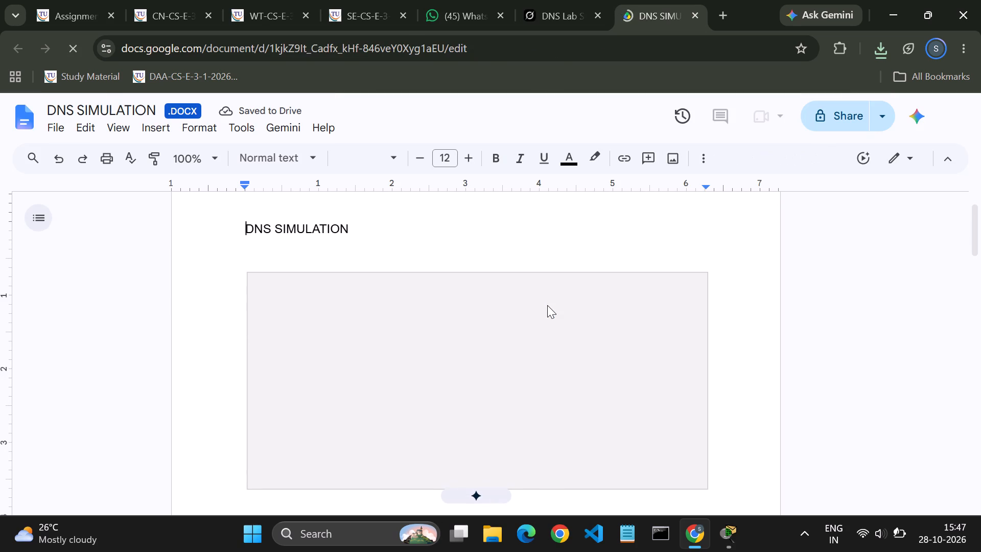
{"action": "scroll", "coordinate": [547, 305], "scroll_direction": "down", "scroll_amount": 1}
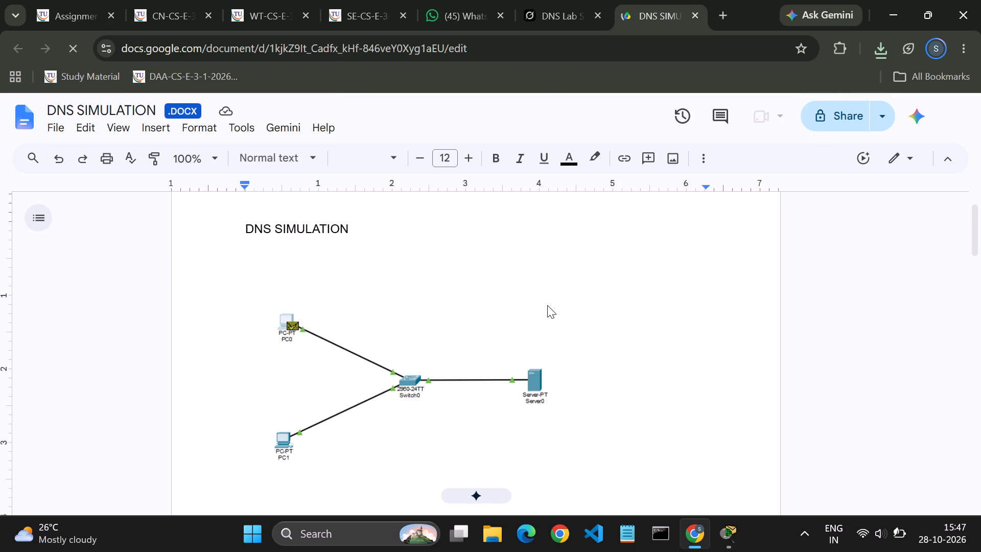
{"action": "scroll", "coordinate": [547, 305], "scroll_direction": "down", "scroll_amount": 2}
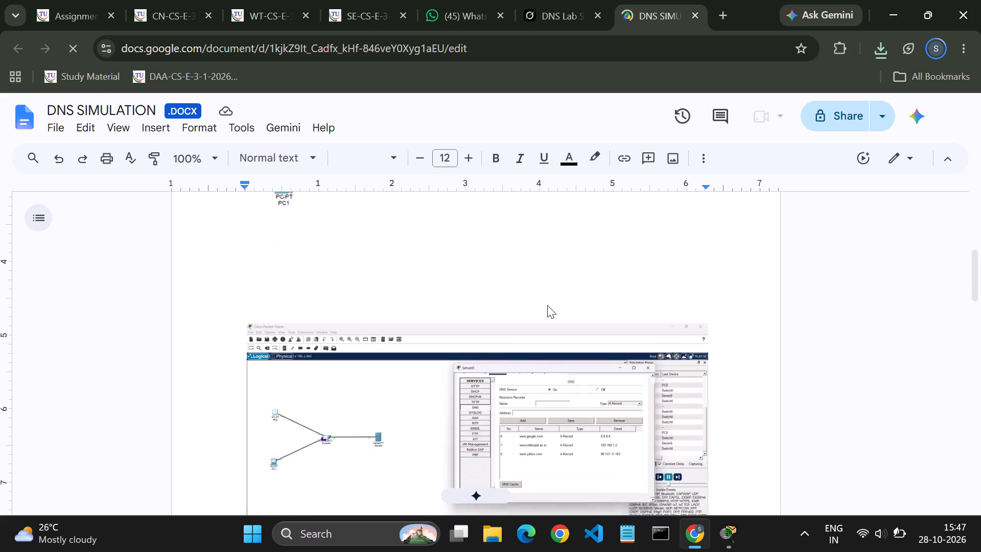
{"action": "scroll", "coordinate": [547, 305], "scroll_direction": "down", "scroll_amount": 3}
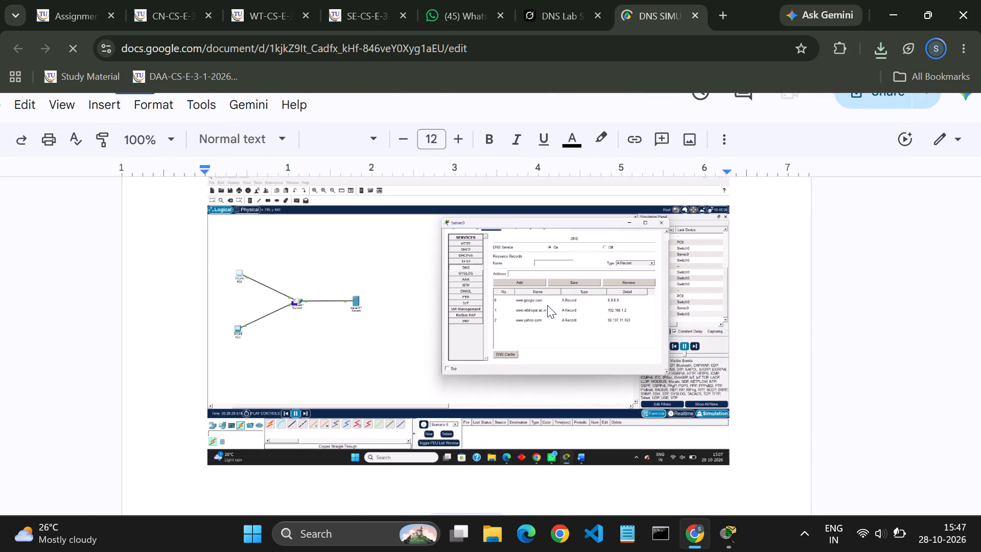
{"action": "scroll", "coordinate": [547, 305], "scroll_direction": "down", "scroll_amount": 11}
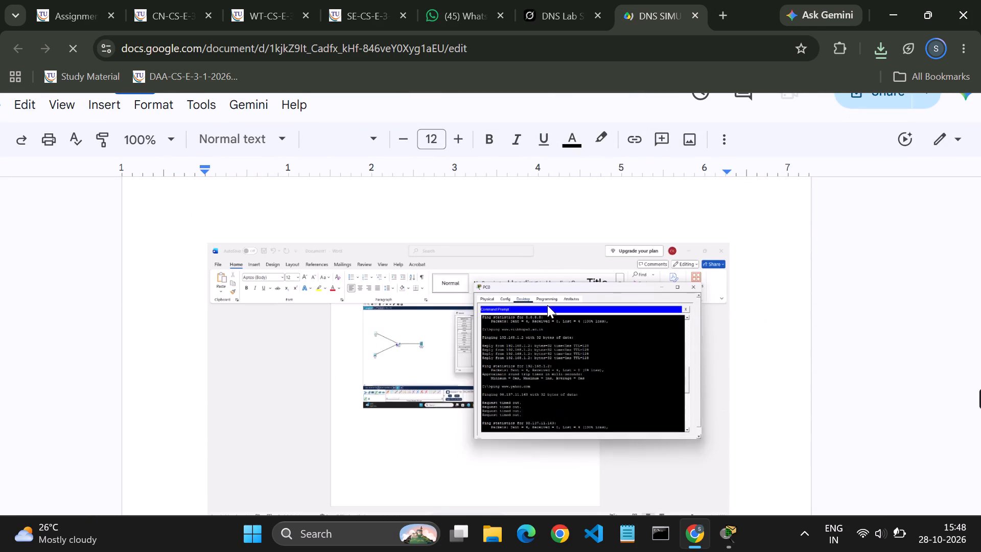
{"action": "scroll", "coordinate": [547, 305], "scroll_direction": "down", "scroll_amount": 10}
{"action": "scroll", "coordinate": [547, 305], "scroll_direction": "up", "scroll_amount": 6}
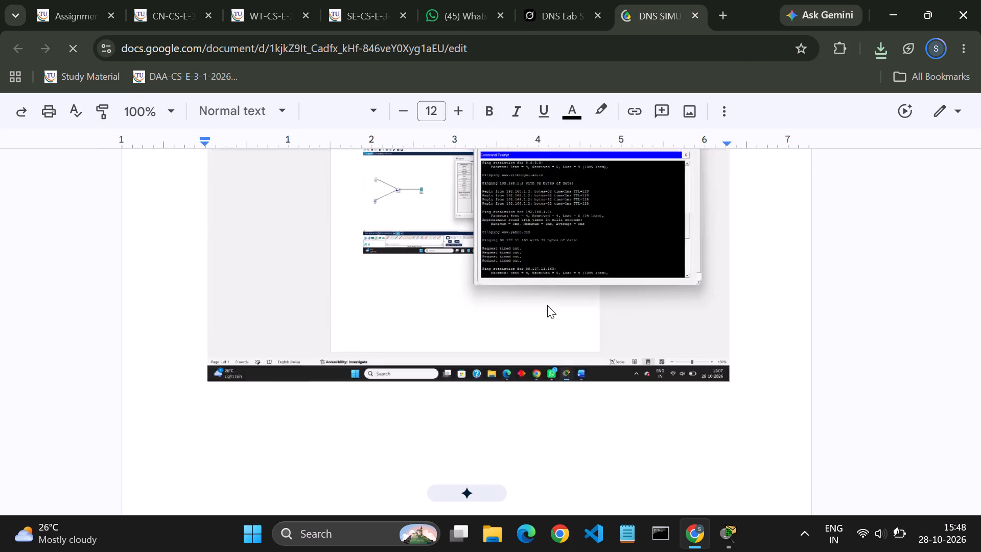
{"action": "scroll", "coordinate": [547, 305], "scroll_direction": "up", "scroll_amount": 16}
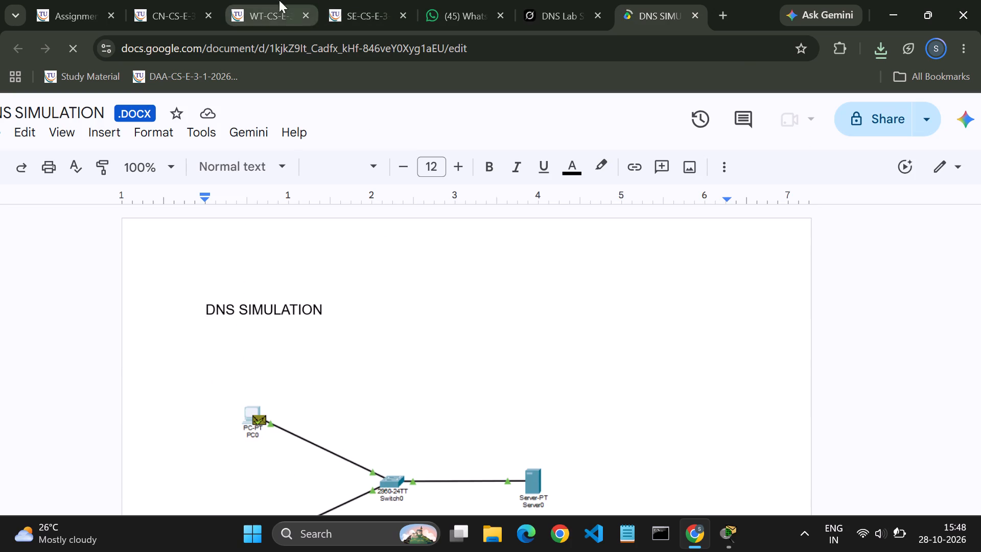
Copy the assignment title "Simulation and Analysis of DNS Protocol." from the Tessellator assignments page, dismissing the battery alert.
{"action": "left_click", "coordinate": [83, 10]}
{"action": "scroll", "coordinate": [443, 379], "scroll_direction": "down", "scroll_amount": 1}
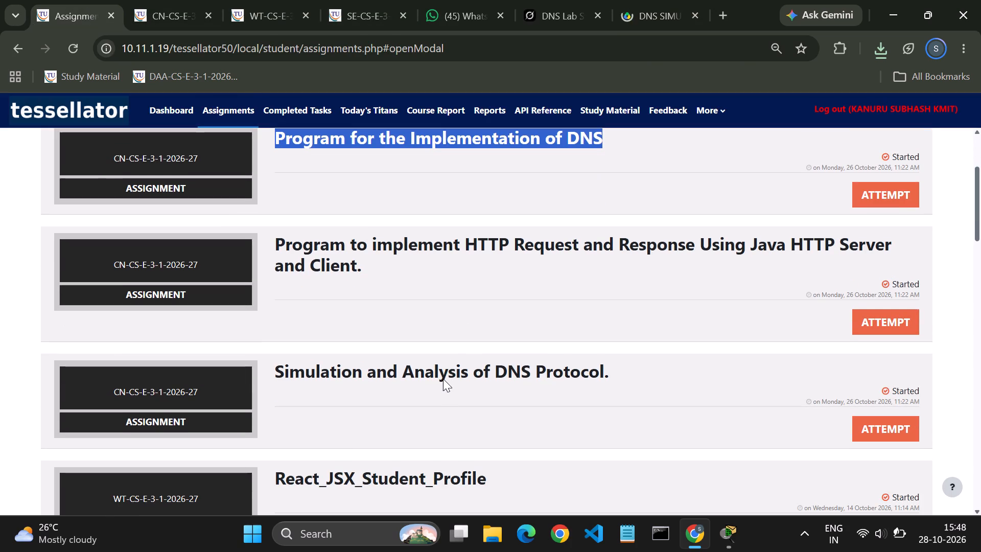
{"action": "scroll", "coordinate": [443, 379], "scroll_direction": "down", "scroll_amount": 1}
{"action": "left_click_drag", "start_coordinate": [275, 372], "coordinate": [590, 375]}
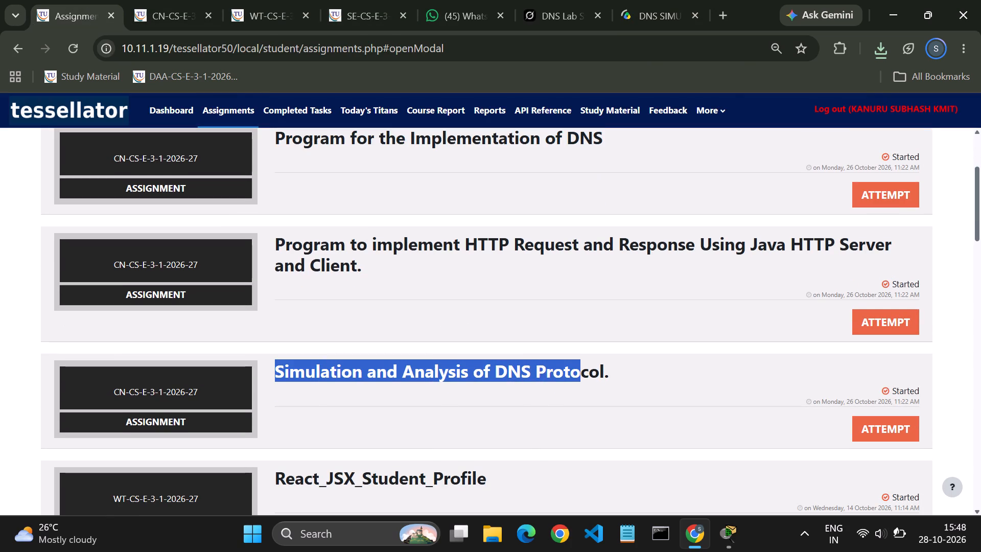
{"action": "left_click_drag", "start_coordinate": [590, 375], "coordinate": [629, 374]}
{"action": "key", "text": "ctrl+c"}
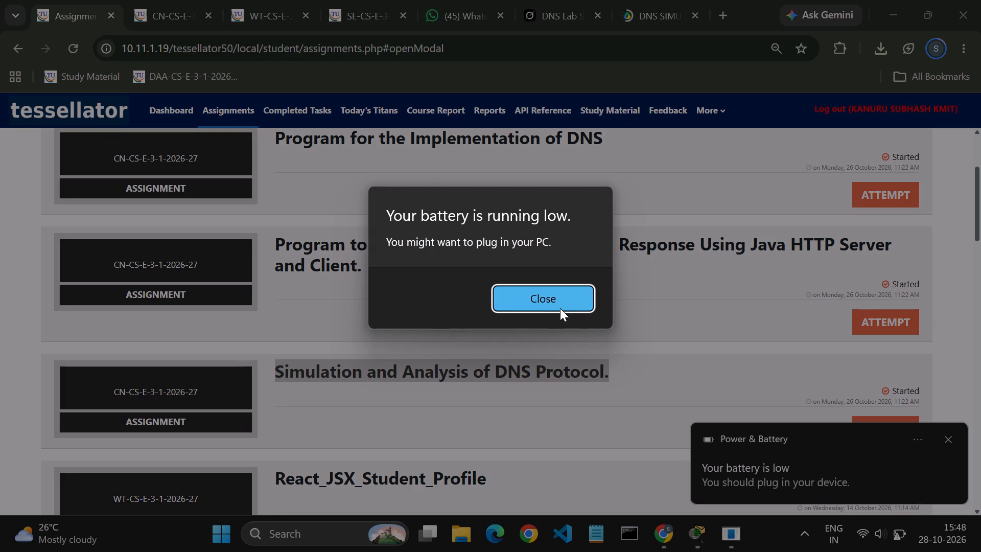
{"action": "left_click", "coordinate": [678, 294]}
{"action": "left_click", "coordinate": [678, 294]}
{"action": "left_click", "coordinate": [570, 296]}
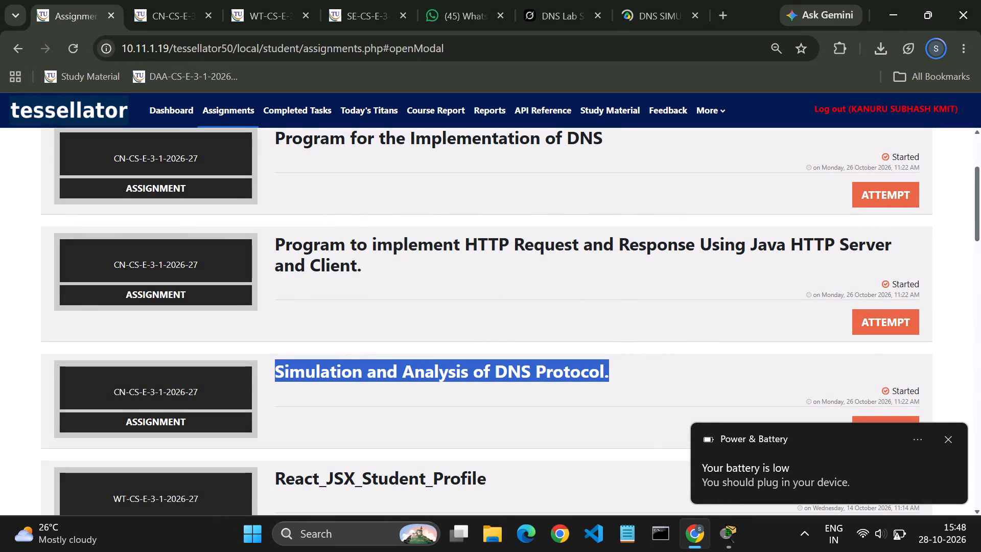
{"action": "left_click", "coordinate": [306, 376]}
{"action": "left_click_drag", "start_coordinate": [273, 374], "coordinate": [596, 401]}
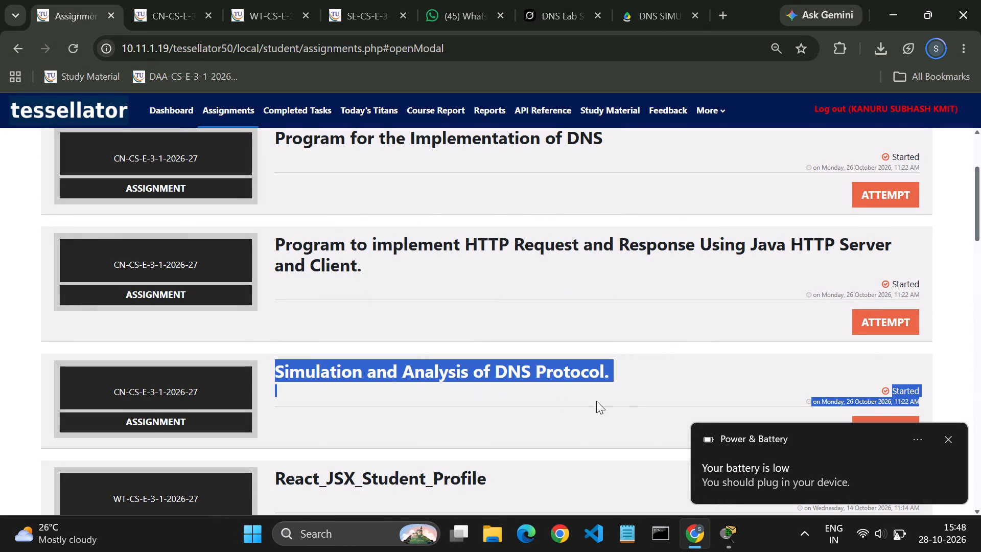
{"action": "left_click_drag", "start_coordinate": [596, 401], "coordinate": [611, 364]}
{"action": "key", "text": "ctrl+c"}
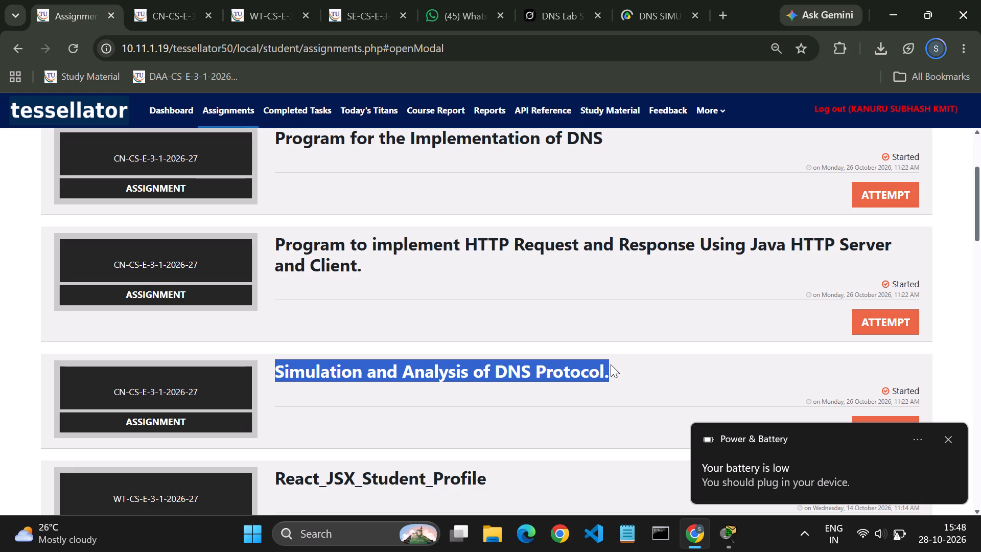
Replace the "DNS SIMULATION" heading in the DNS SIMULATION document with the copied title "Simulation and Analysis of DNS Protocol.".
{"action": "left_click", "coordinate": [649, 5]}
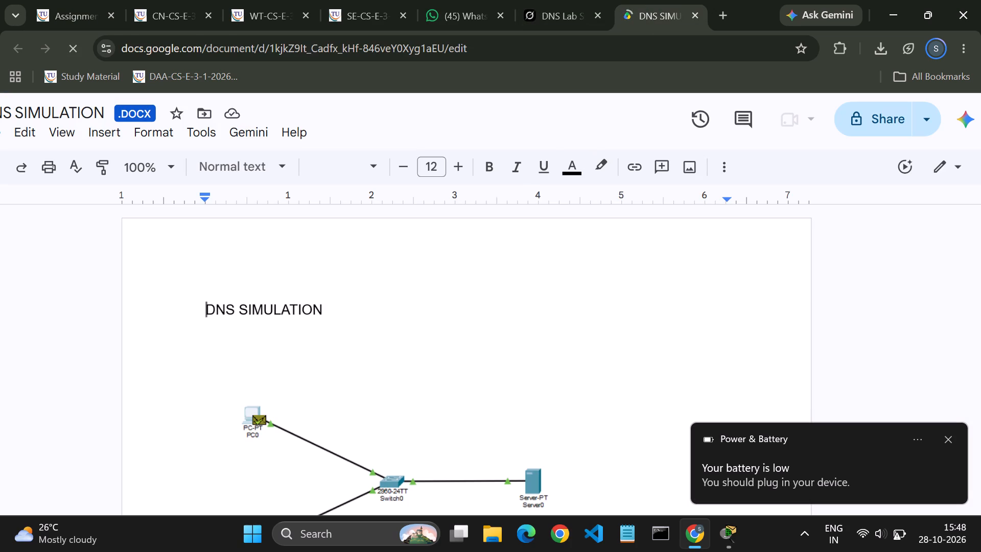
{"action": "key", "text": "BackSpace"}
{"action": "key", "text": "Right"}
{"action": "key", "text": "Right"}
{"action": "key", "text": "Right"}
{"action": "key", "text": "Right"}
{"action": "key", "text": "Right"}
{"action": "key", "text": "Right"}
{"action": "key", "text": "Right"}
{"action": "key", "text": "Right"}
{"action": "key", "text": "Right"}
{"action": "key", "text": "Right"}
{"action": "key", "text": "Right"}
{"action": "key", "text": "Right"}
{"action": "key", "text": "Right"}
{"action": "key", "text": "Right"}
{"action": "key", "text": "Right"}
{"action": "key", "text": "Right"}
{"action": "key", "text": "Right"}
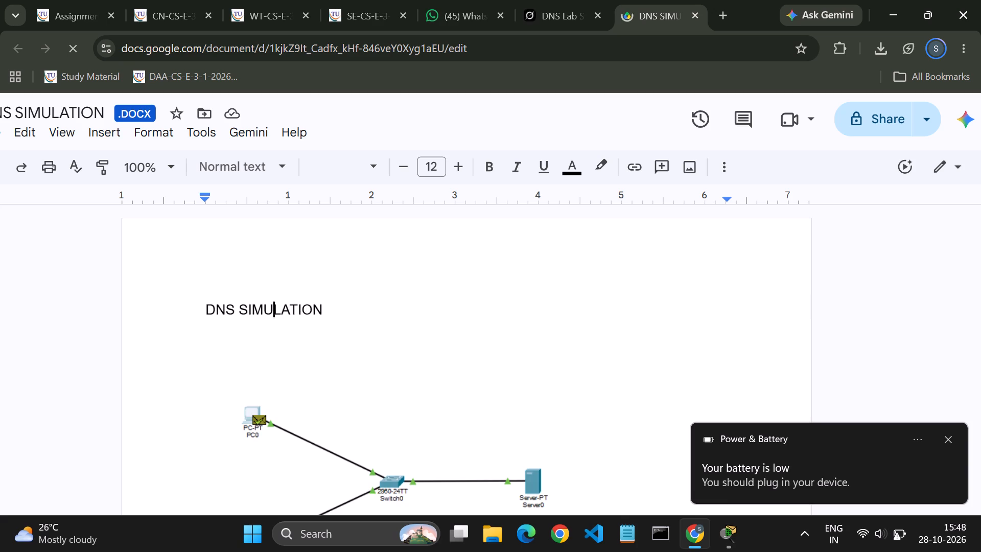
{"action": "key", "text": "Left"}
{"action": "key", "text": "Left"}
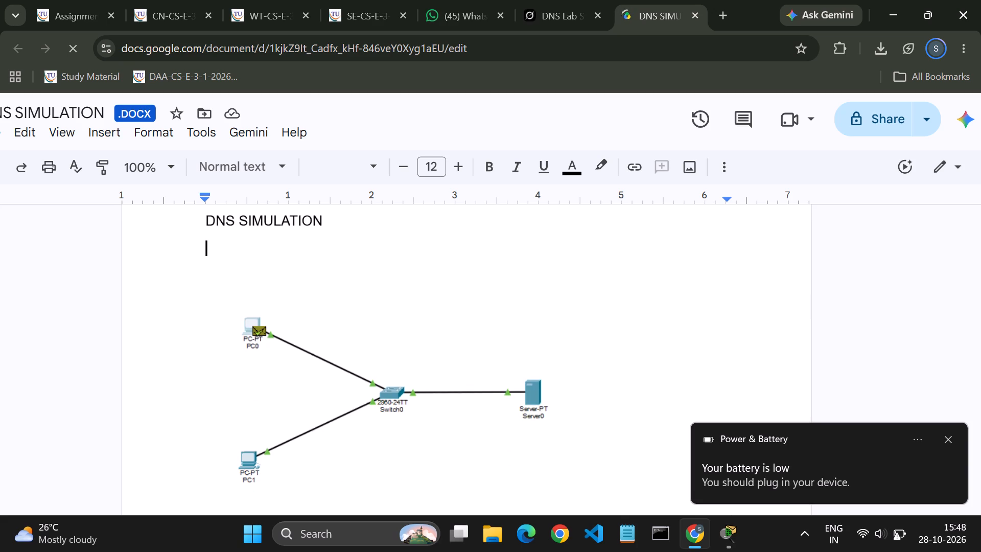
{"action": "scroll", "coordinate": [318, 314], "scroll_direction": "up", "scroll_amount": 1}
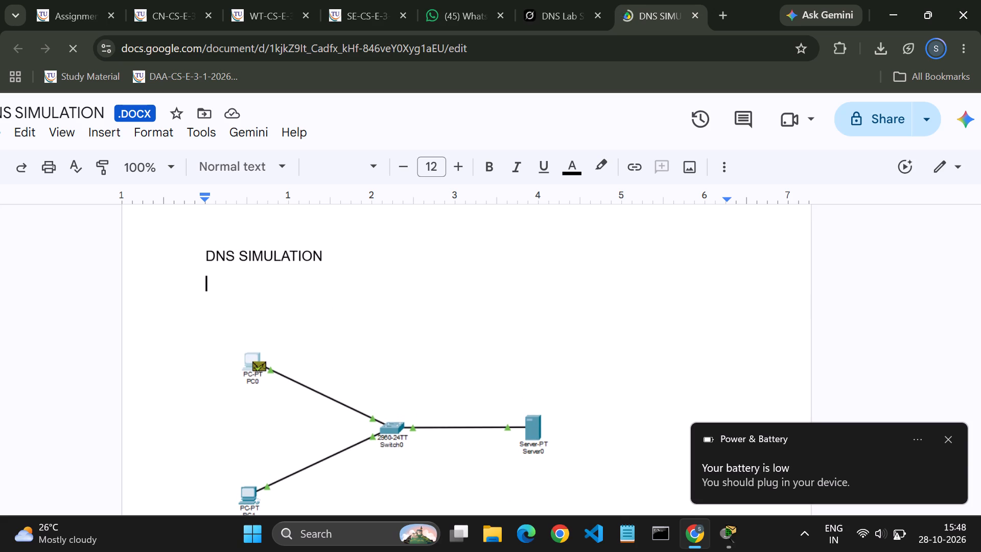
{"action": "left_click", "coordinate": [327, 257]}
{"action": "key", "text": "BackSpace"}
{"action": "key", "text": "BackSpace"}
{"action": "key", "text": "BackSpace"}
{"action": "key", "text": "BackSpace"}
{"action": "key", "text": "BackSpace"}
{"action": "key", "text": "BackSpace"}
{"action": "key", "text": "BackSpace"}
{"action": "key", "text": "BackSpace"}
{"action": "key", "text": "BackSpace"}
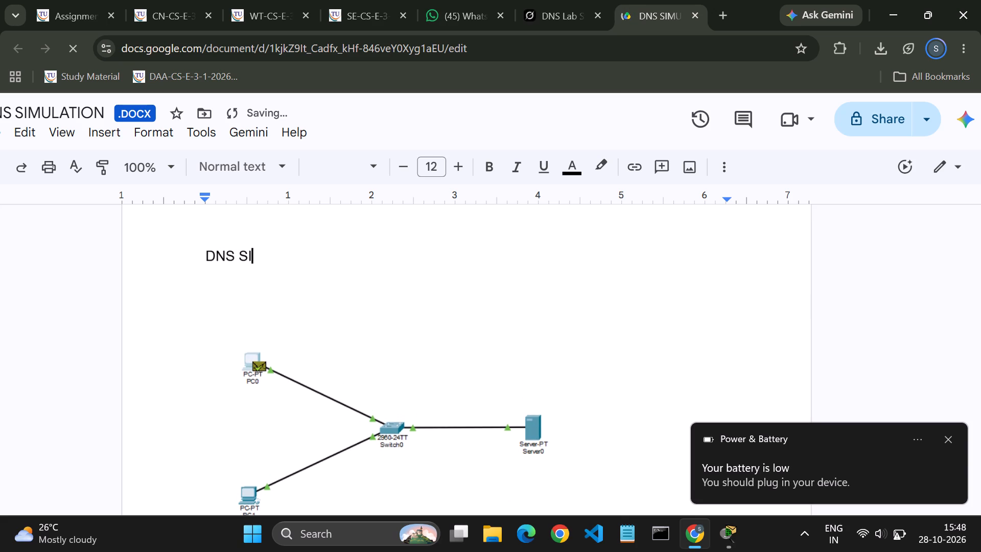
{"action": "key", "text": "BackSpace"}
{"action": "key", "text": "BackSpace"}
{"action": "key", "text": "BackSpace"}
{"action": "key", "text": "BackSpace"}
{"action": "key", "text": "BackSpace"}
{"action": "key", "text": "ctrl+v"}
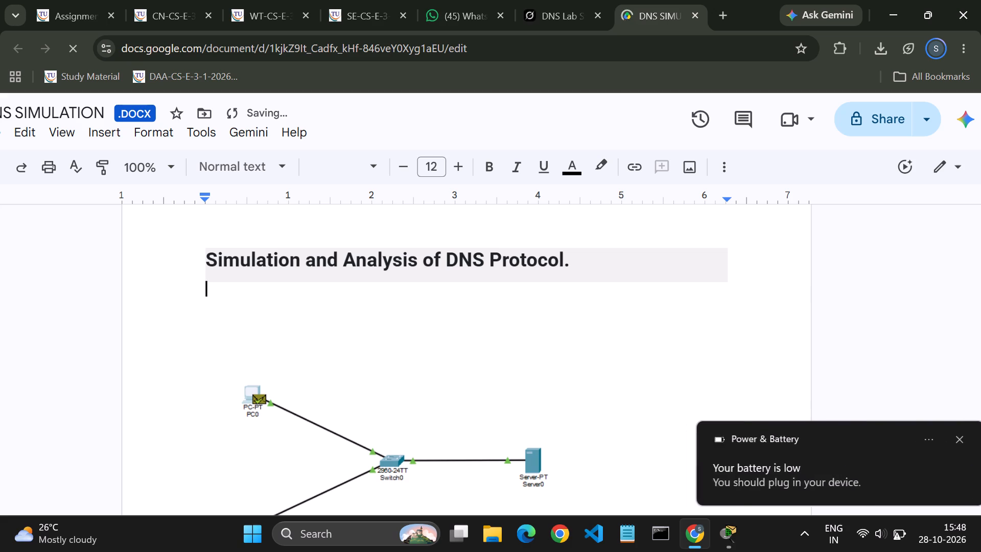
Check the pages below the new heading and rename the document as DNS SIMULATION-532.
{"action": "scroll", "coordinate": [539, 280], "scroll_direction": "down", "scroll_amount": 1}
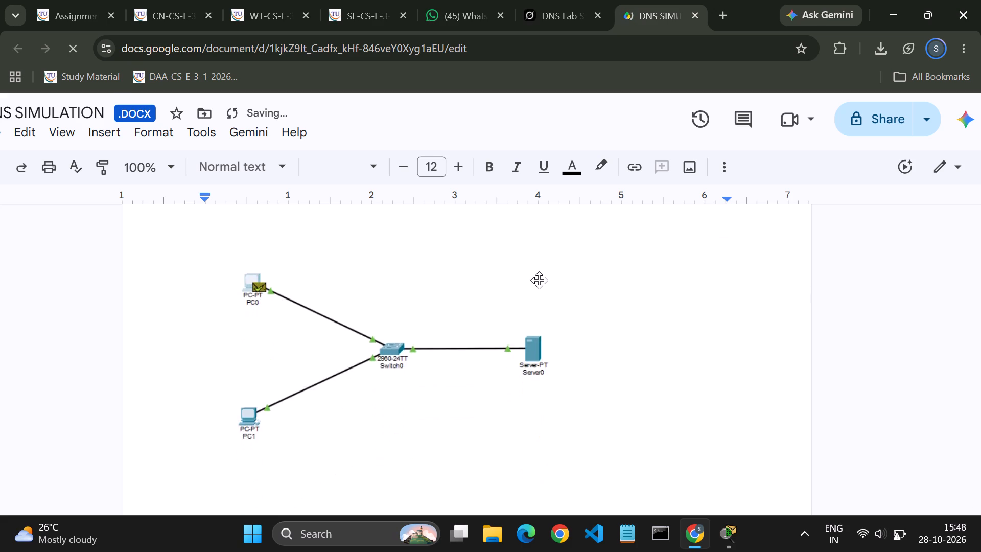
{"action": "scroll", "coordinate": [497, 302], "scroll_direction": "down", "scroll_amount": 7}
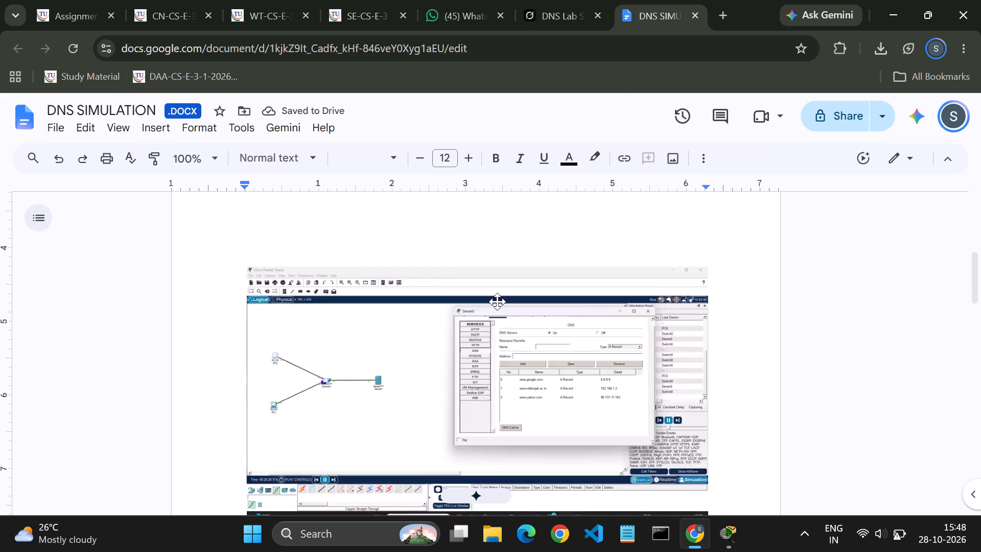
{"action": "scroll", "coordinate": [497, 302], "scroll_direction": "down", "scroll_amount": 11}
{"action": "scroll", "coordinate": [497, 302], "scroll_direction": "up", "scroll_amount": 14}
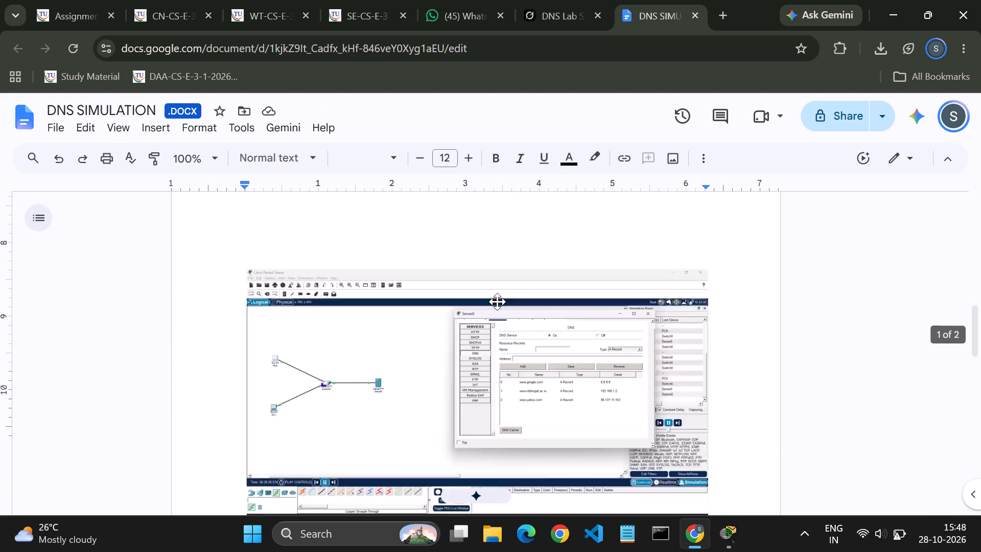
{"action": "left_click", "coordinate": [158, 108]}
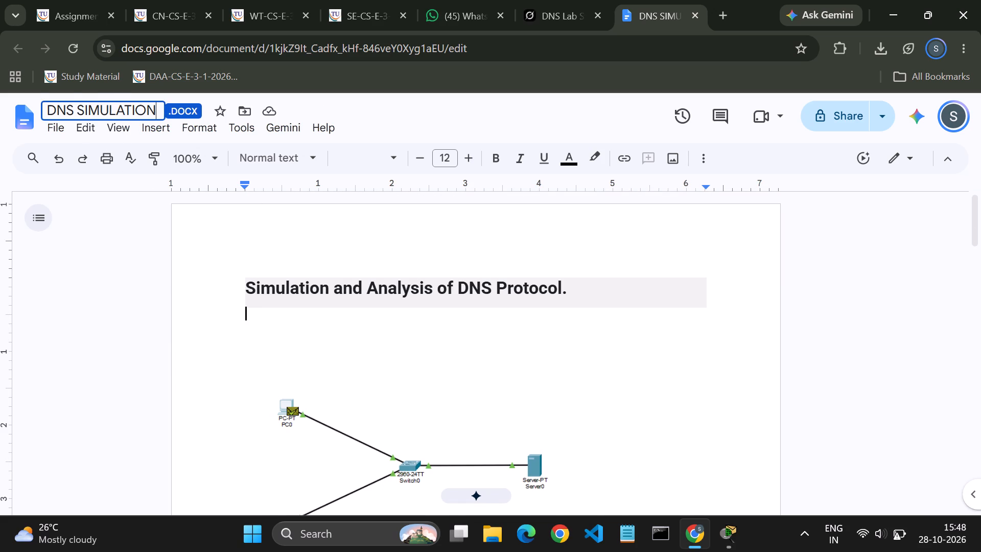
{"action": "type", "text": "-532"}
{"action": "key", "text": "Return"}
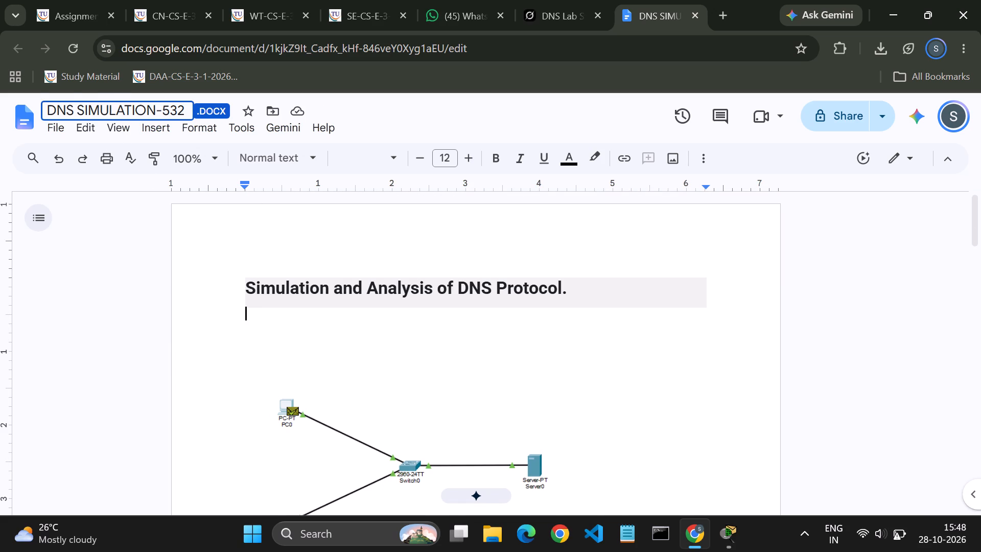
Download the DNS SIMULATION-532 document as a PDF.
{"action": "double_click", "coordinate": [49, 128]}
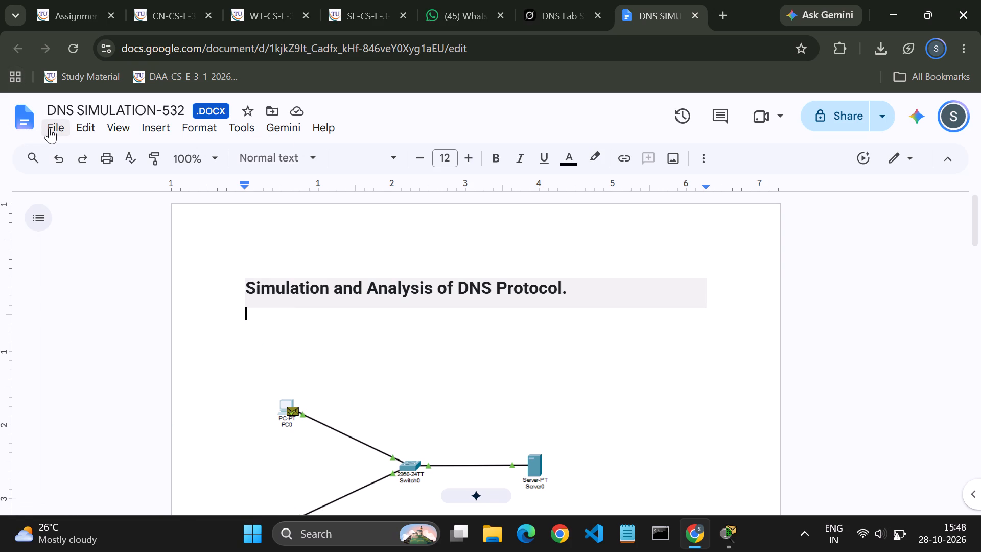
{"action": "left_click", "coordinate": [49, 128]}
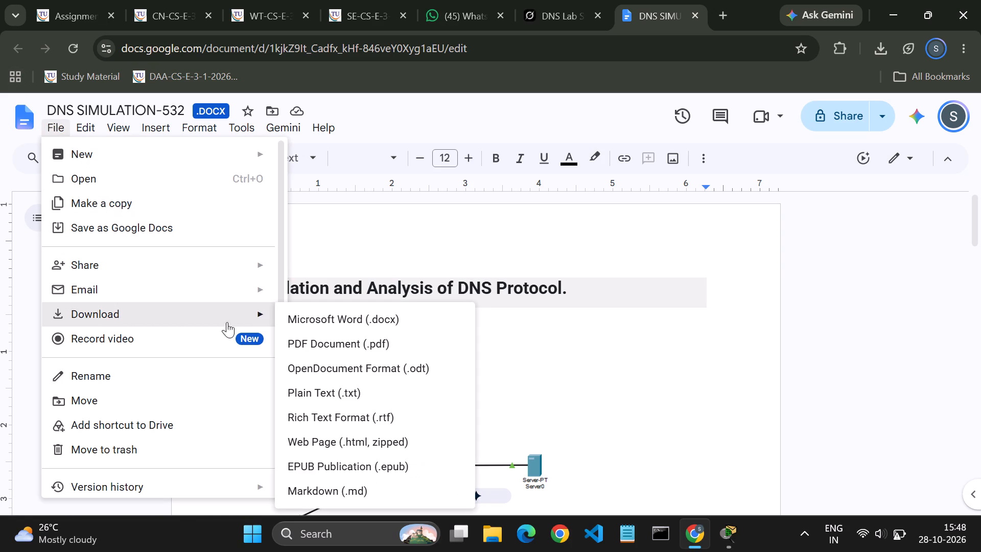
{"action": "left_click", "coordinate": [310, 344]}
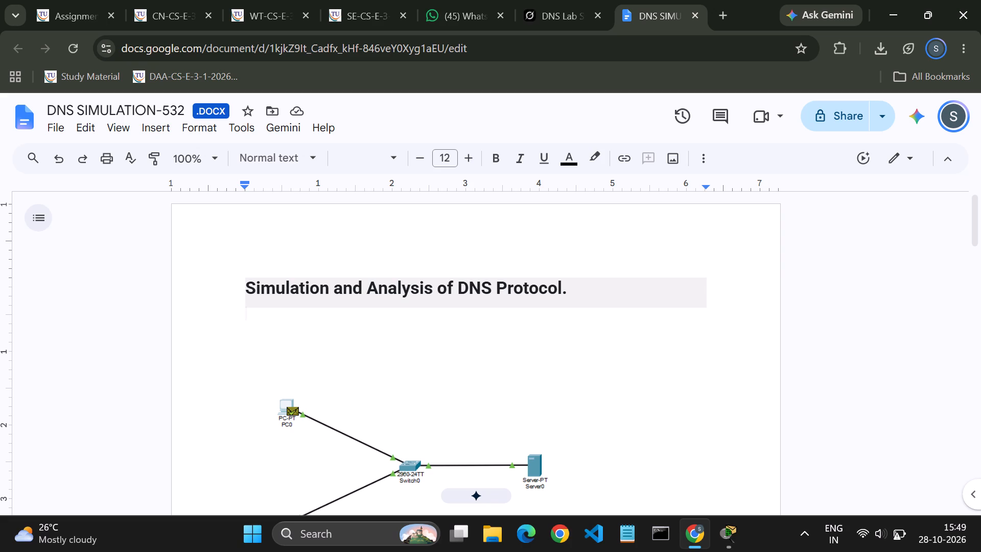
Check the download progress of the DNS SIMULATION-532 PDF in the recent downloads.
{"action": "left_click", "coordinate": [878, 44]}
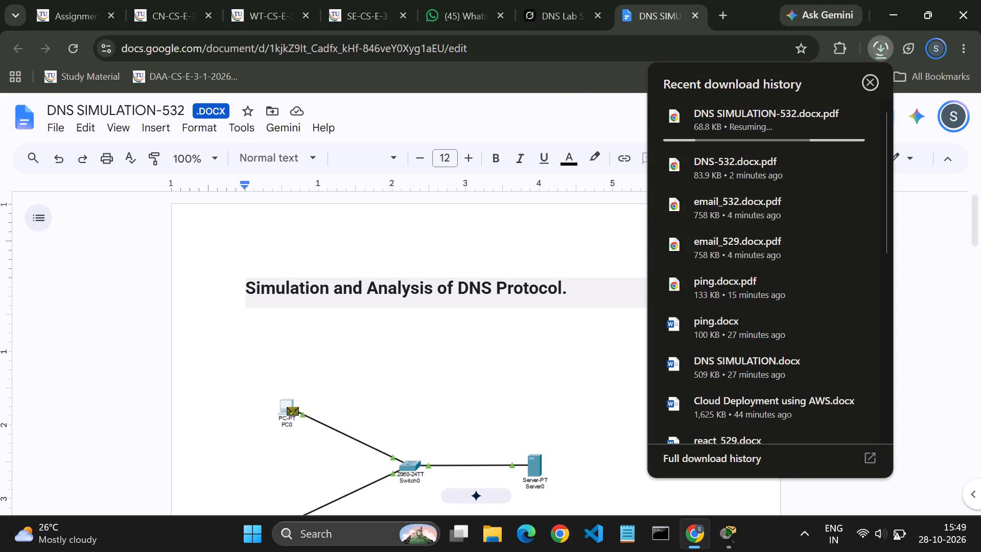
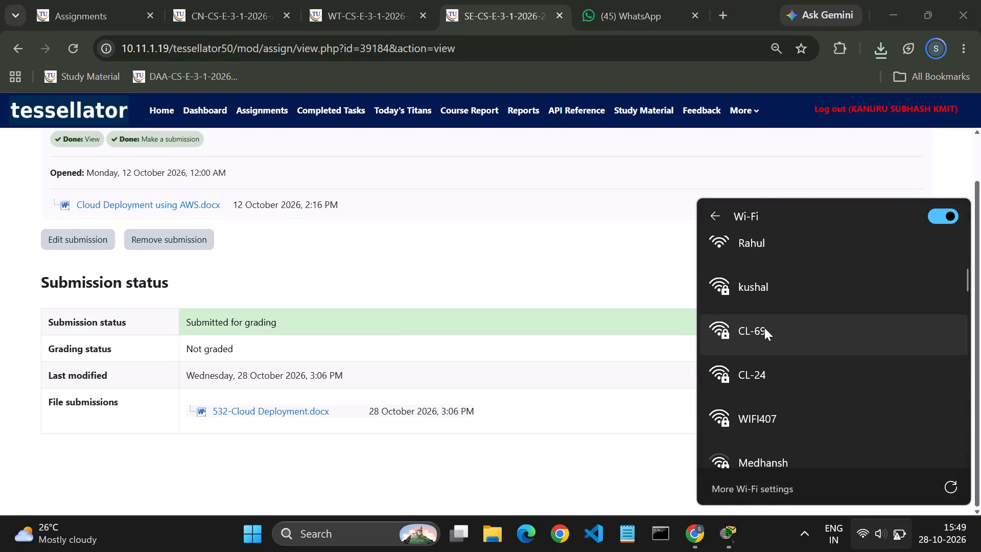
Connect the computer to the WIFI407 wireless network and return to the Tessellator page.
{"action": "scroll", "coordinate": [754, 334], "scroll_direction": "up", "scroll_amount": 1}
{"action": "scroll", "coordinate": [754, 334], "scroll_direction": "down", "scroll_amount": 3}
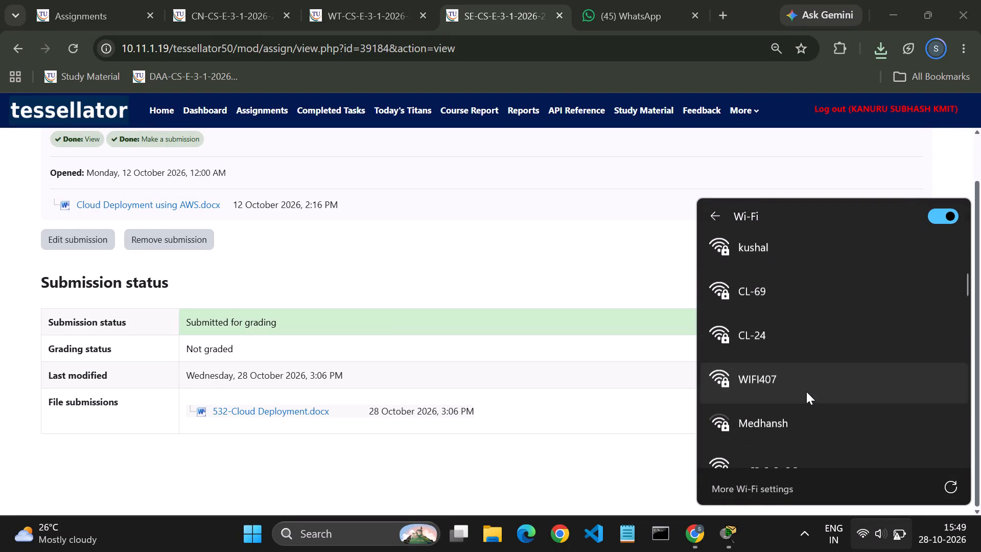
{"action": "left_click", "coordinate": [806, 393]}
{"action": "left_click", "coordinate": [879, 417]}
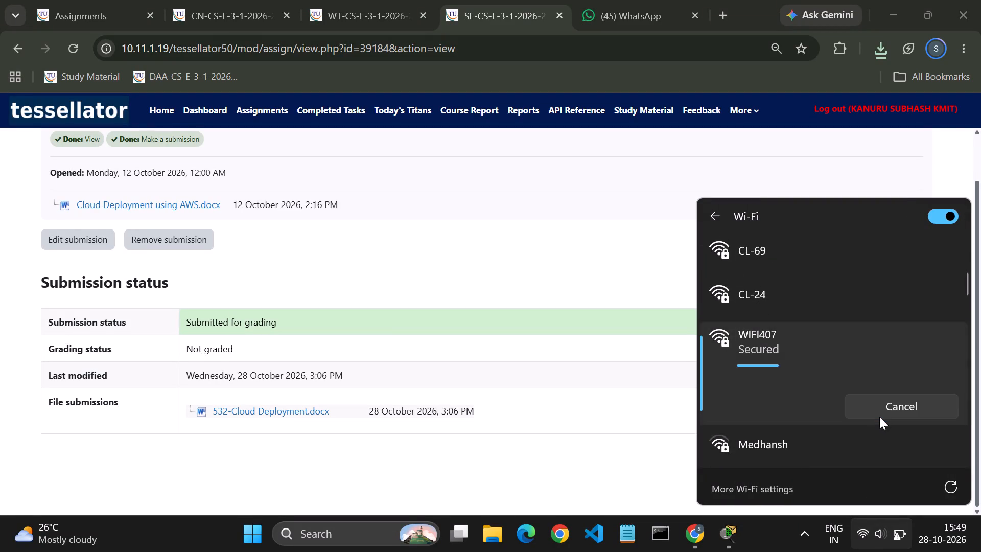
{"action": "left_click", "coordinate": [498, 234]}
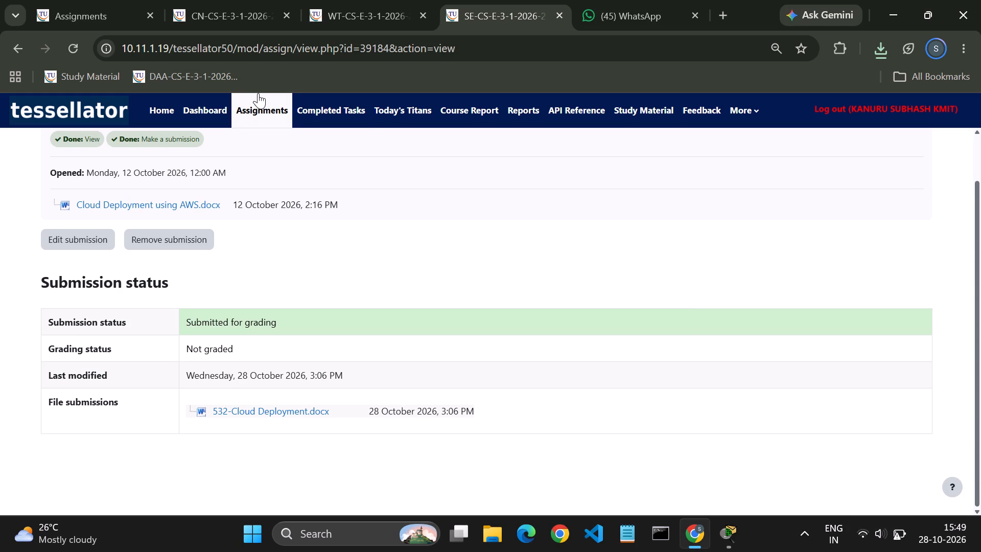
Open the assignment "Program for the Implementation of Ping service." from the Tessellator assignments list.
{"action": "left_click", "coordinate": [258, 93]}
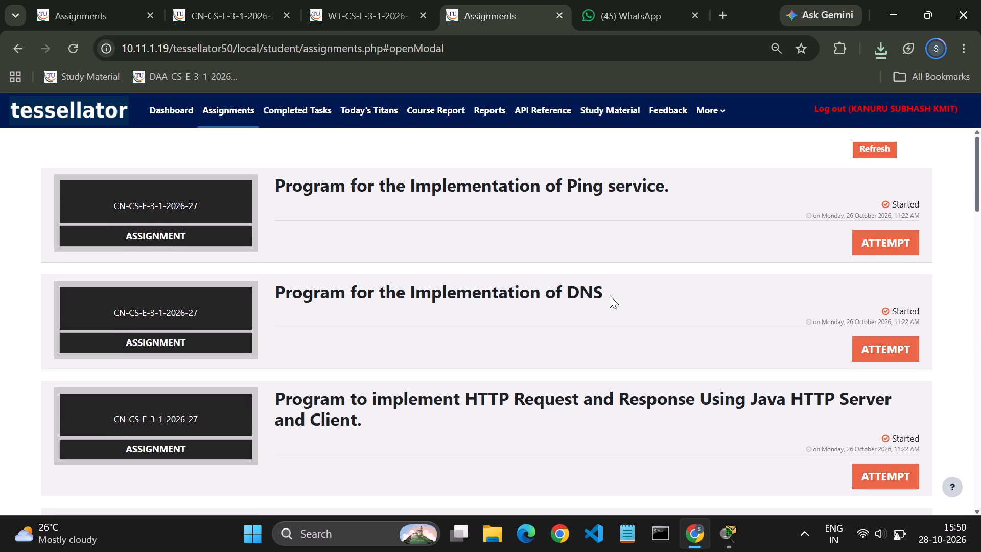
{"action": "scroll", "coordinate": [698, 298], "scroll_direction": "down", "scroll_amount": 1}
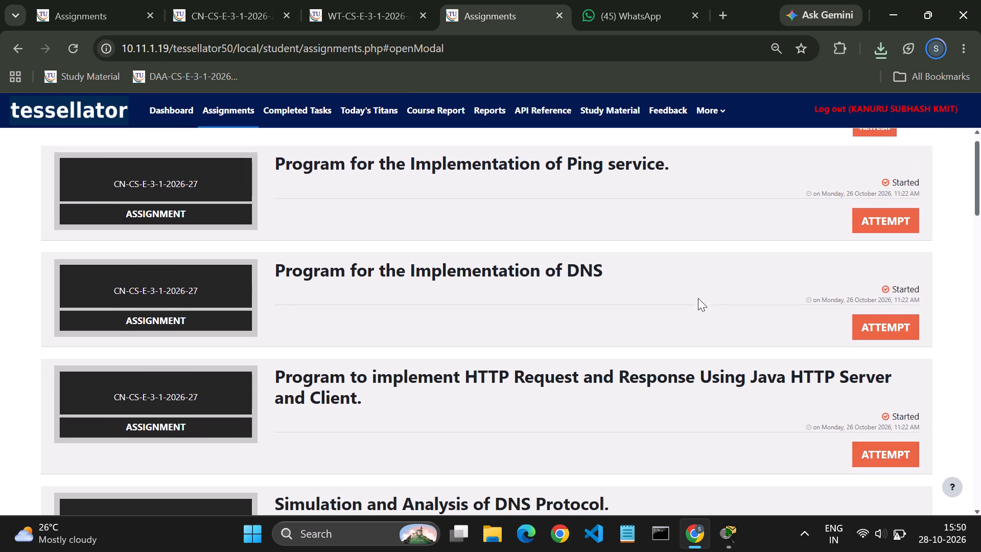
{"action": "left_click", "coordinate": [873, 222]}
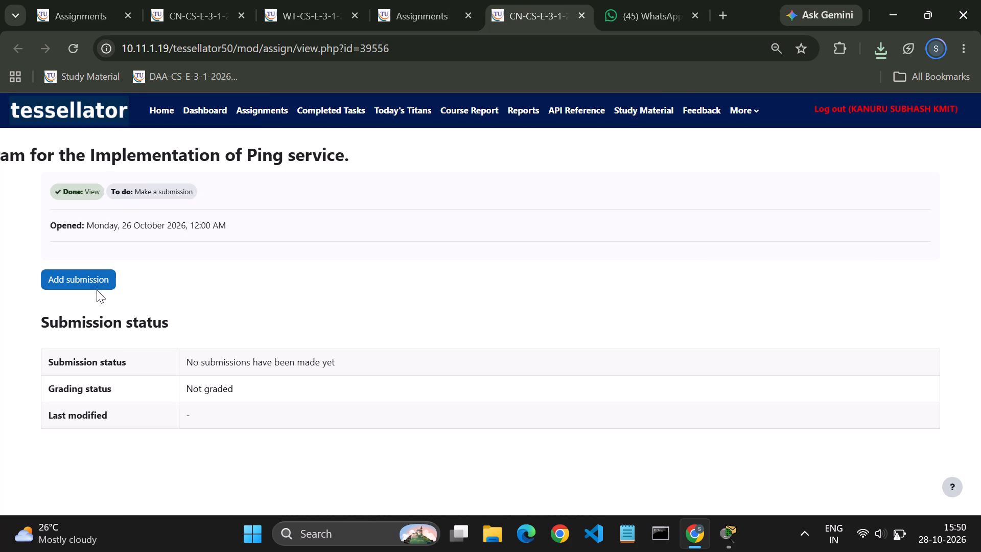
Start a submission for the Ping service assignment and open the file chooser for its upload.
{"action": "left_click", "coordinate": [89, 277]}
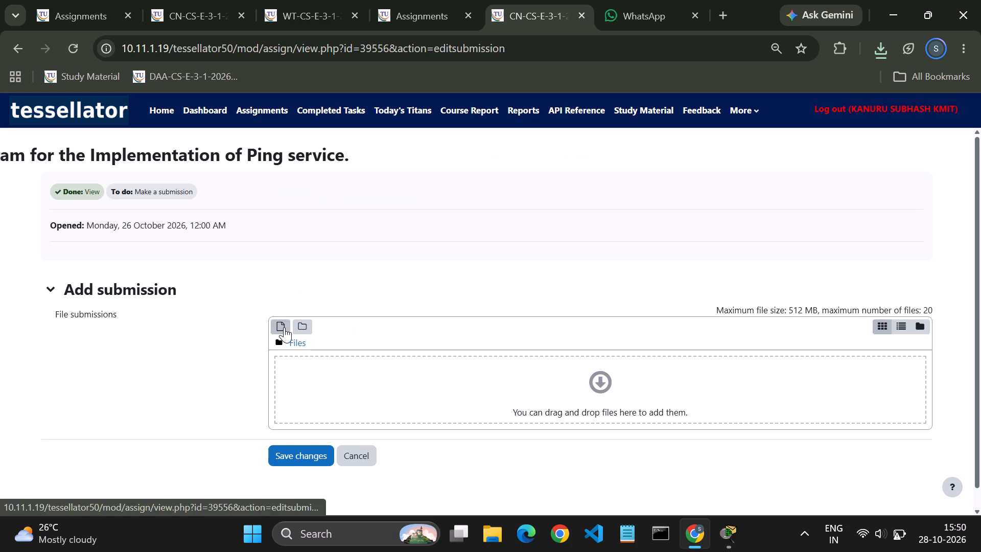
{"action": "left_click", "coordinate": [284, 327]}
{"action": "left_click", "coordinate": [405, 256]}
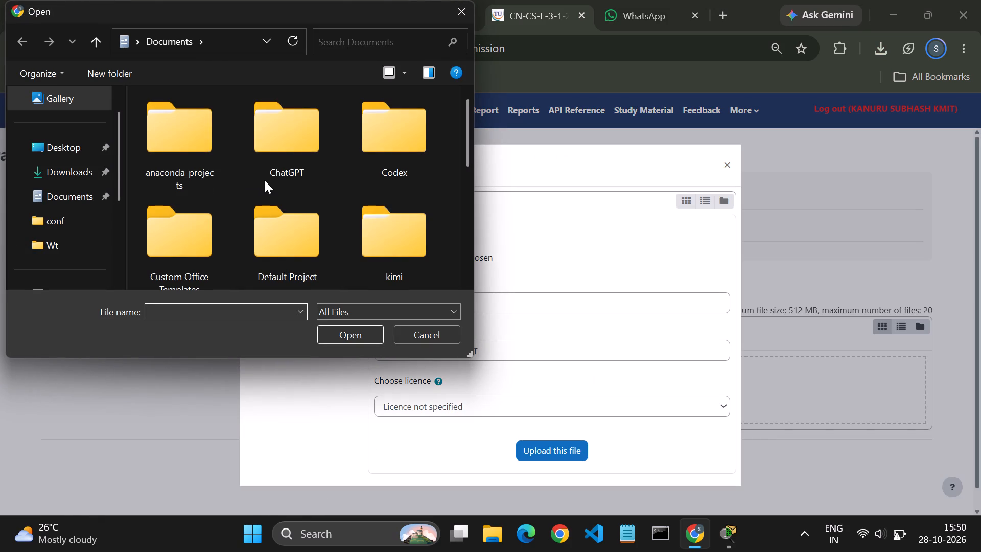
Upload ping.docx from Downloads to the Ping service assignment, saved as PING-532, and save the submission.
{"action": "left_click", "coordinate": [88, 166]}
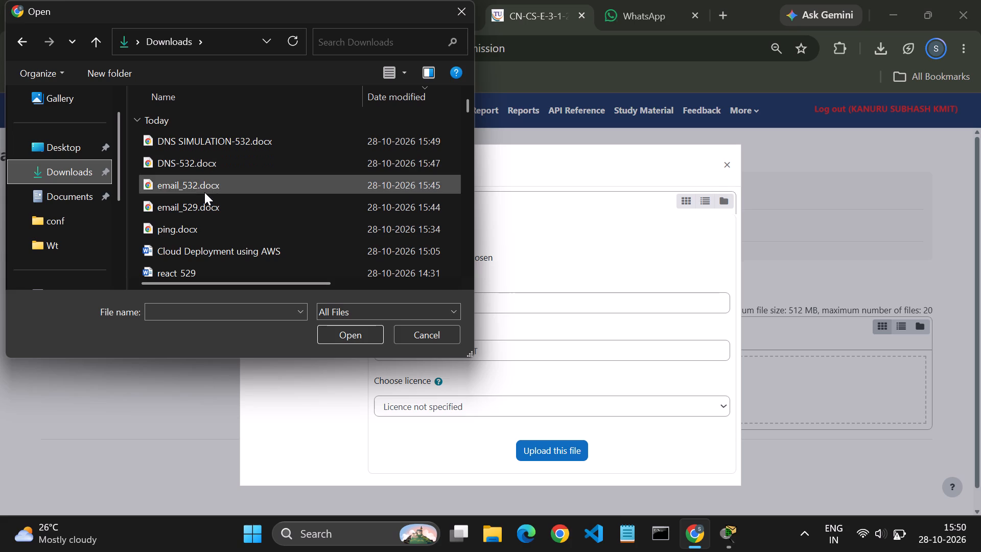
{"action": "left_click", "coordinate": [230, 230]}
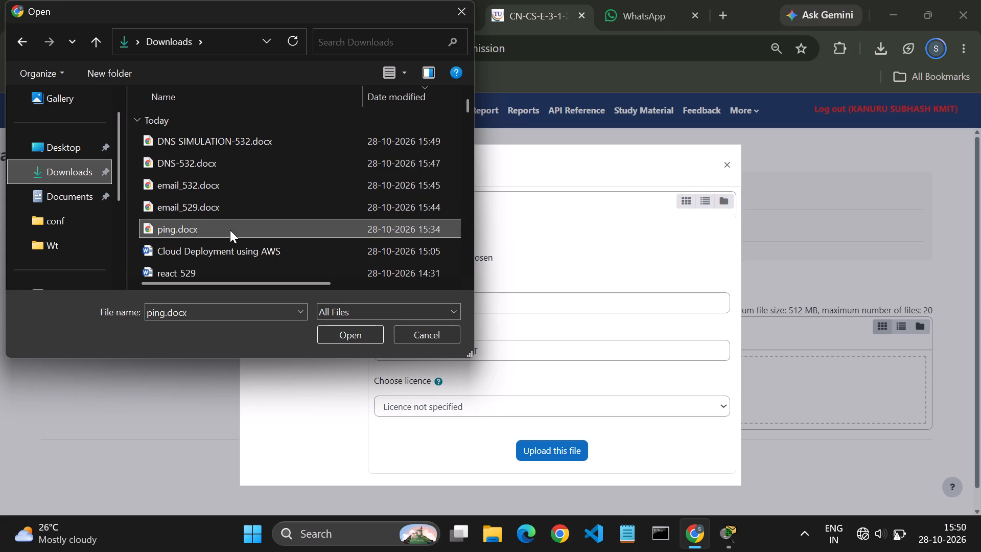
{"action": "left_click", "coordinate": [357, 338]}
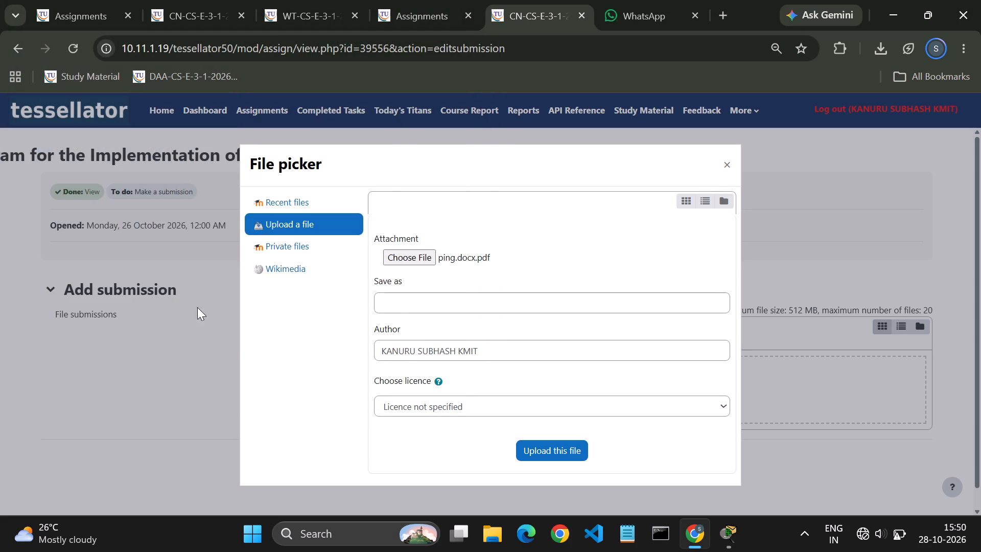
{"action": "scroll", "coordinate": [178, 321], "scroll_direction": "down", "scroll_amount": 1}
{"action": "left_click", "coordinate": [389, 305]}
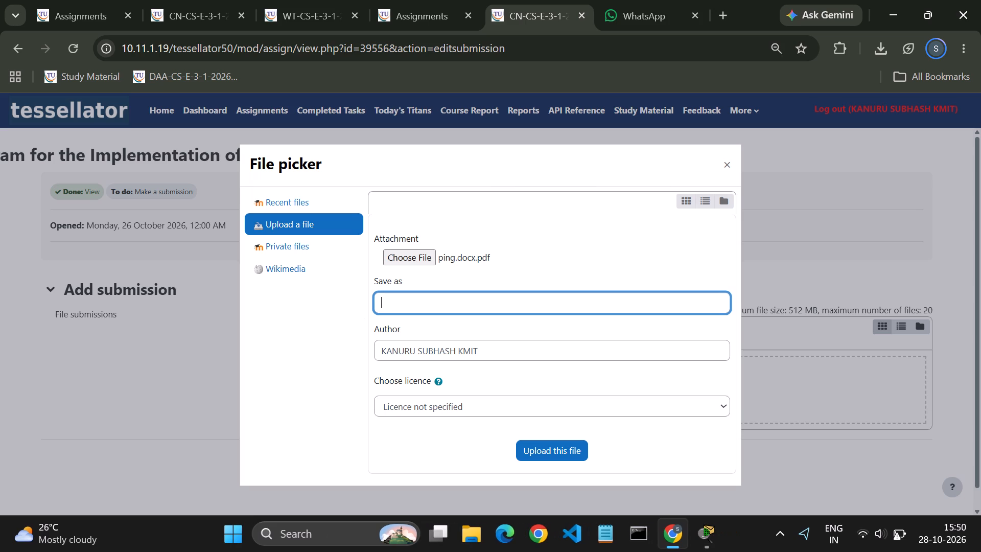
{"action": "type", "text": "PING"}
{"action": "type", "text": "-532"}
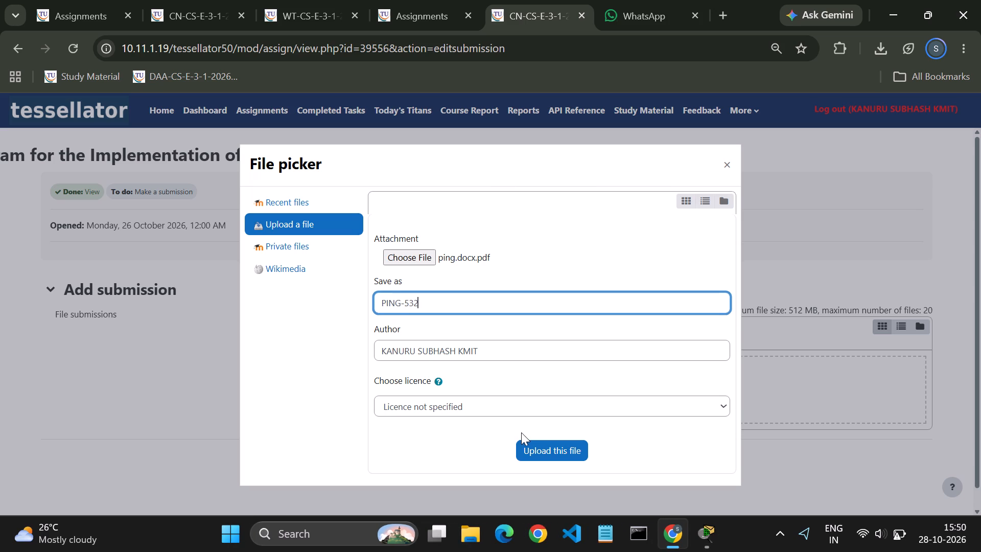
{"action": "left_click", "coordinate": [533, 450]}
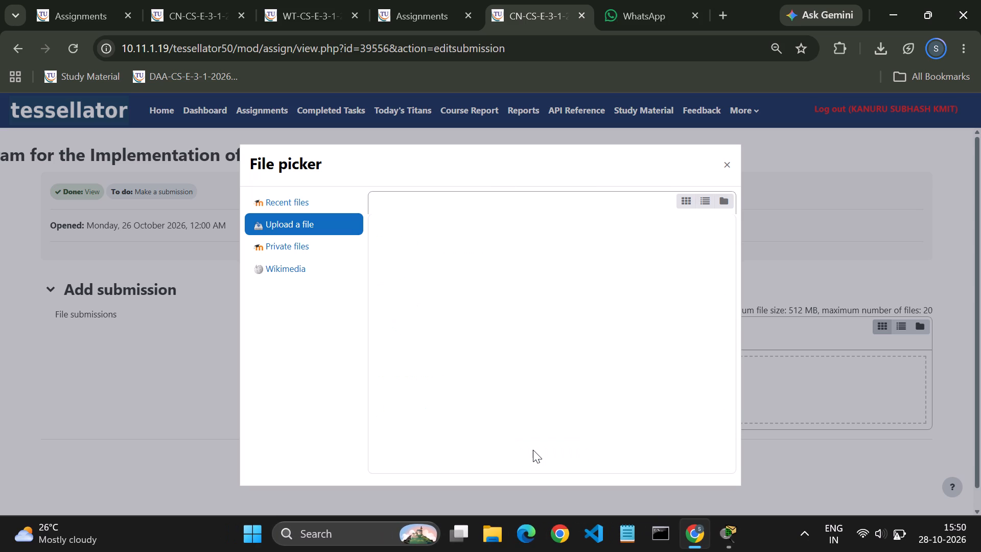
{"action": "left_click", "coordinate": [873, 538]}
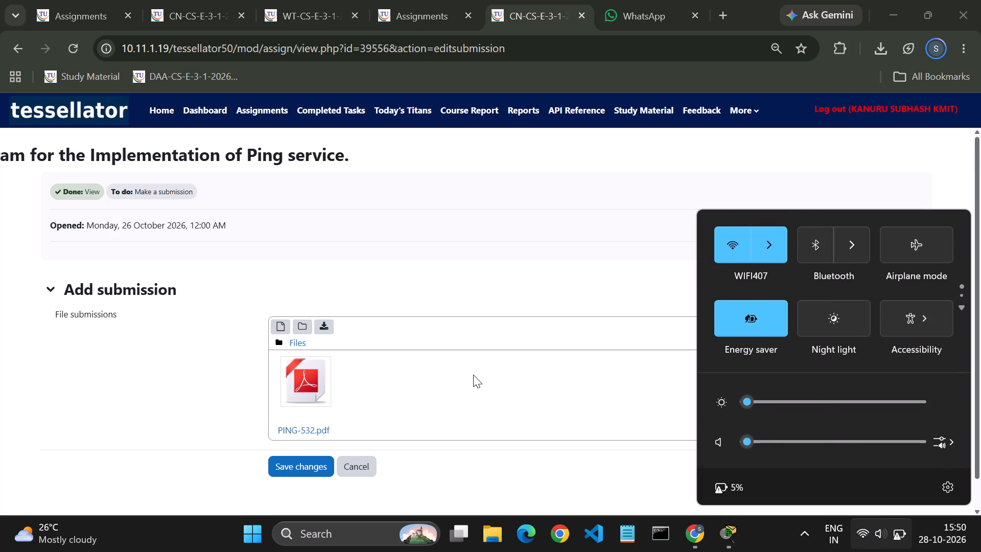
{"action": "scroll", "coordinate": [473, 375], "scroll_direction": "up", "scroll_amount": 1}
{"action": "left_click", "coordinate": [290, 465]}
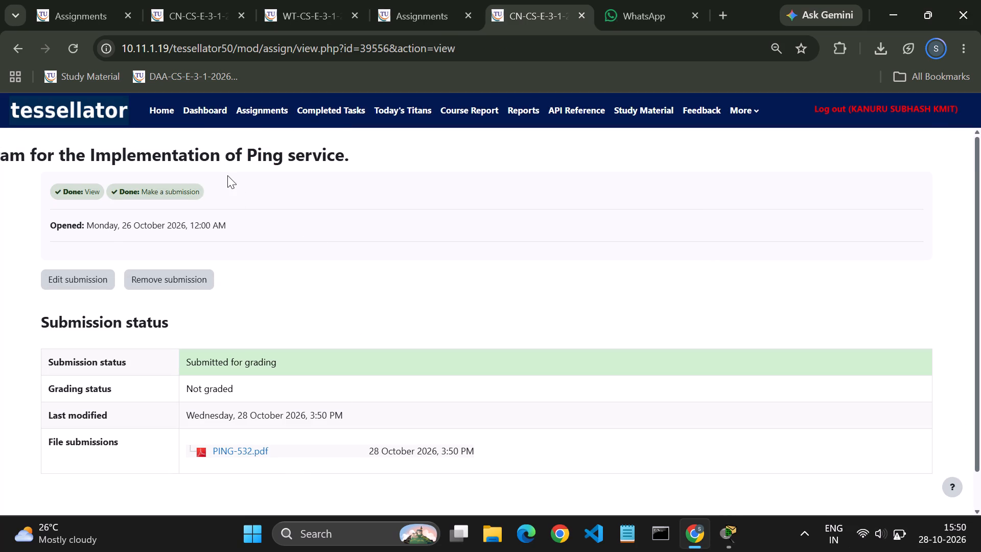
Open the submission of the "Program for the Implementation of DNS" assignment for editing and delete its existing Word file.
{"action": "left_click", "coordinate": [98, 0]}
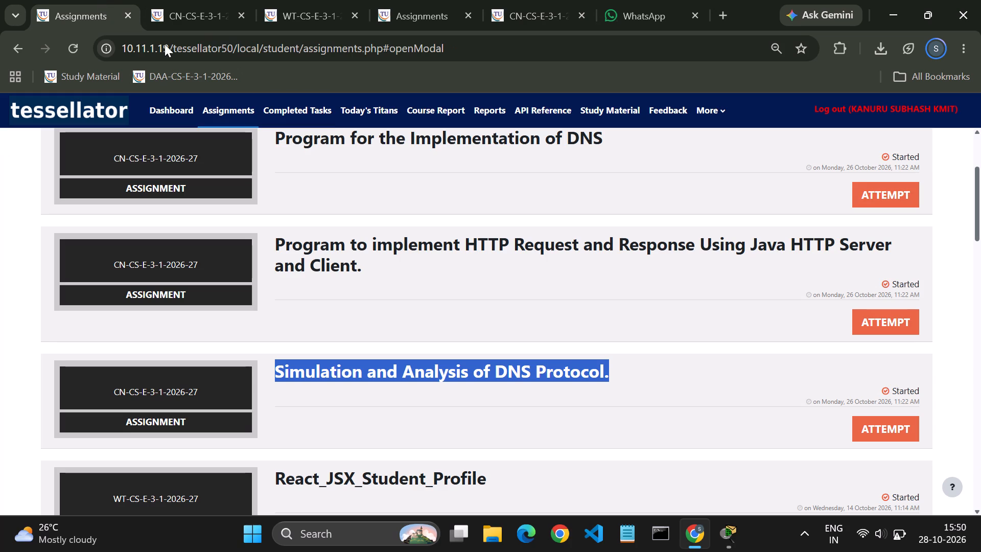
{"action": "scroll", "coordinate": [601, 309], "scroll_direction": "up", "scroll_amount": 5}
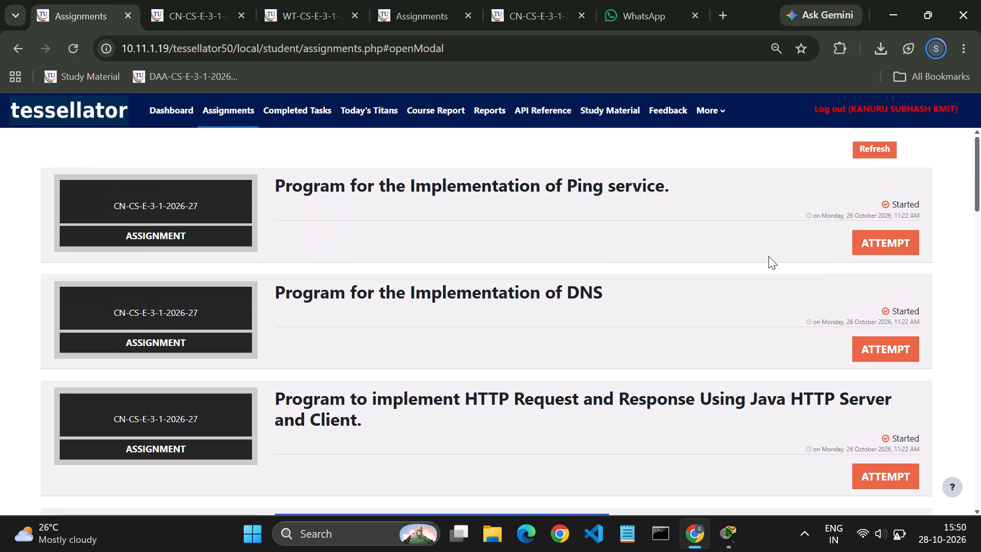
{"action": "left_click", "coordinate": [874, 350]}
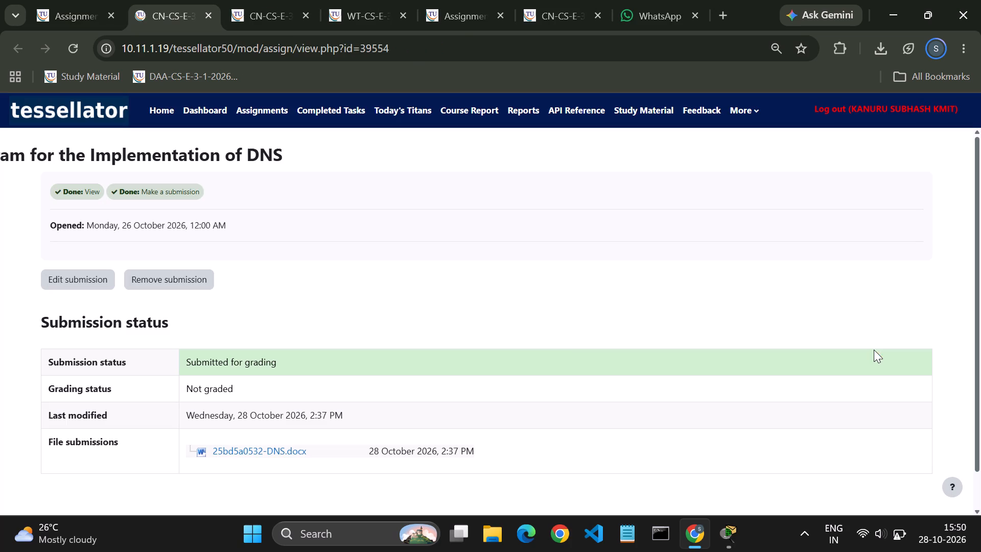
{"action": "left_click", "coordinate": [84, 279]}
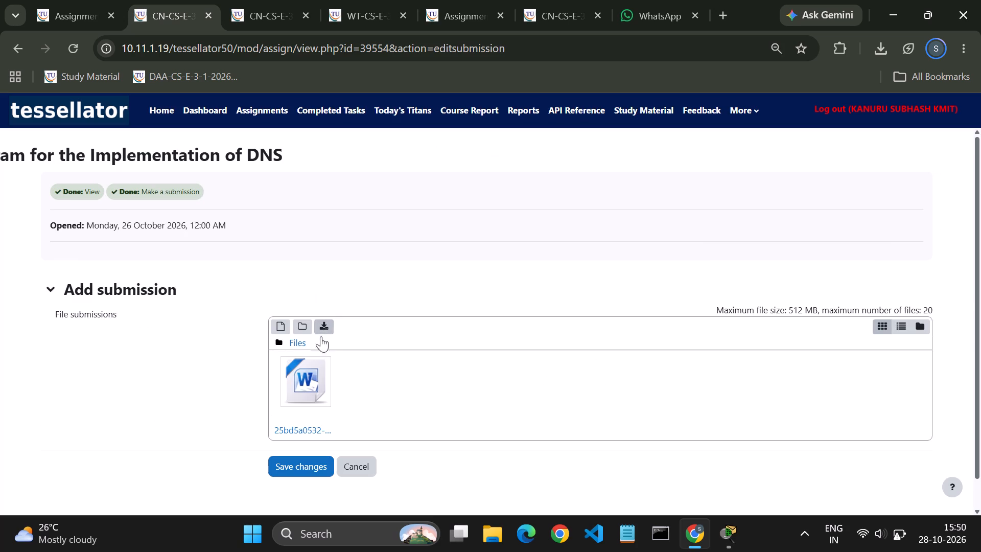
{"action": "left_click", "coordinate": [312, 371]}
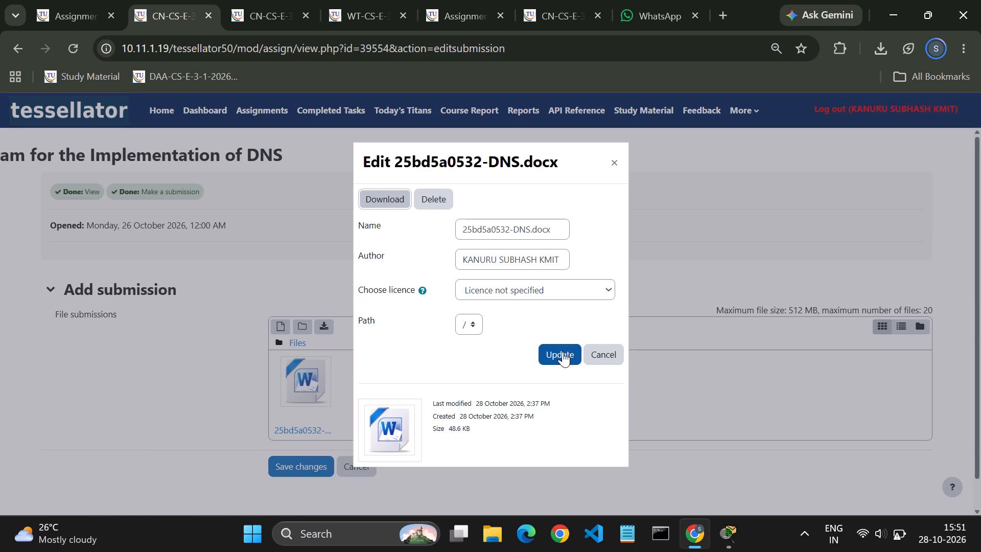
{"action": "left_click", "coordinate": [426, 200]}
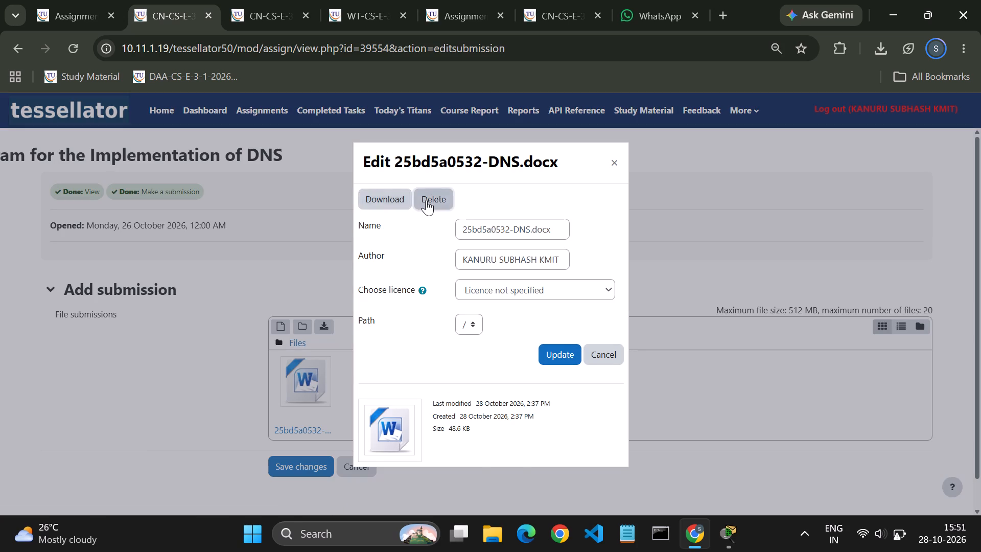
{"action": "left_click", "coordinate": [465, 332]}
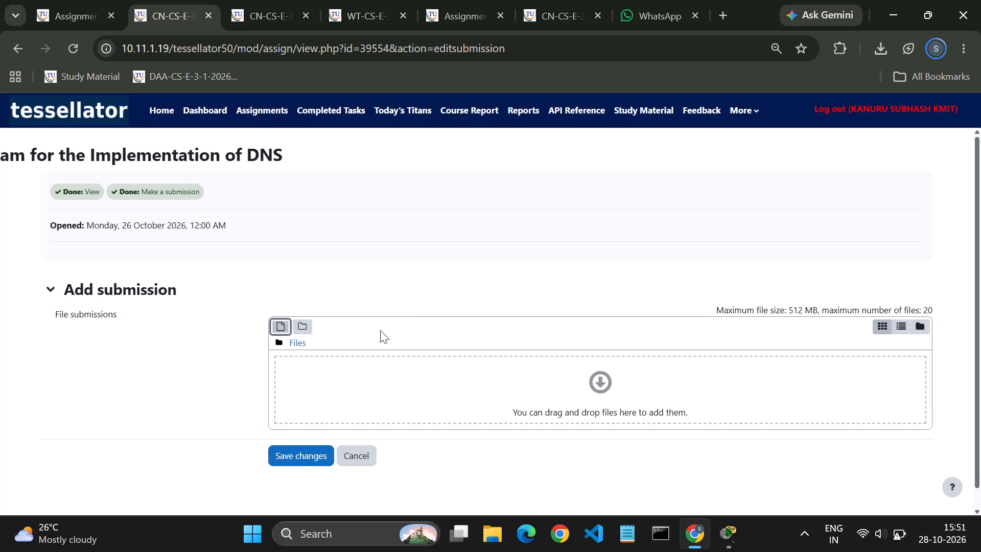
Upload DNS-532.docx from Downloads to the DNS implementation assignment and save the submission.
{"action": "left_click", "coordinate": [284, 329]}
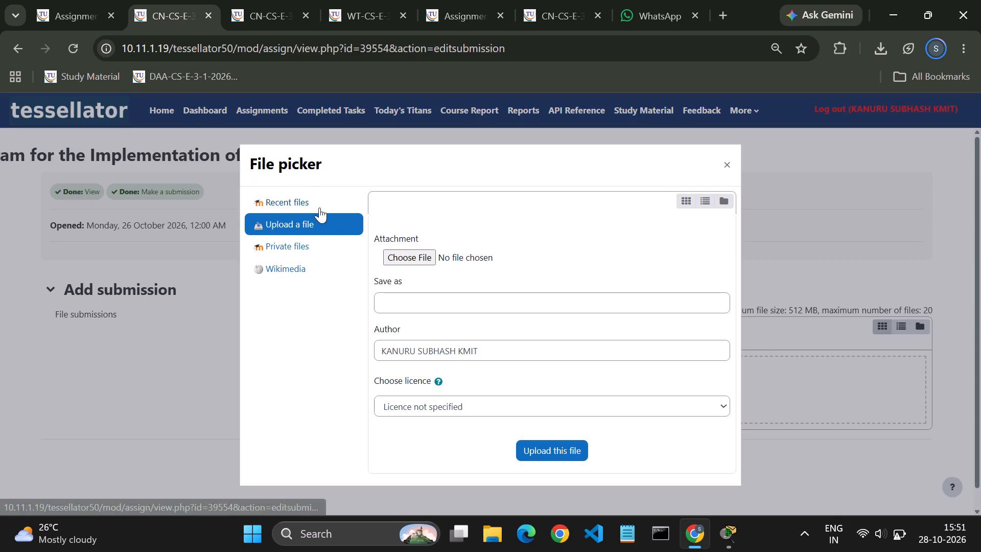
{"action": "left_click", "coordinate": [405, 263]}
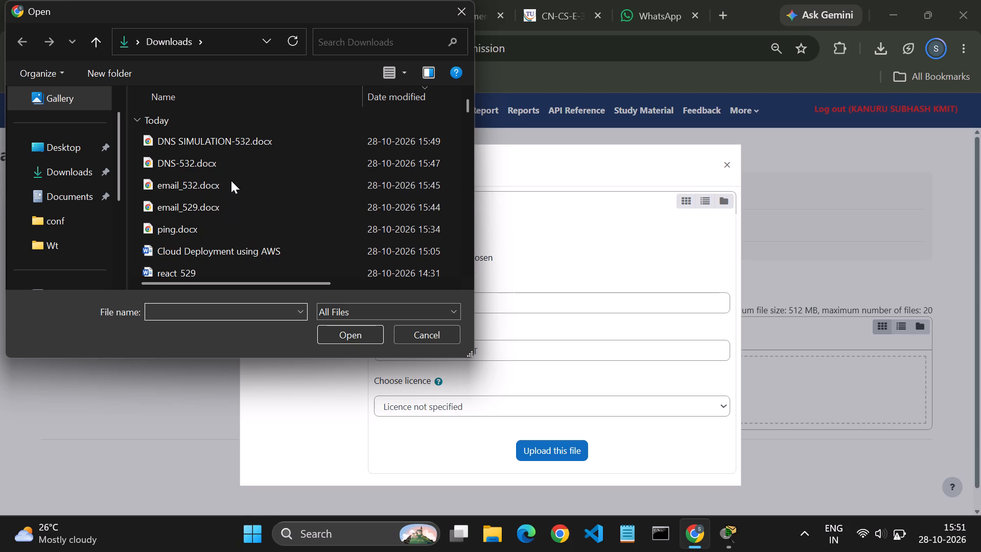
{"action": "left_click", "coordinate": [226, 162]}
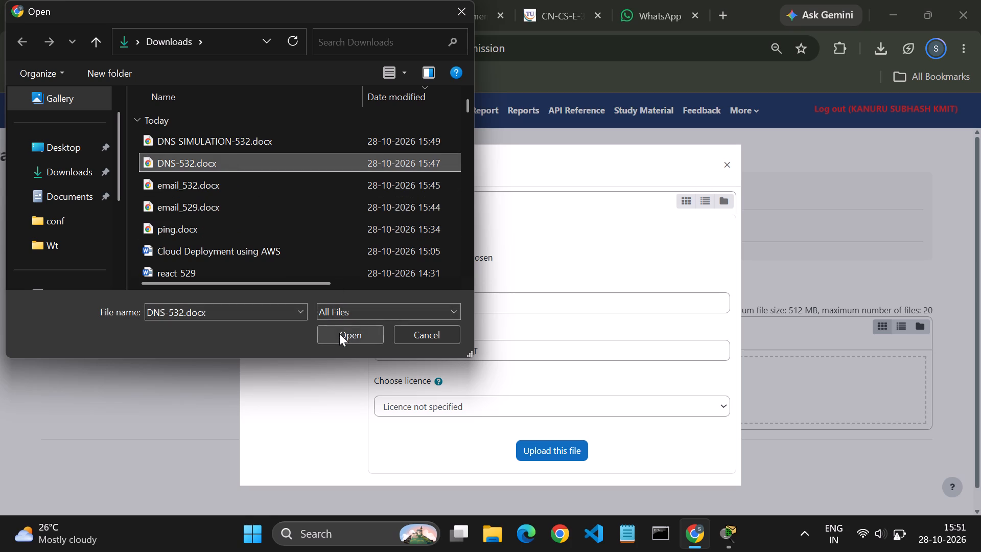
{"action": "left_click", "coordinate": [339, 333]}
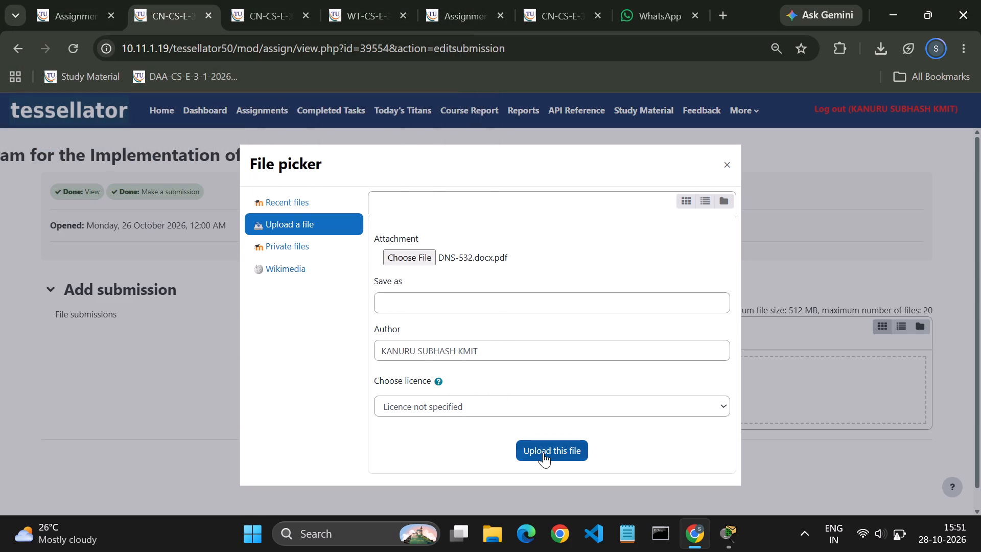
{"action": "left_click", "coordinate": [543, 452]}
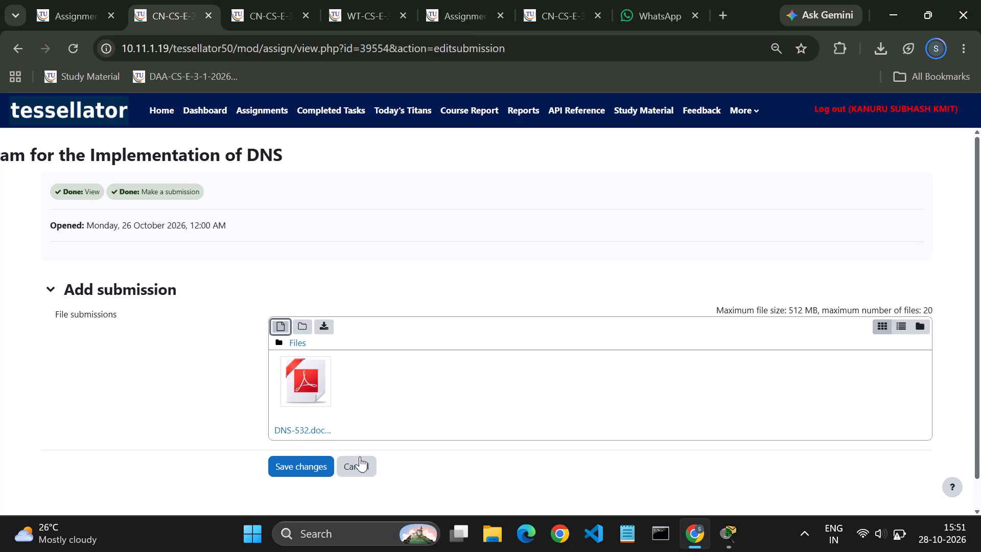
{"action": "left_click", "coordinate": [297, 459]}
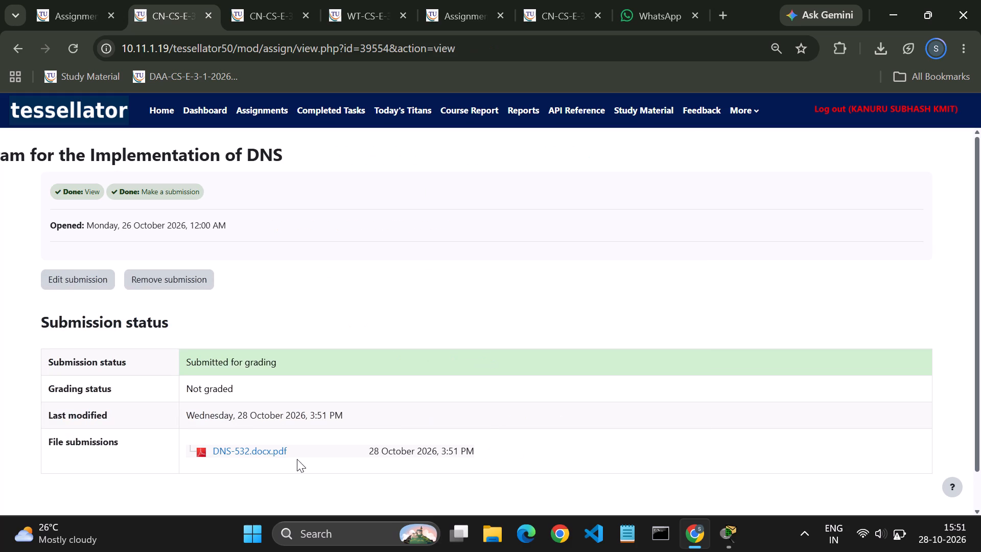
Open the submission of the "HTTP Request and Response Using Java HTTP Server and Client" assignment for editing and delete its existing Word file.
{"action": "left_click", "coordinate": [82, 20]}
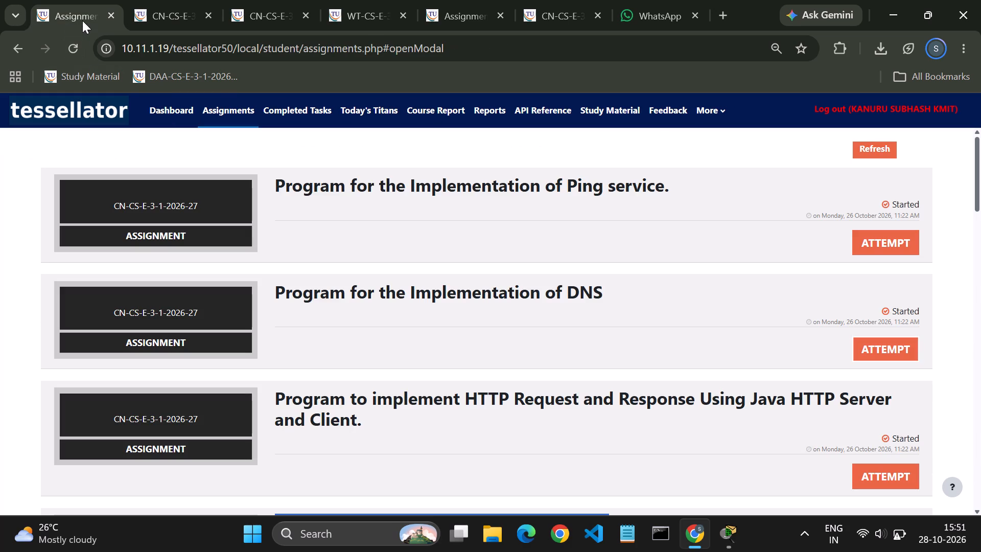
{"action": "scroll", "coordinate": [401, 242], "scroll_direction": "down", "scroll_amount": 2}
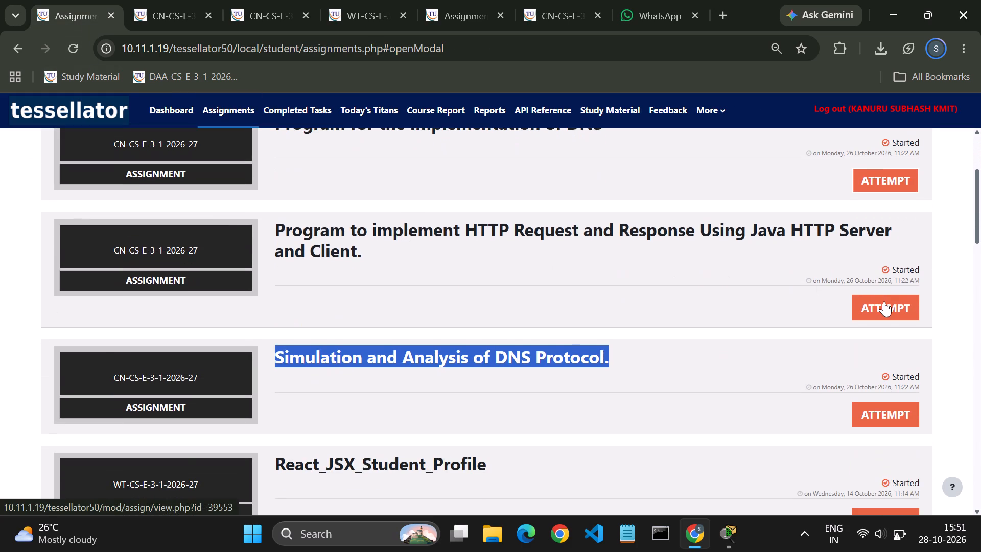
{"action": "left_click", "coordinate": [884, 301]}
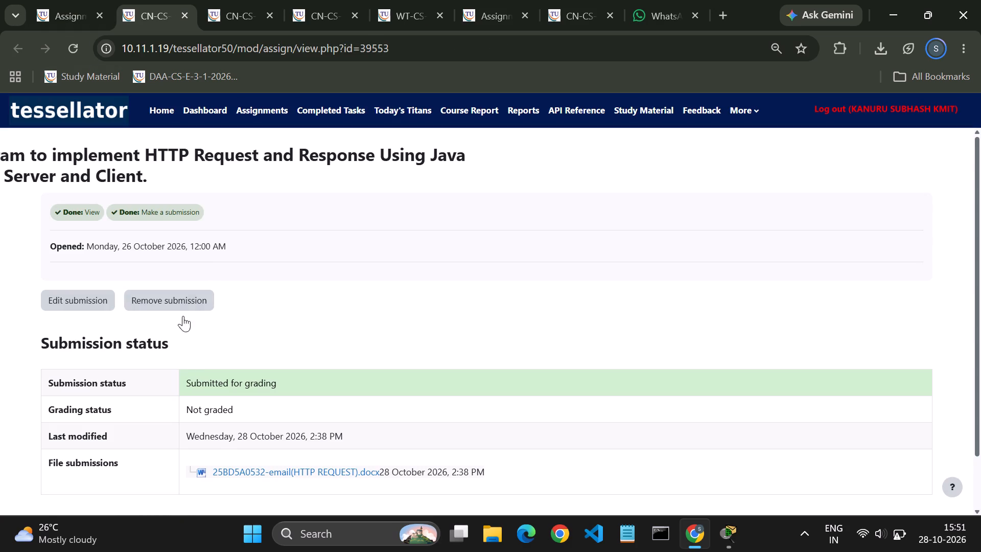
{"action": "left_click", "coordinate": [100, 302]}
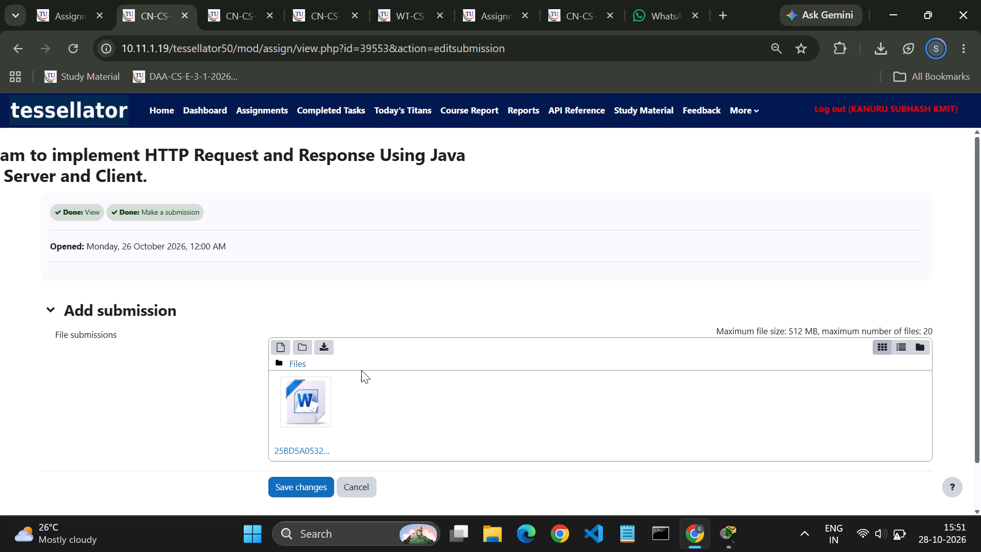
{"action": "left_click", "coordinate": [306, 405]}
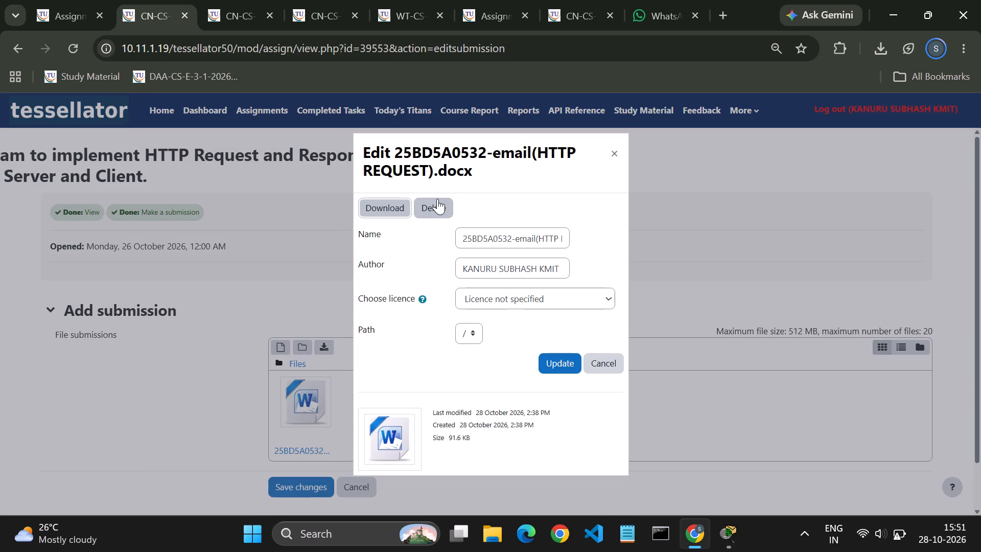
{"action": "left_click", "coordinate": [437, 199]}
{"action": "left_click", "coordinate": [467, 335]}
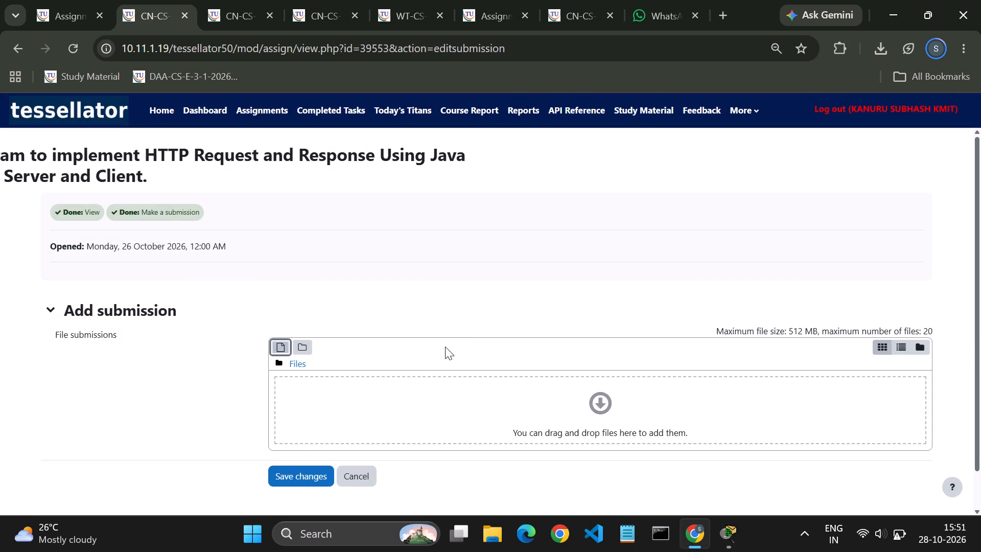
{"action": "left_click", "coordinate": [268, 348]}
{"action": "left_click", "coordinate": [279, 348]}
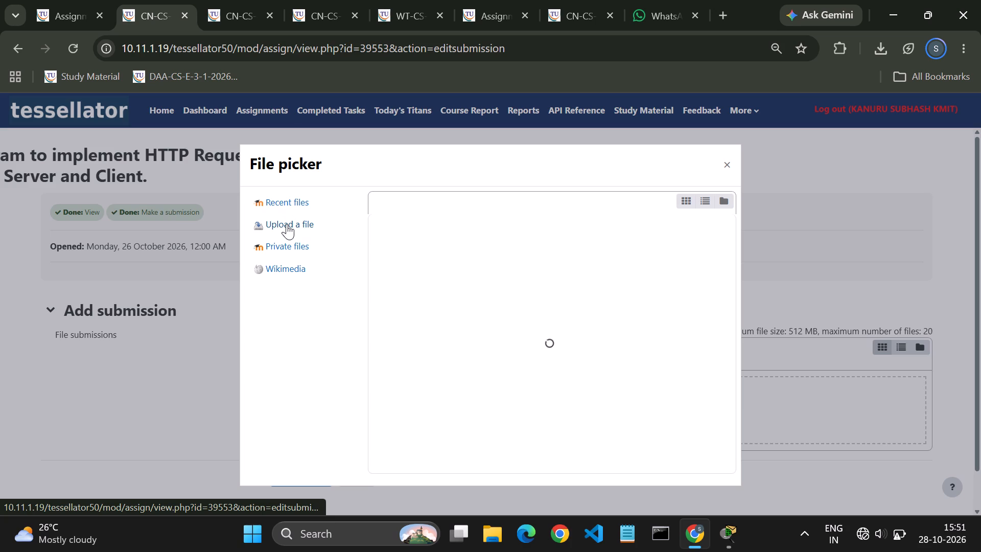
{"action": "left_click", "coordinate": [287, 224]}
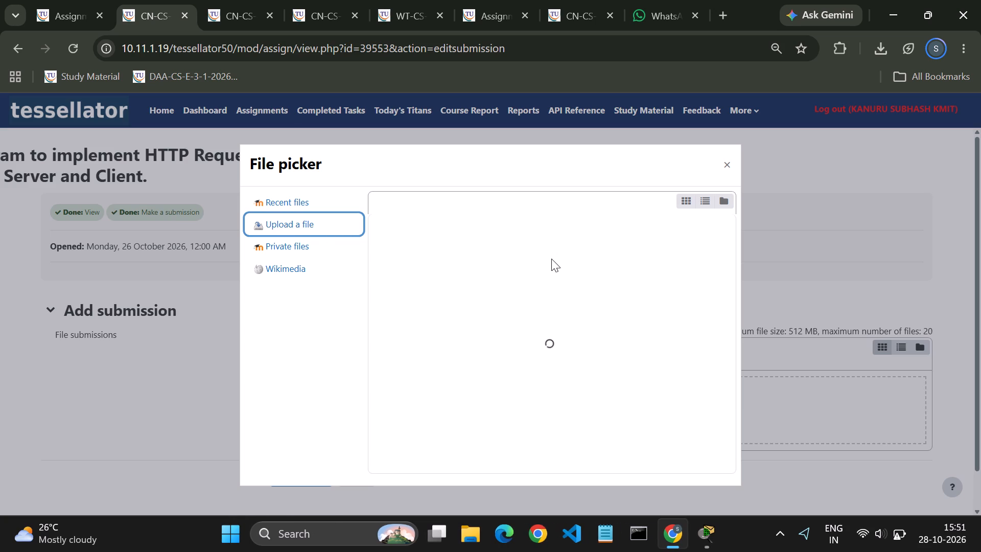
Switch the computer's Wi-Fi connection to the WIFI407 network.
{"action": "left_click", "coordinate": [869, 540]}
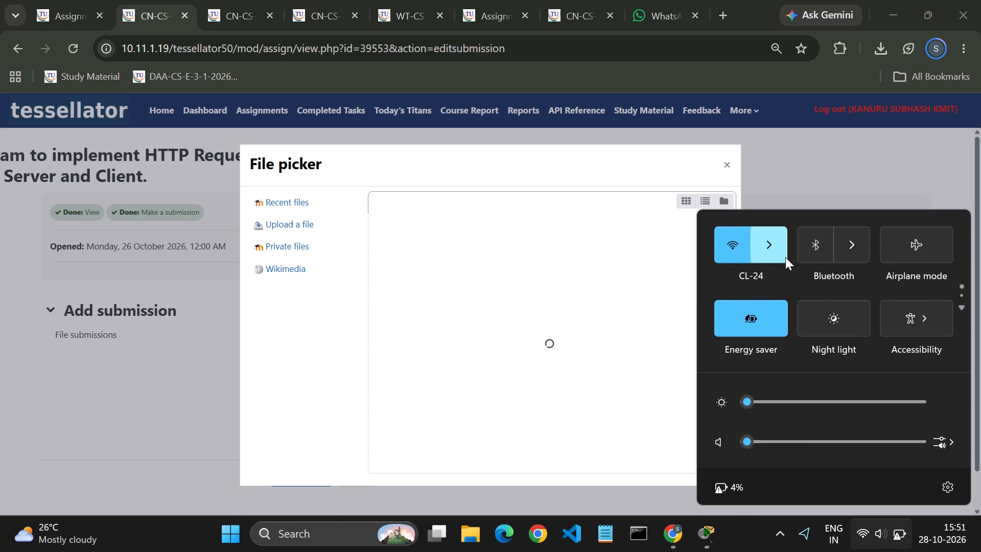
{"action": "left_click", "coordinate": [783, 256]}
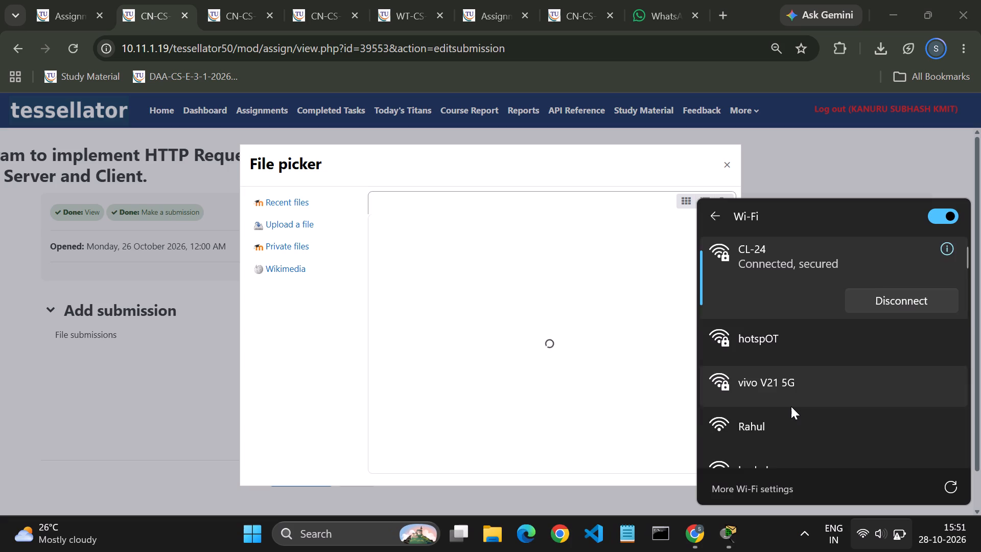
{"action": "scroll", "coordinate": [791, 406], "scroll_direction": "down", "scroll_amount": 3}
{"action": "left_click", "coordinate": [781, 410]}
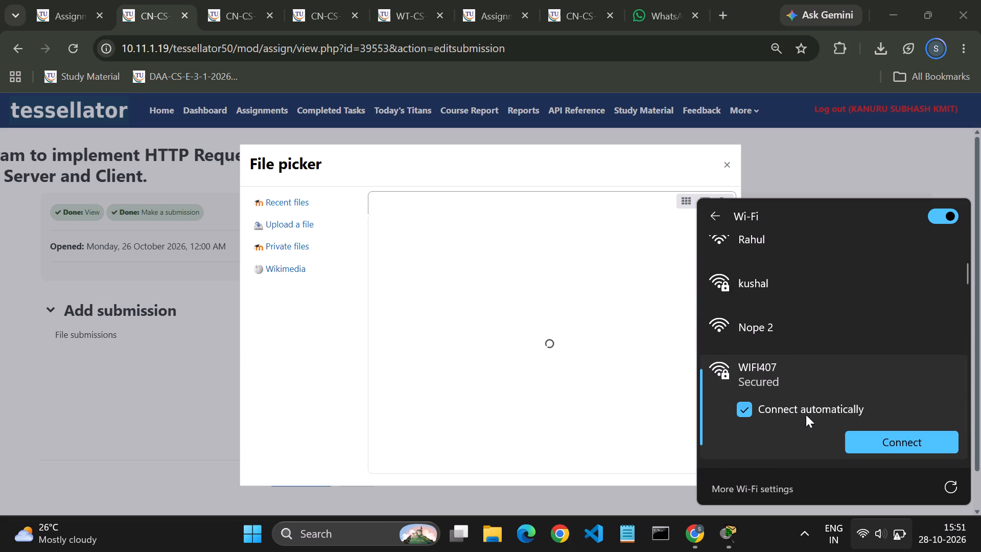
{"action": "left_click", "coordinate": [862, 441]}
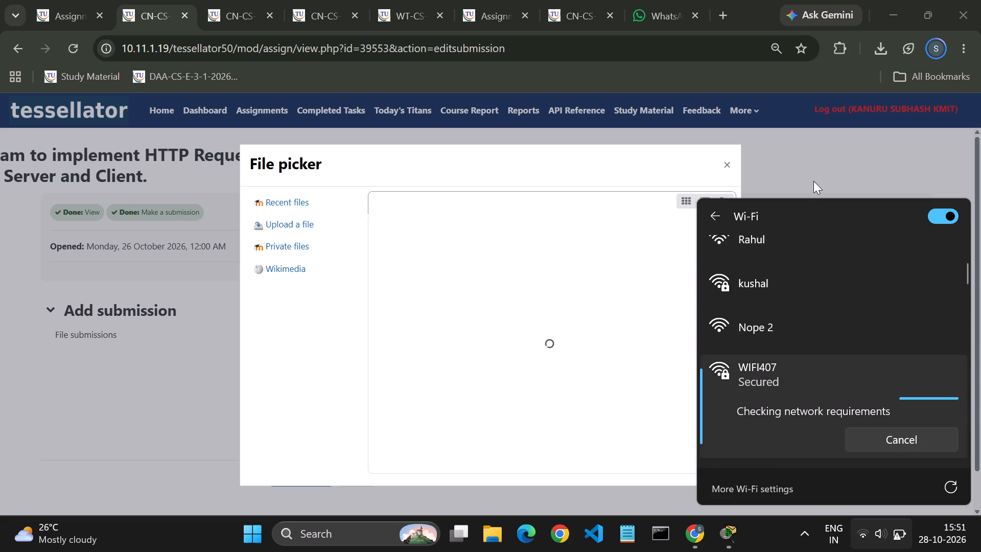
{"action": "left_click", "coordinate": [812, 178]}
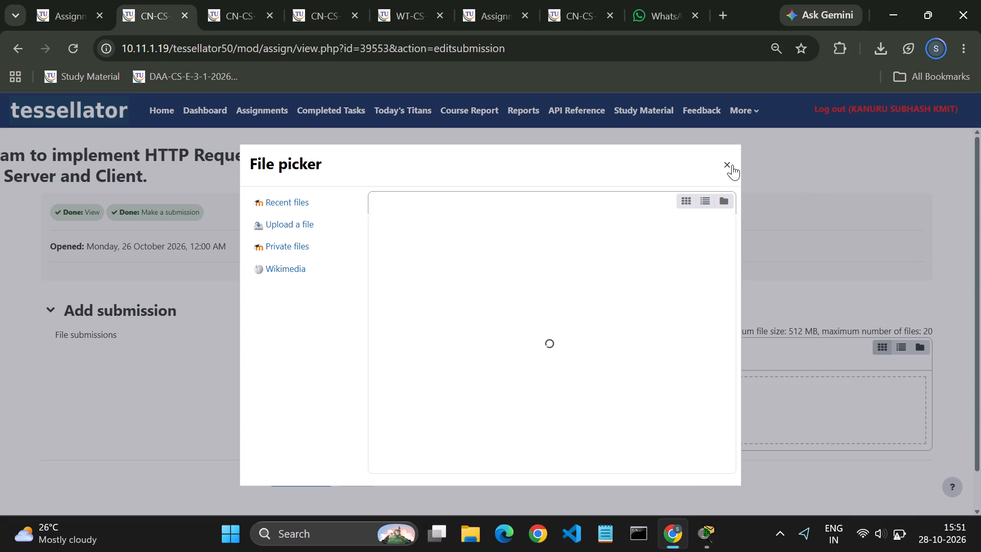
Reopen the file picker, upload the email_532.docx PDF from Downloads to the HTTP Request and Response assignment, and save the submission.
{"action": "left_click", "coordinate": [730, 164]}
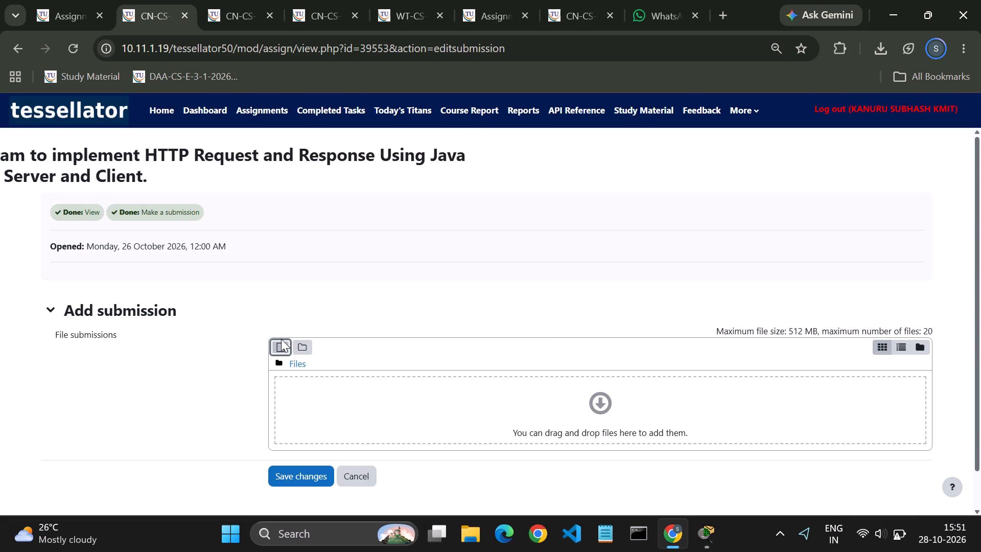
{"action": "left_click", "coordinate": [281, 339]}
{"action": "left_click", "coordinate": [279, 343]}
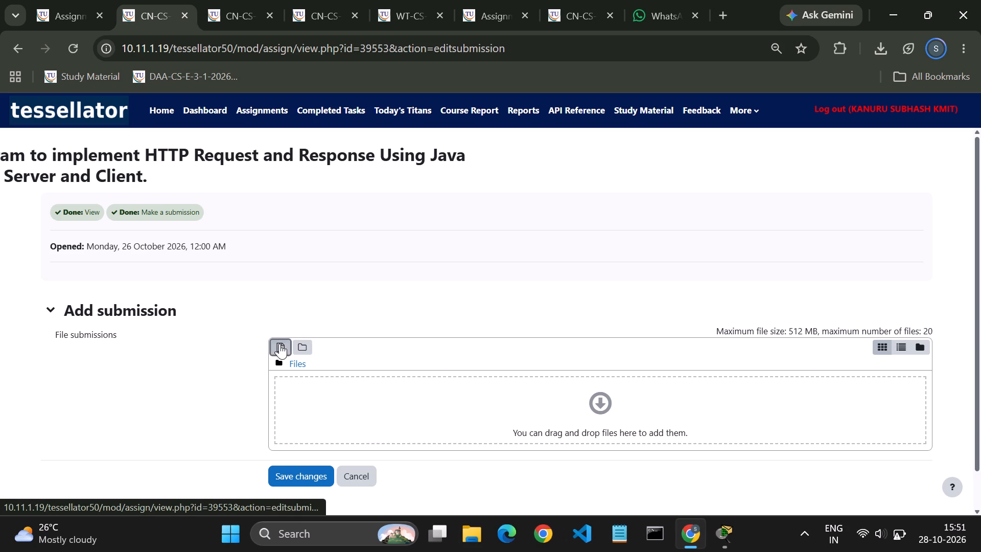
{"action": "left_click", "coordinate": [417, 254]}
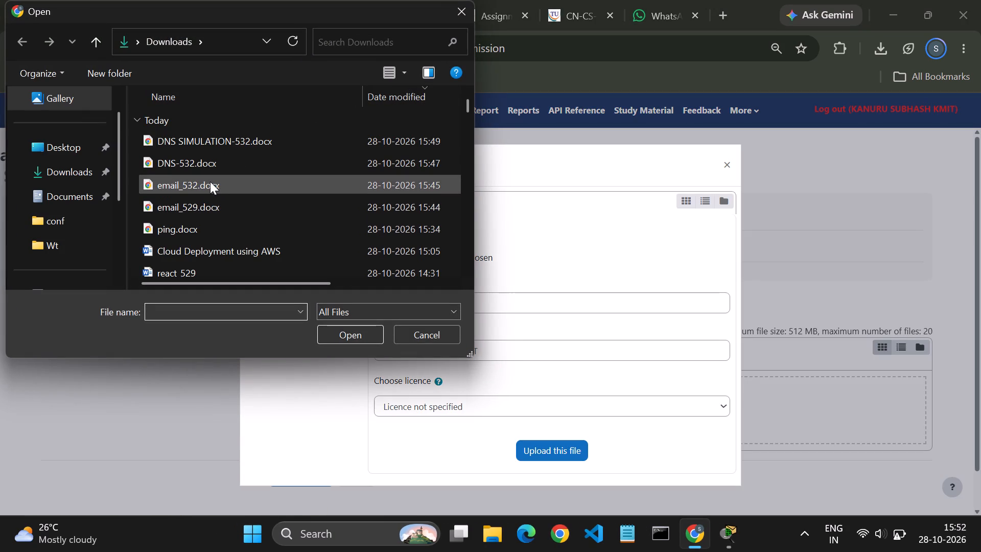
{"action": "left_click", "coordinate": [210, 181]}
{"action": "left_click", "coordinate": [333, 337]}
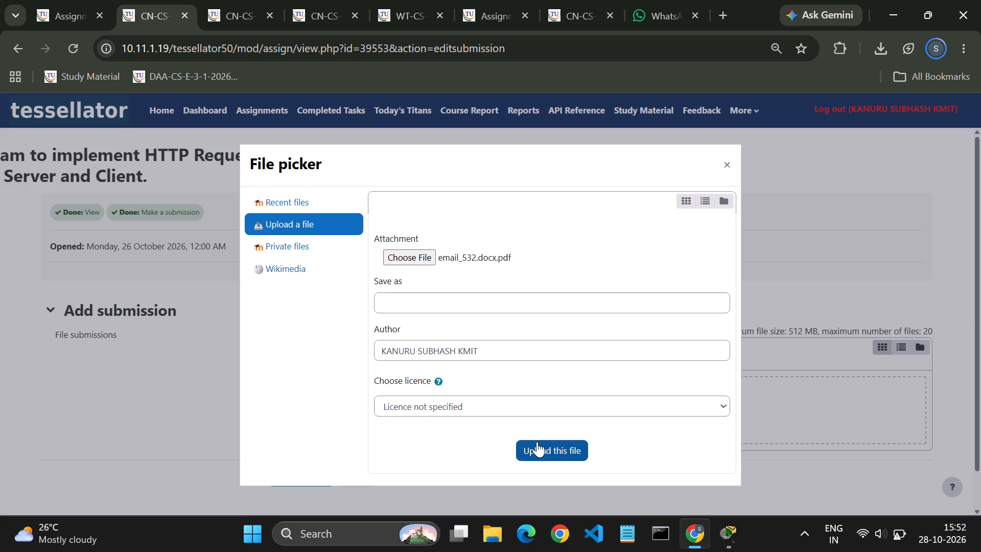
{"action": "left_click", "coordinate": [537, 442]}
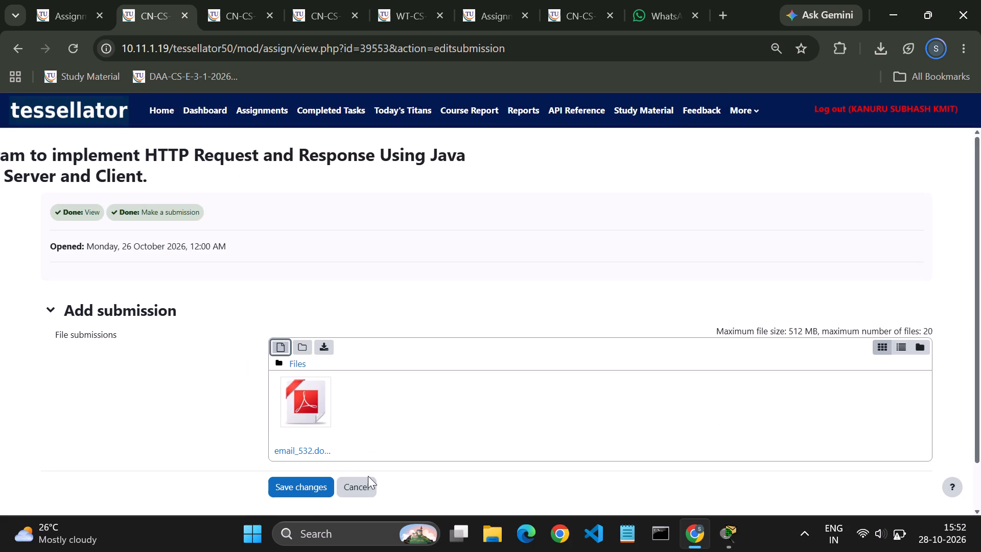
{"action": "left_click", "coordinate": [293, 488]}
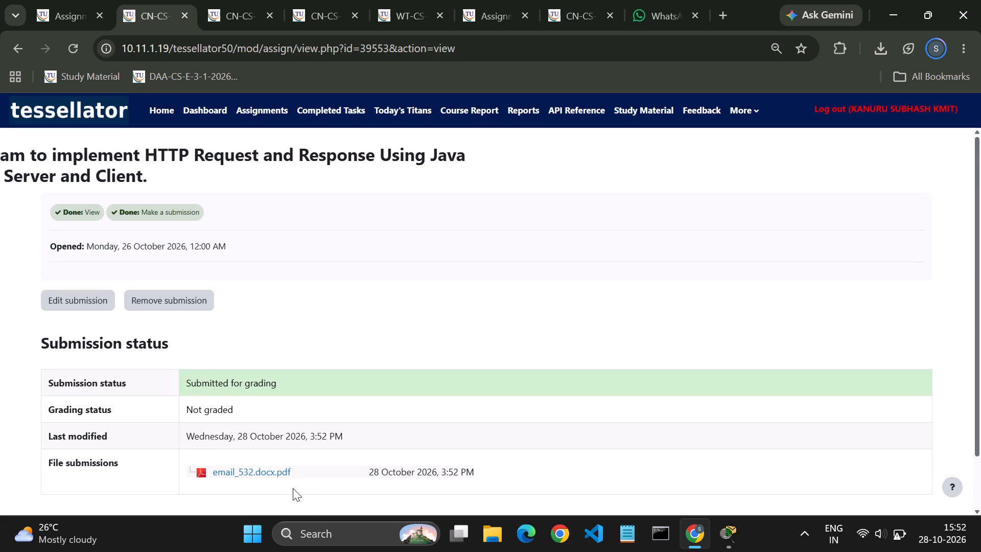
Start a submission for the "Simulation and Analysis of DNS Protocol." assignment and open the file picker to add a file.
{"action": "left_click", "coordinate": [50, 0]}
{"action": "scroll", "coordinate": [457, 290], "scroll_direction": "up", "scroll_amount": 1}
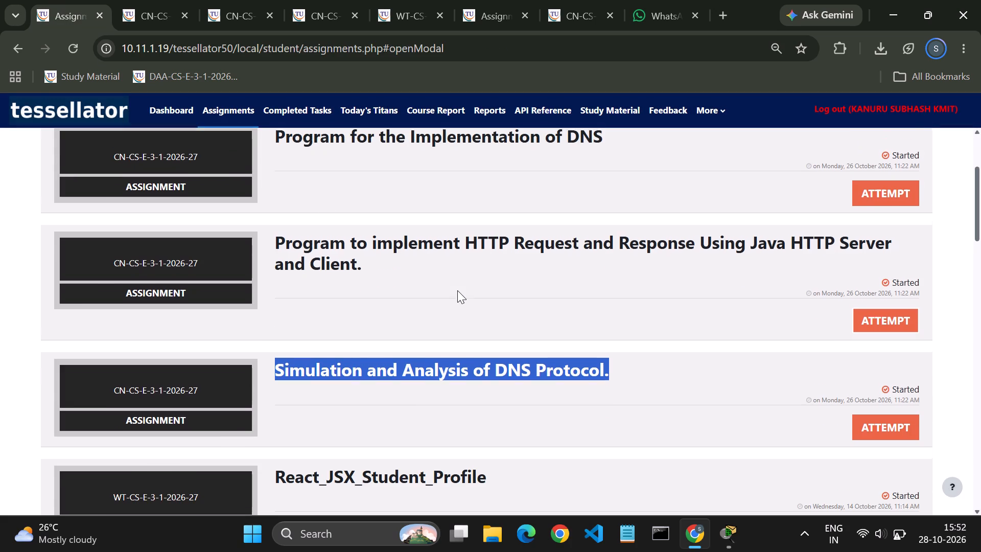
{"action": "scroll", "coordinate": [457, 290], "scroll_direction": "up", "scroll_amount": 1}
{"action": "left_click", "coordinate": [868, 474]}
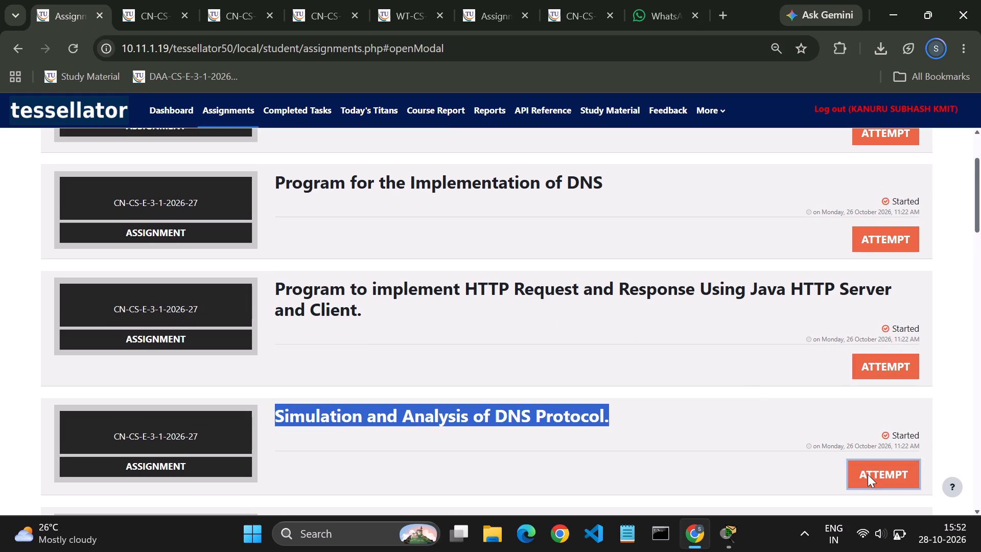
{"action": "scroll", "coordinate": [318, 296], "scroll_direction": "down", "scroll_amount": 9}
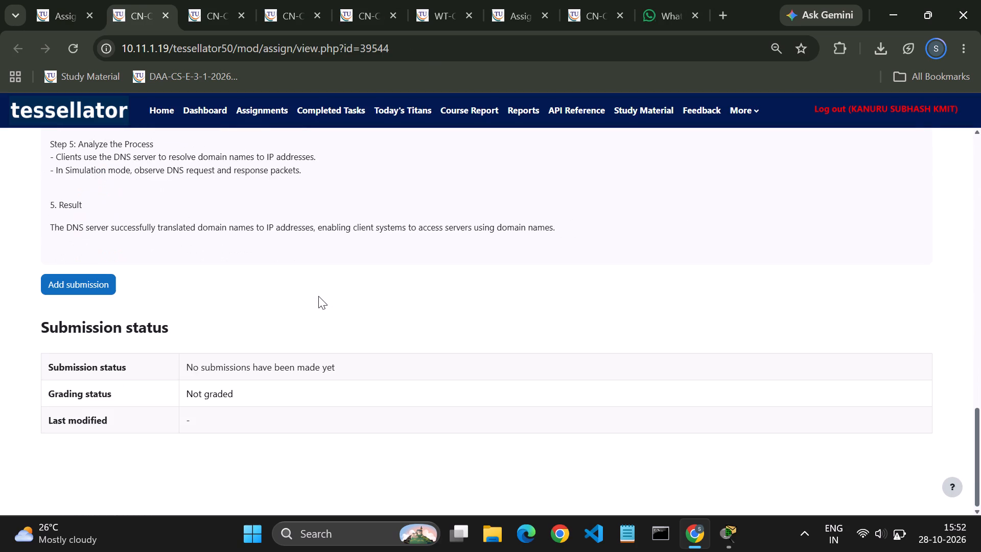
{"action": "scroll", "coordinate": [318, 296], "scroll_direction": "down", "scroll_amount": 4}
{"action": "left_click", "coordinate": [82, 279]}
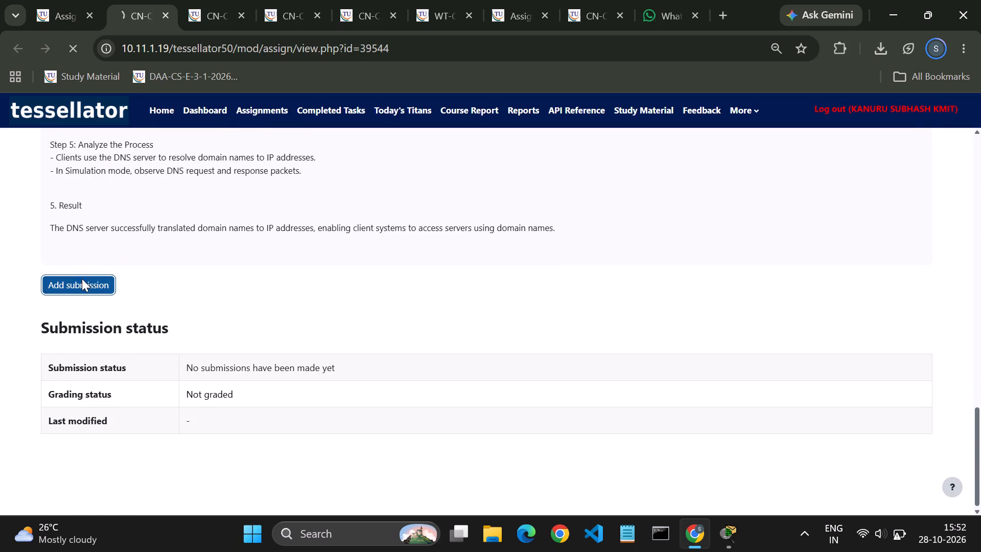
{"action": "scroll", "coordinate": [339, 292], "scroll_direction": "down", "scroll_amount": 10}
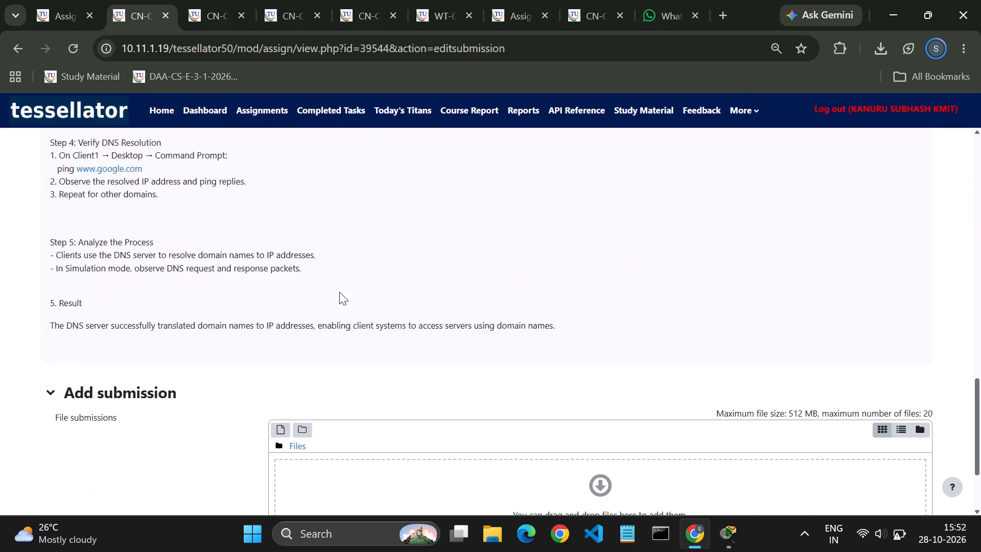
{"action": "scroll", "coordinate": [339, 292], "scroll_direction": "down", "scroll_amount": 2}
{"action": "left_click", "coordinate": [280, 308]}
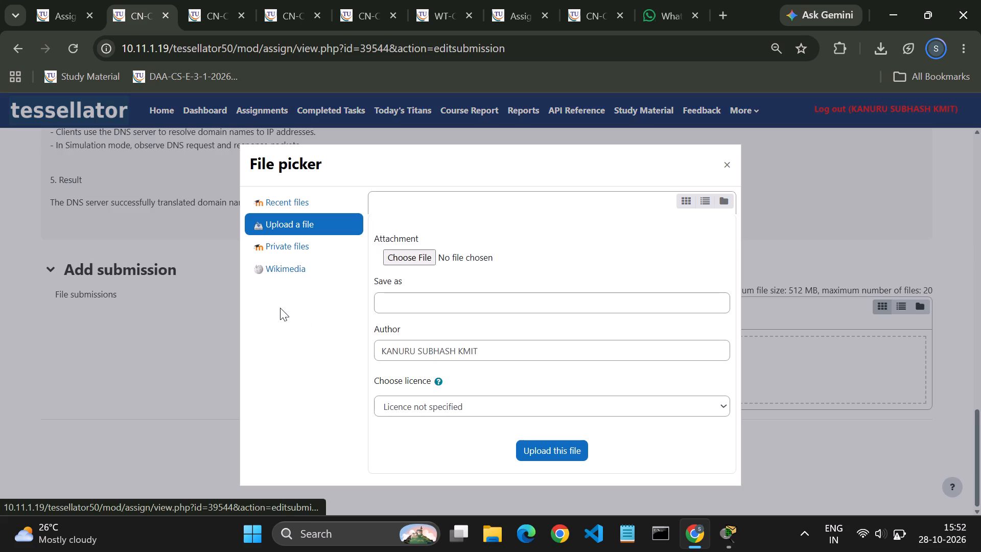